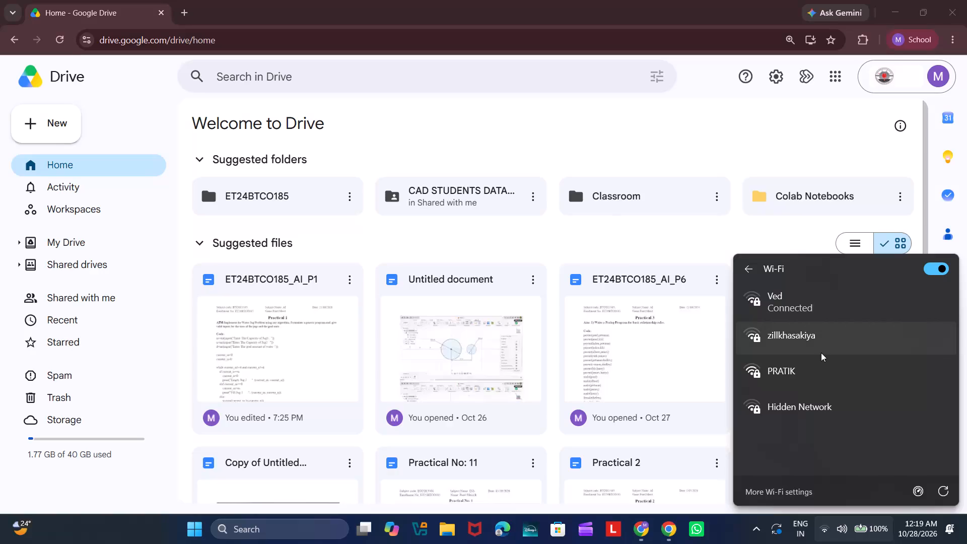
Dismiss the Wi-Fi network list to return to the Drive home page.
click(593, 107)
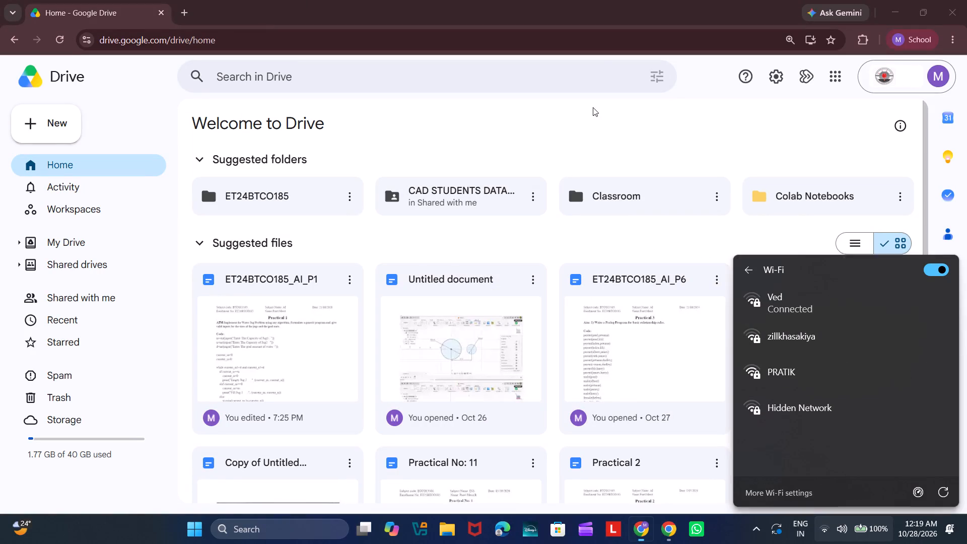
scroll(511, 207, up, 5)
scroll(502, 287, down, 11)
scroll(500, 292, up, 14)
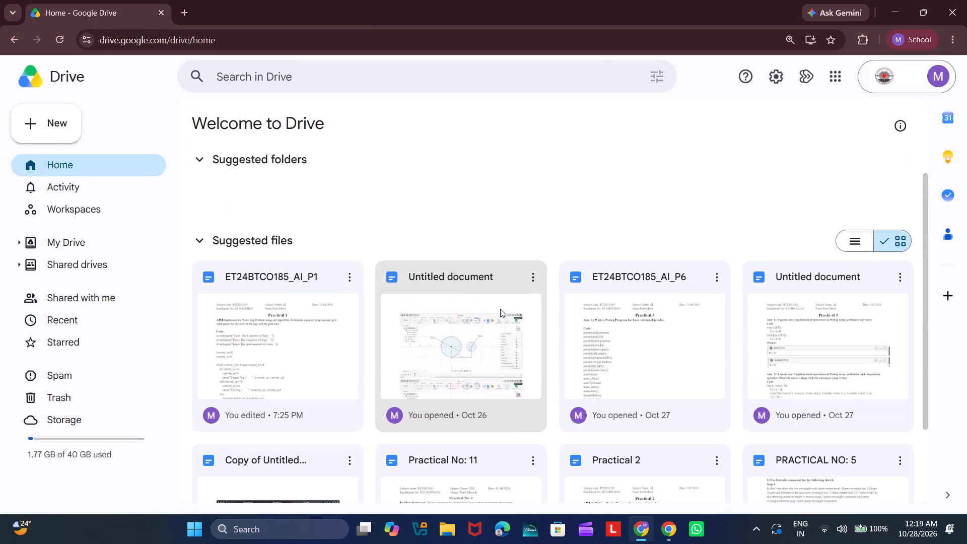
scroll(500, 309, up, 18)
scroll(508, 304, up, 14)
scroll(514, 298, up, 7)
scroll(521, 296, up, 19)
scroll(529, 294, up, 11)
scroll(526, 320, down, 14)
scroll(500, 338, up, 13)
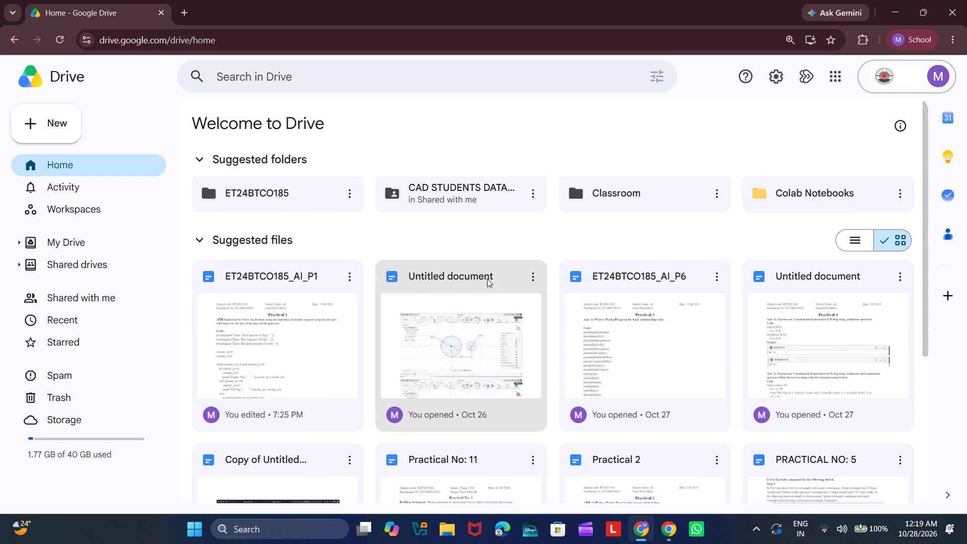
Open the Practical No: 11 document from the INS subfolder of the suggested folder named after the enrollment number.
double_click(300, 200)
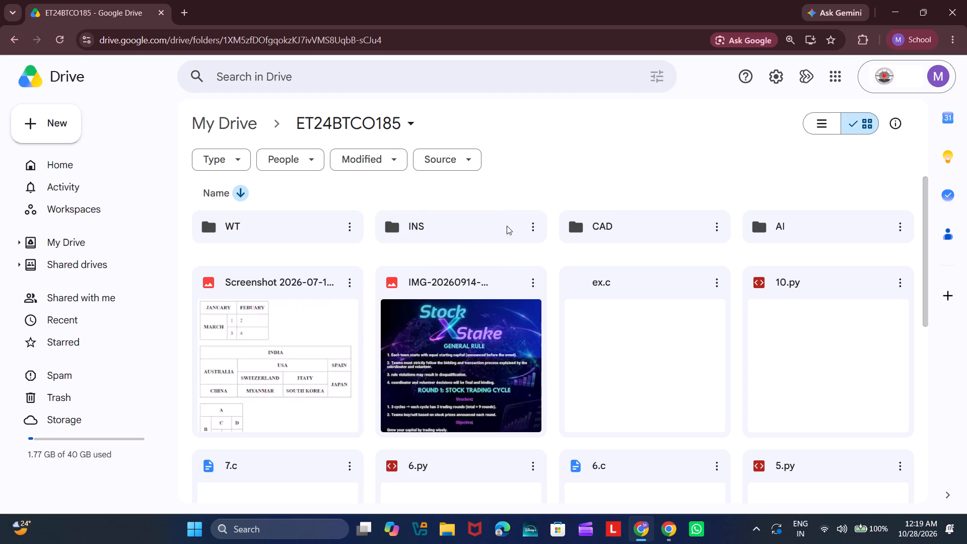
triple_click(438, 225)
click(413, 224)
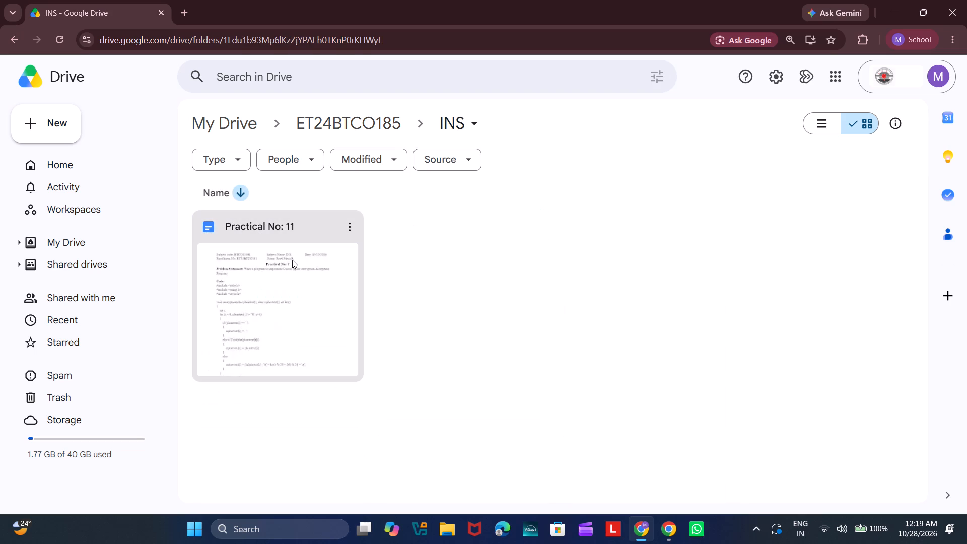
double_click(292, 260)
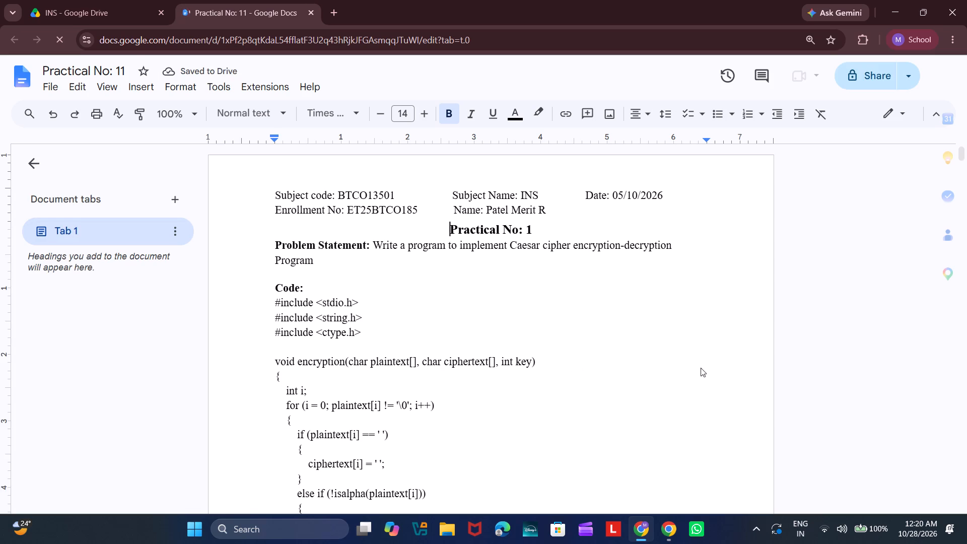
Look through the program code pages of the Practical No: 11 document.
scroll(699, 349, down, 13)
middle_click(572, 259)
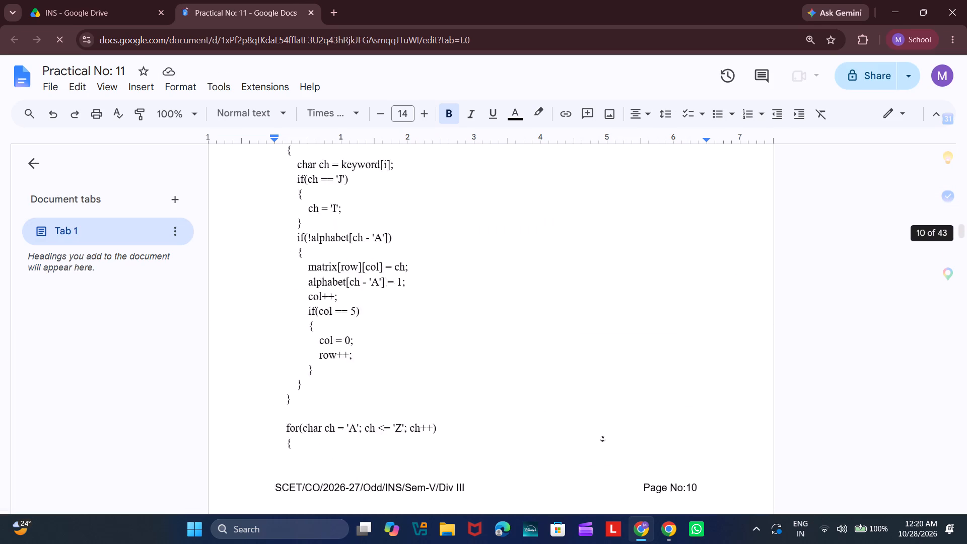
Look through the practical document to its final pages, examining the Rail Fence output and the Practical No: 11 content.
scroll(606, 423, down, 12)
middle_click(600, 419)
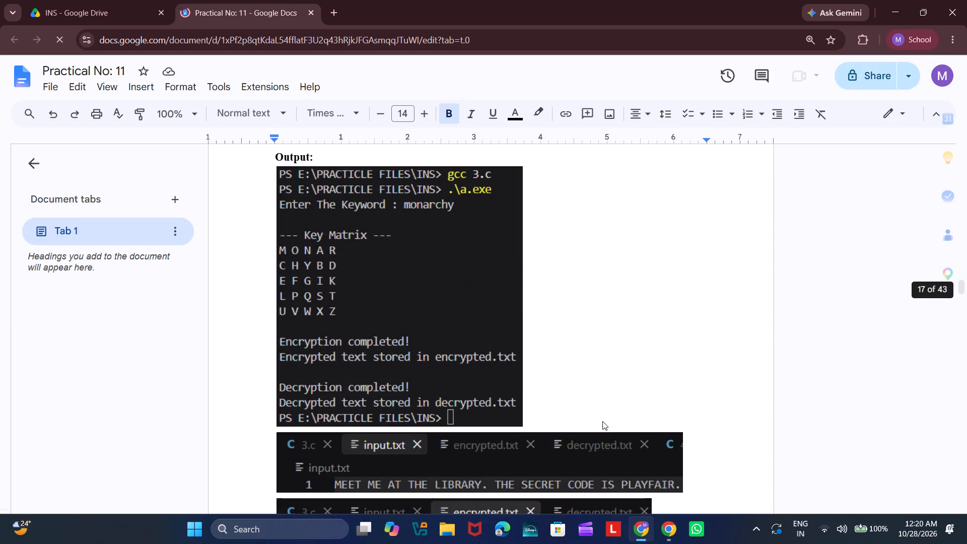
drag(963, 286, 966, 427)
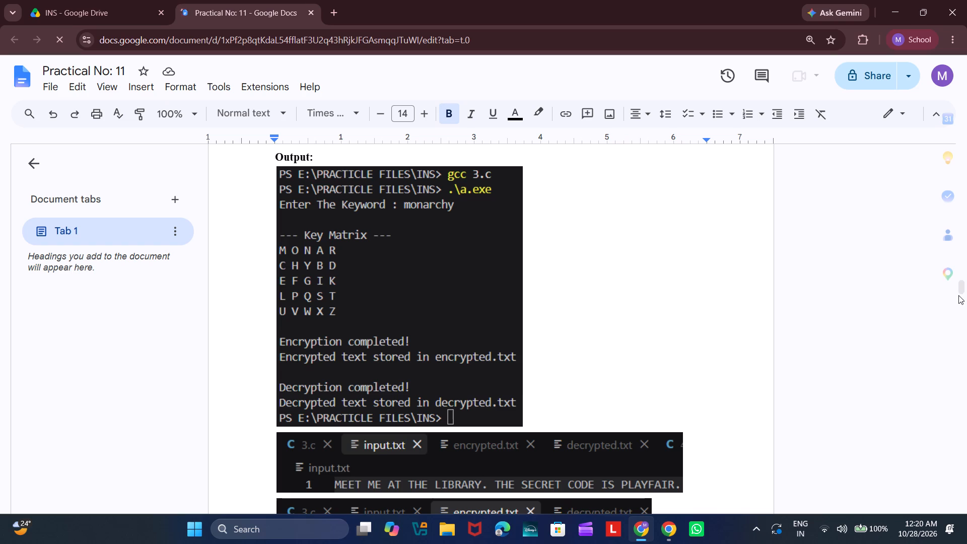
drag(961, 287, 966, 349)
drag(960, 290, 958, 324)
scroll(780, 356, down, 10)
middle_click(731, 328)
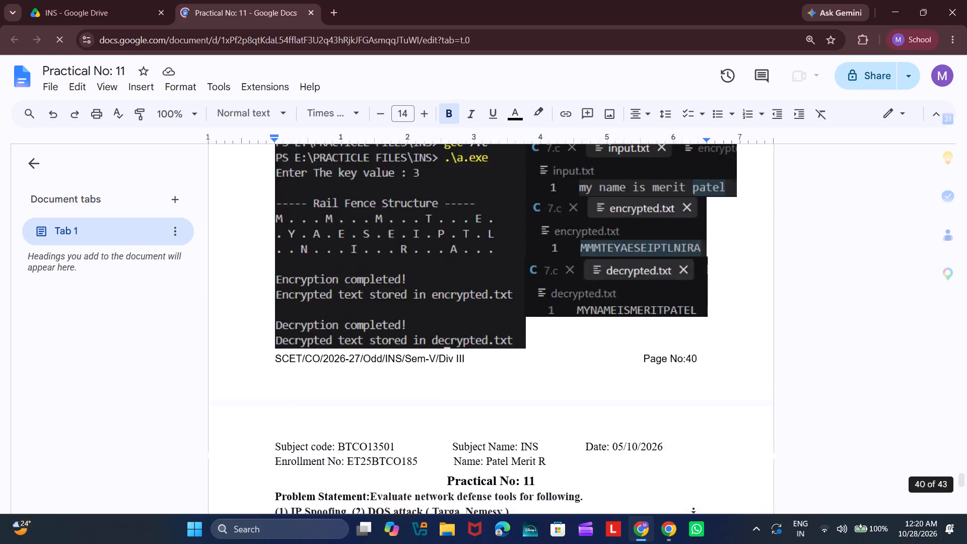
middle_click(676, 470)
scroll(659, 442, up, 6)
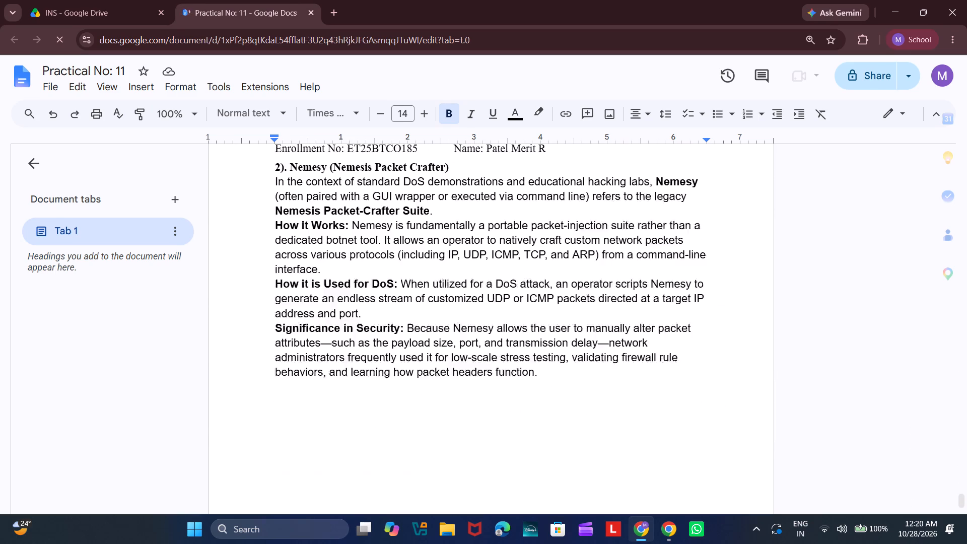
scroll(659, 442, up, 17)
scroll(659, 442, up, 9)
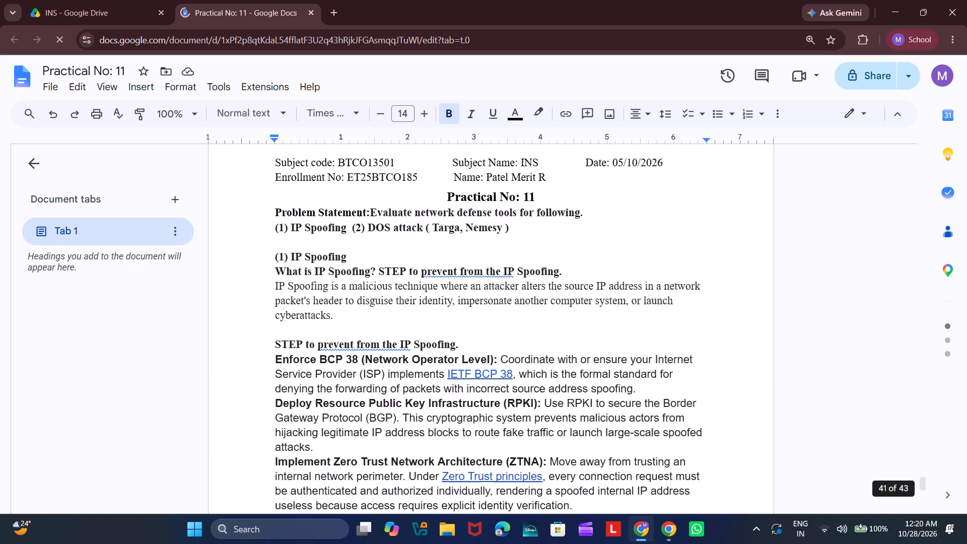
scroll(659, 442, up, 7)
scroll(659, 442, down, 4)
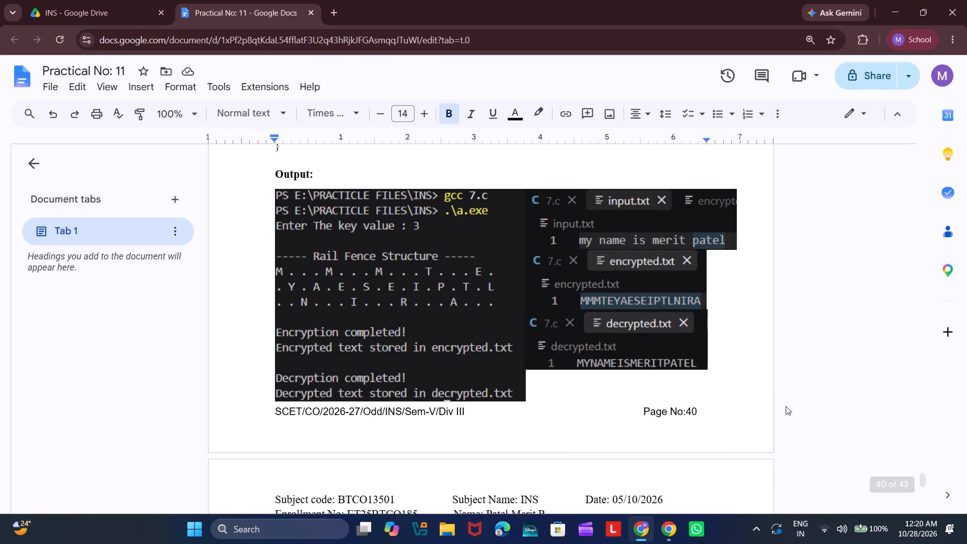
scroll(487, 342, up, 1)
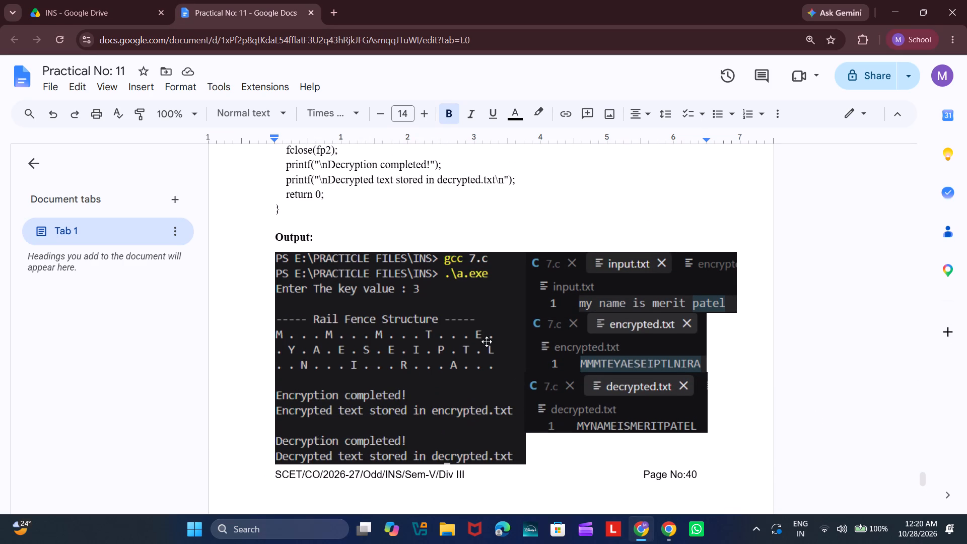
scroll(487, 342, down, 1)
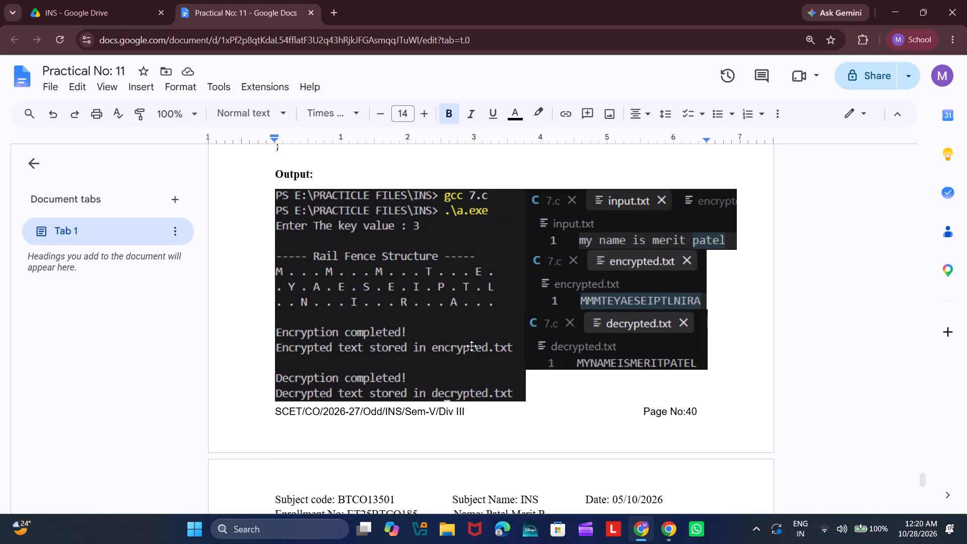
Switch to File Explorer, open the Practical 12 PDF from the INS folder of the Final Submission archive, and skim its pages.
key(alt+Tab)
key(alt+Tab)
key(alt+Tab)
key(alt+Tab)
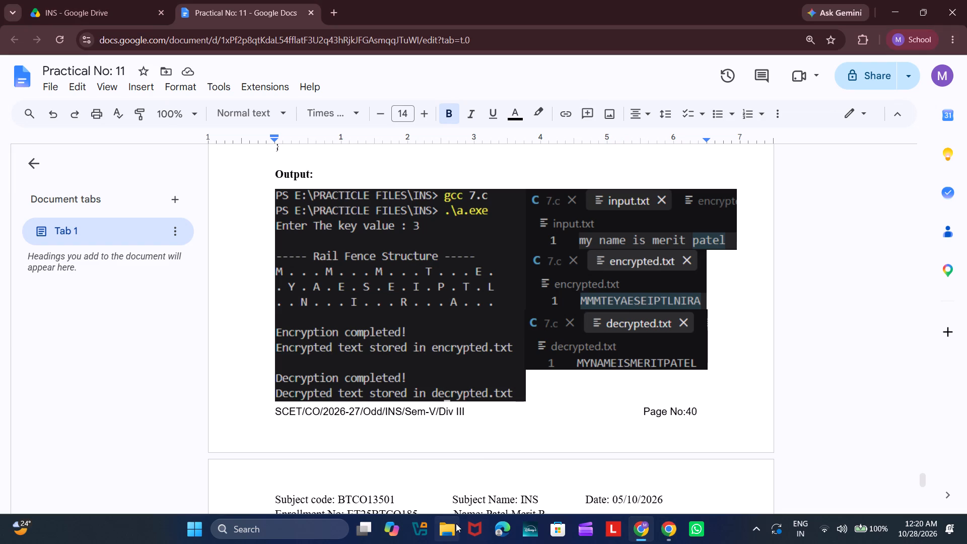
click(457, 528)
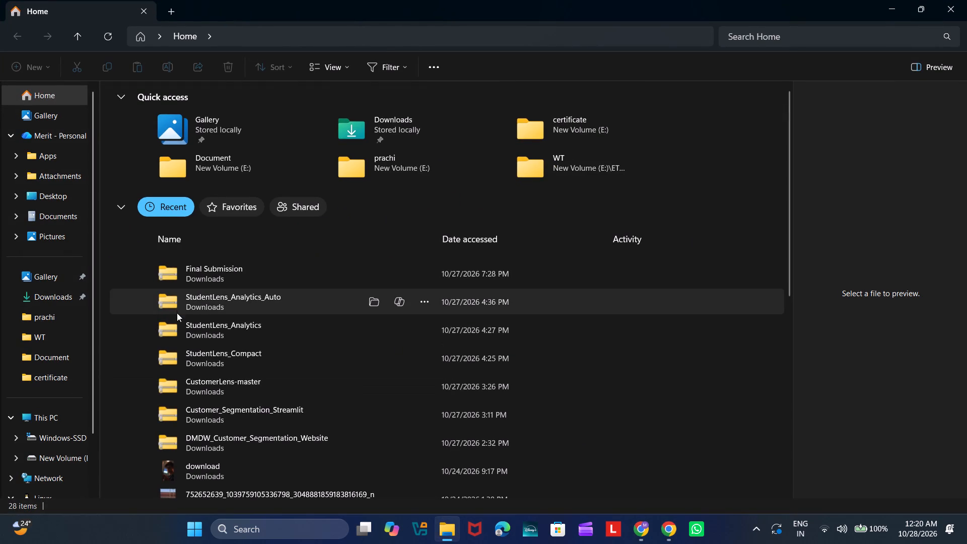
double_click(222, 273)
double_click(231, 113)
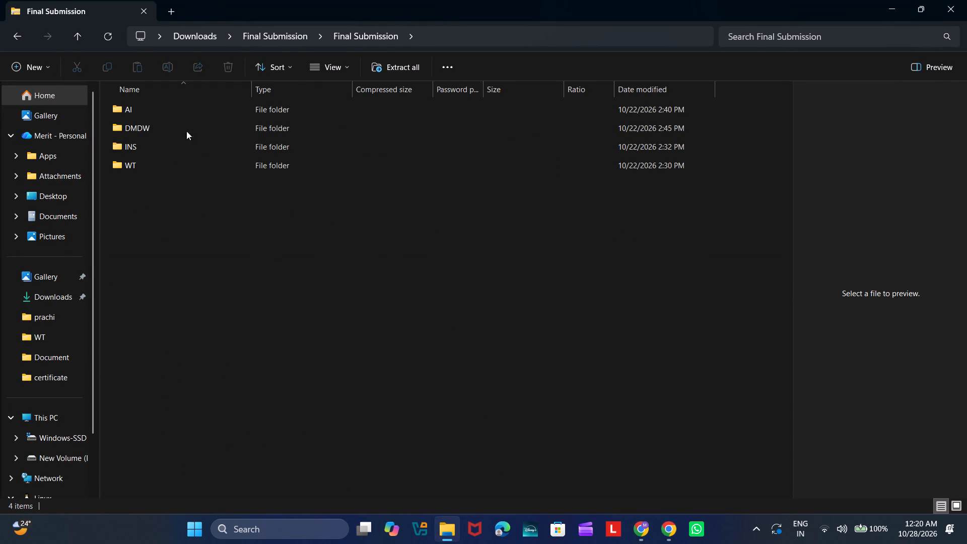
double_click(203, 148)
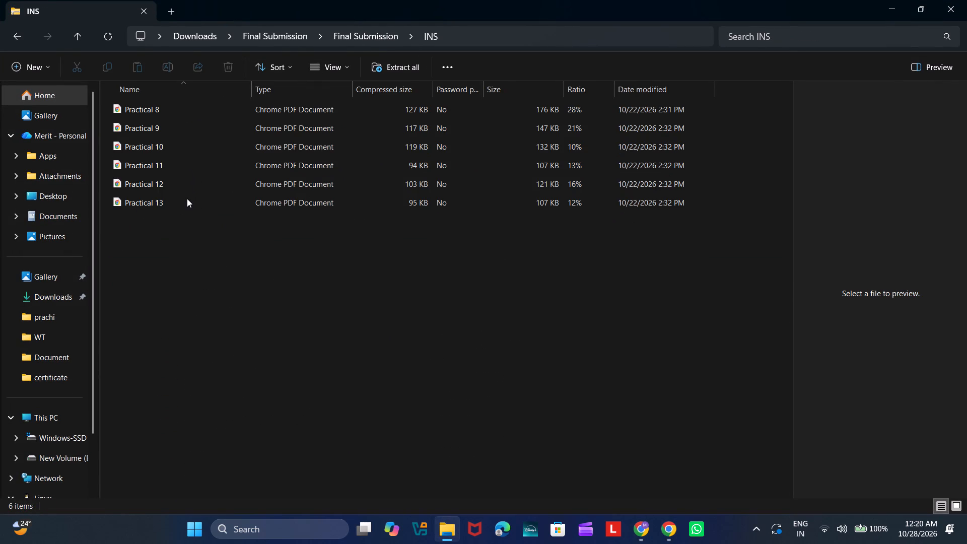
double_click(192, 184)
scroll(412, 231, down, 14)
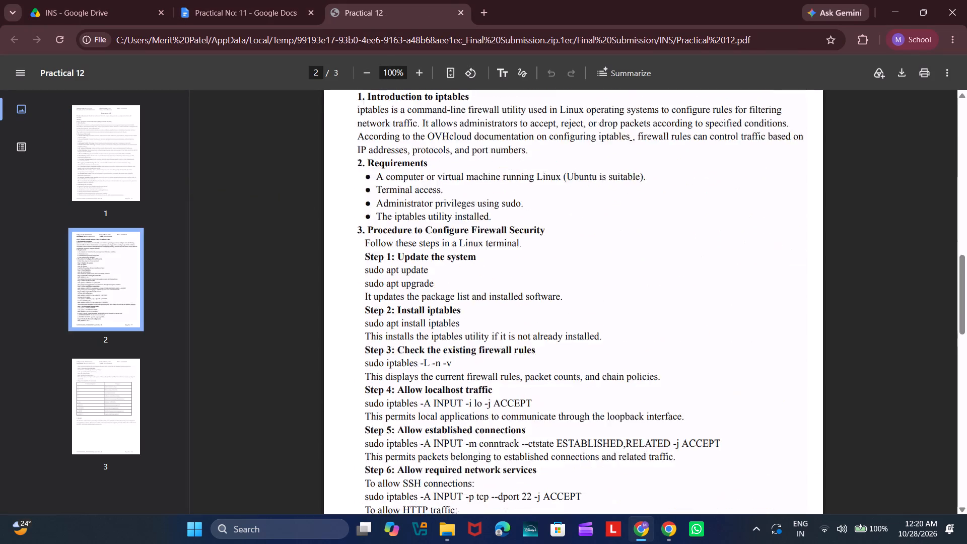
scroll(414, 219, down, 6)
scroll(414, 218, up, 1)
scroll(414, 218, down, 20)
scroll(414, 218, down, 1)
scroll(414, 218, up, 6)
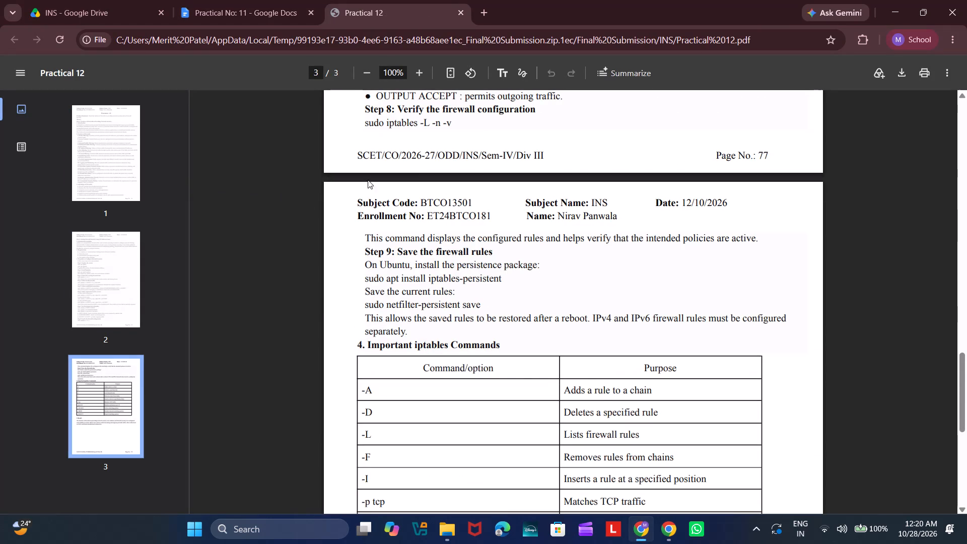
Open the Practical 13 PDF from the same INS folder and skim its pages.
key(alt+Tab)
double_click(239, 199)
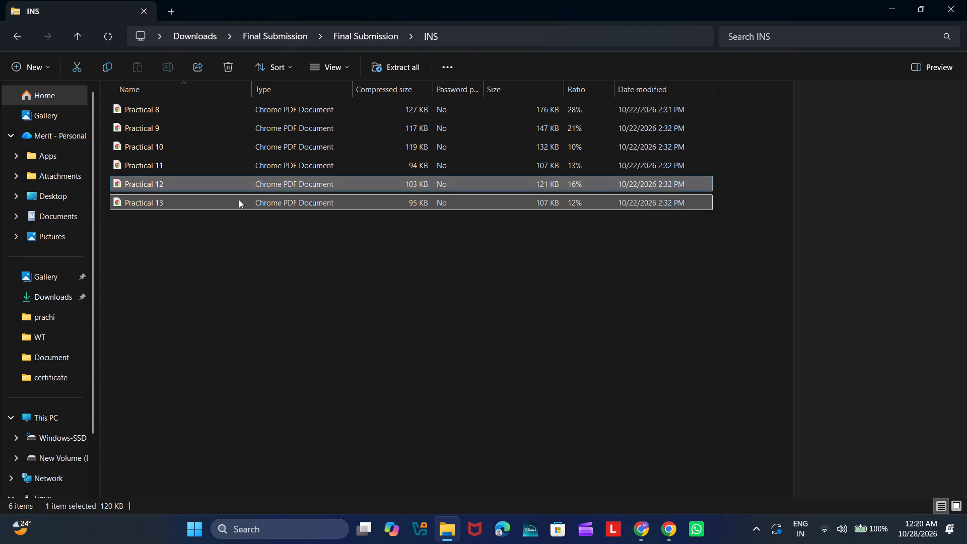
scroll(424, 236, down, 20)
scroll(424, 236, down, 6)
scroll(427, 235, up, 2)
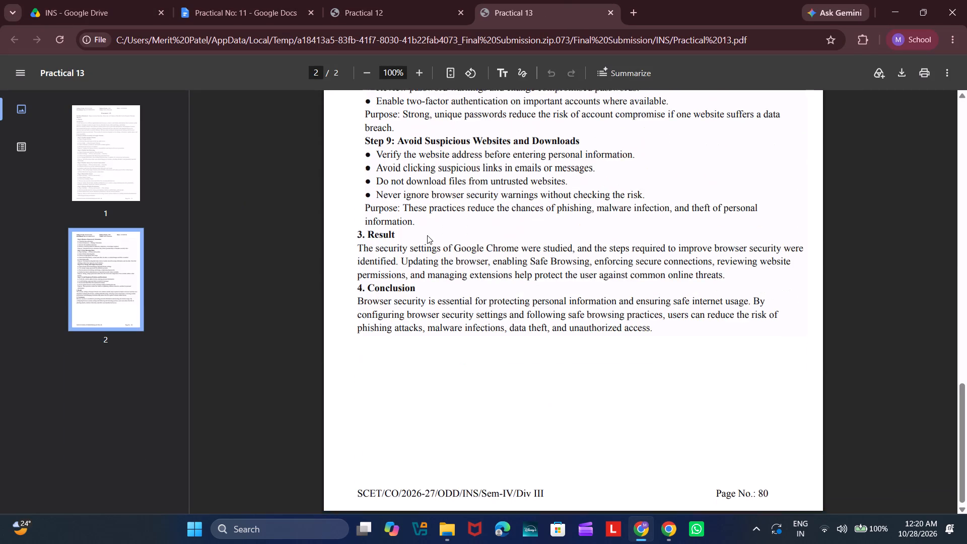
scroll(427, 235, up, 12)
scroll(429, 223, up, 13)
Open the Practical 10 PDF from the INS folder and skim it back to its problem statement.
key(alt+Tab)
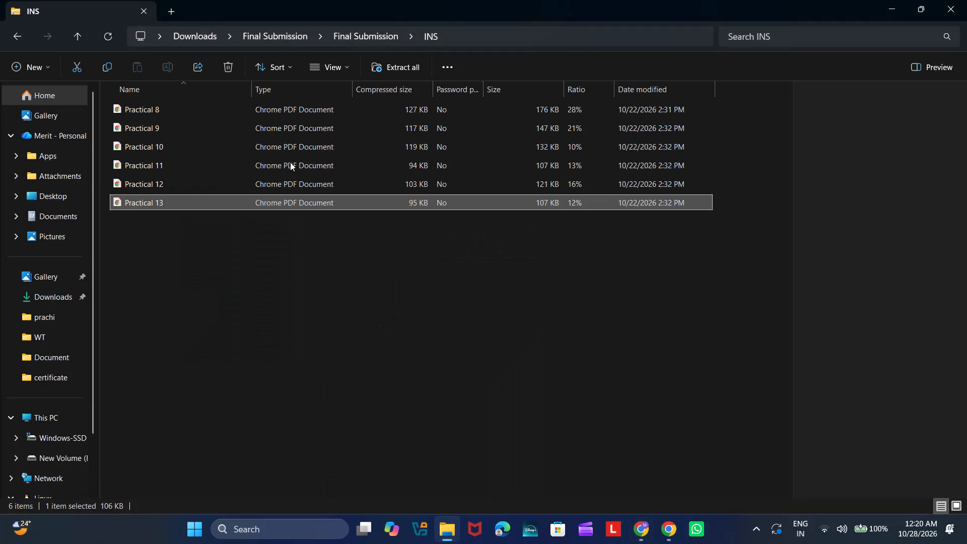
double_click(289, 150)
scroll(487, 259, down, 10)
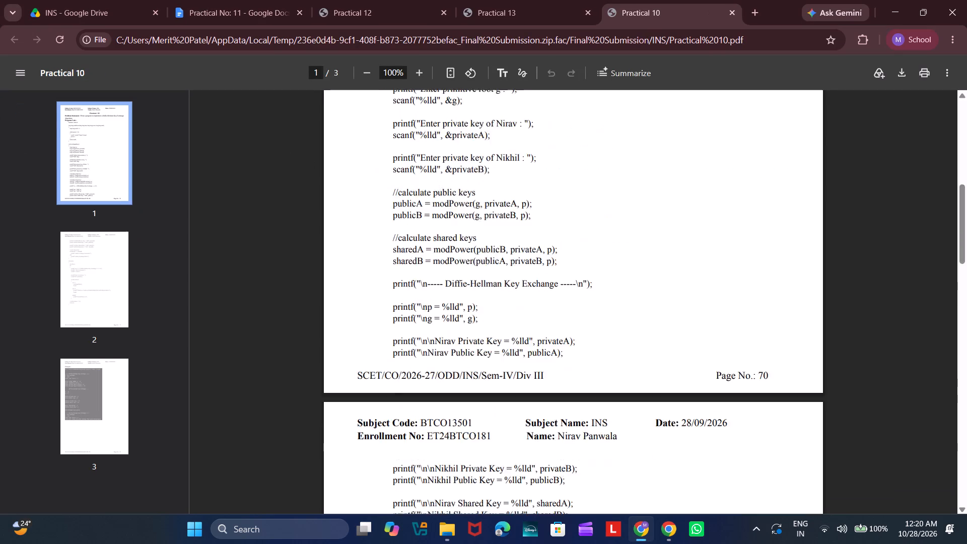
scroll(485, 253, down, 15)
scroll(483, 243, up, 8)
scroll(512, 191, up, 7)
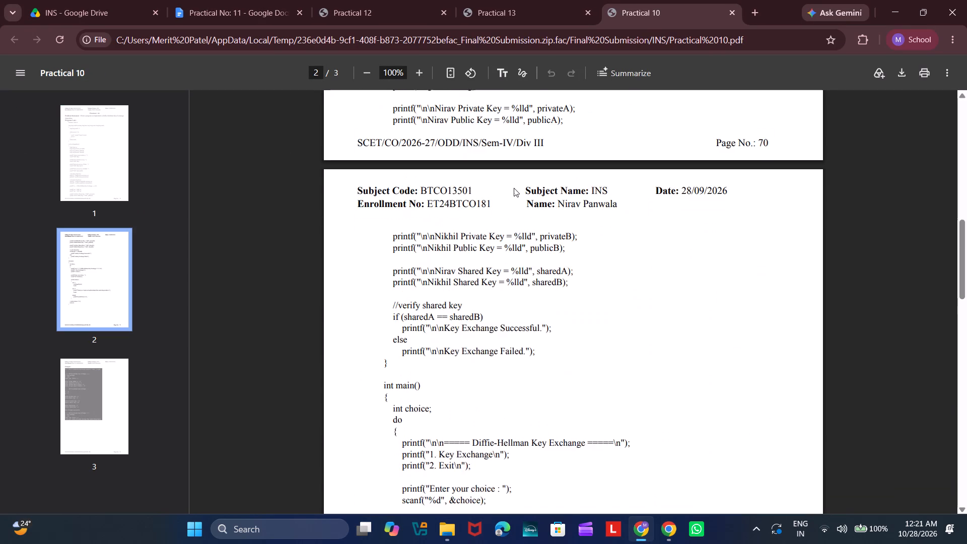
scroll(514, 188, up, 12)
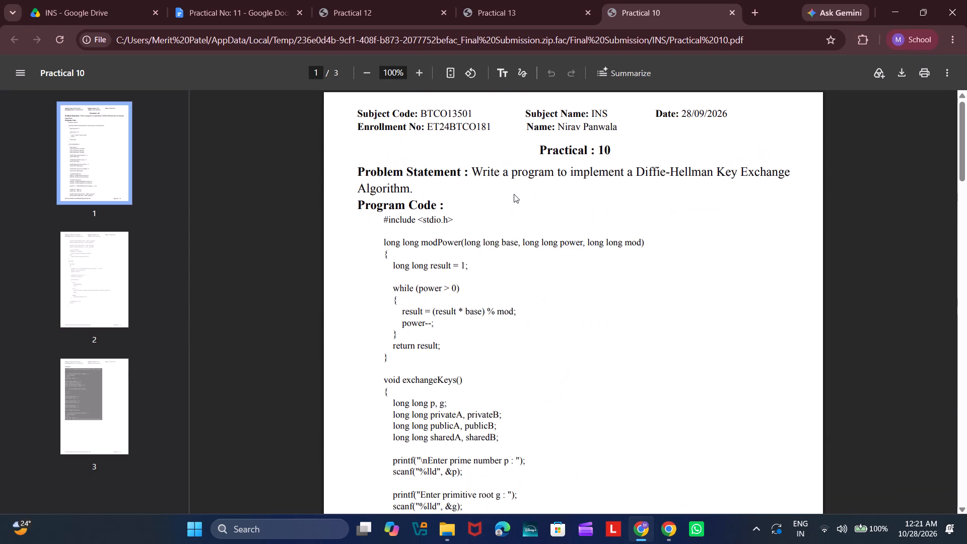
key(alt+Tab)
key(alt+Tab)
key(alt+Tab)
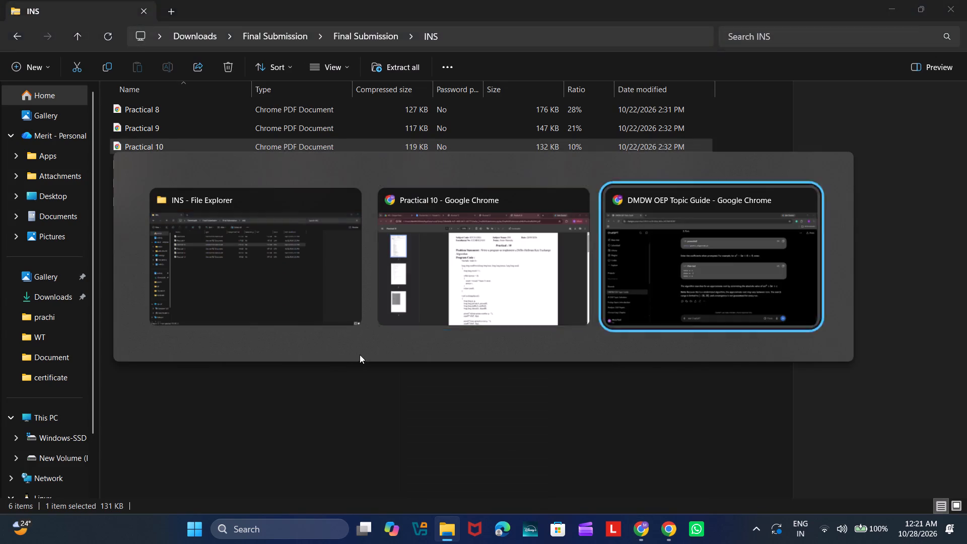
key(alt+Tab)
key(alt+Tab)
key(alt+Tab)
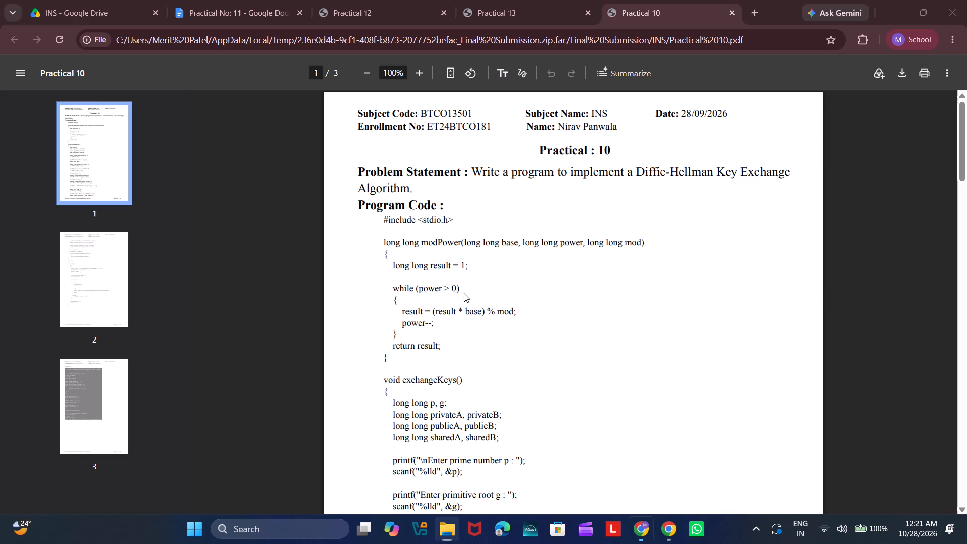
In the Practical No: 11 document, copy the "Practical No: 11" heading together with the "Problem Statement:" label.
click(242, 0)
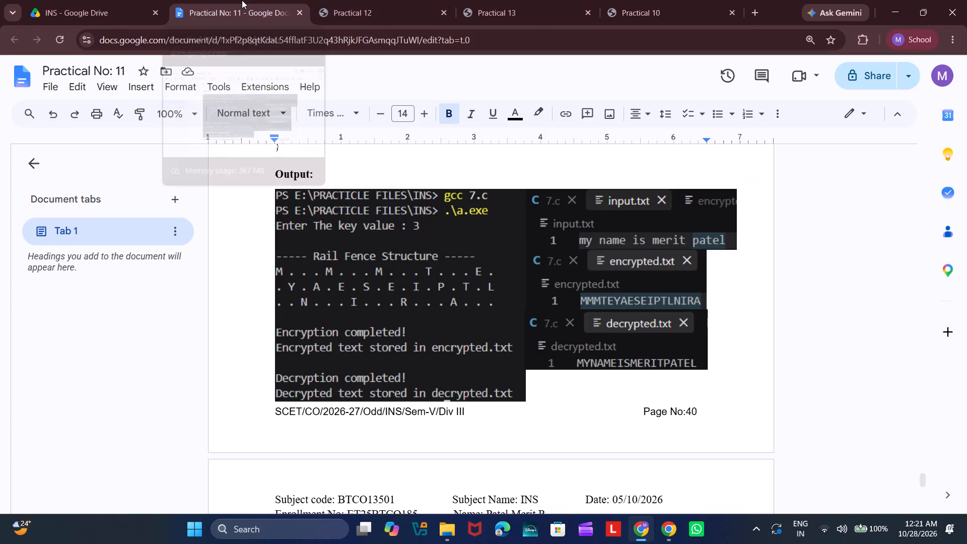
scroll(344, 133, down, 15)
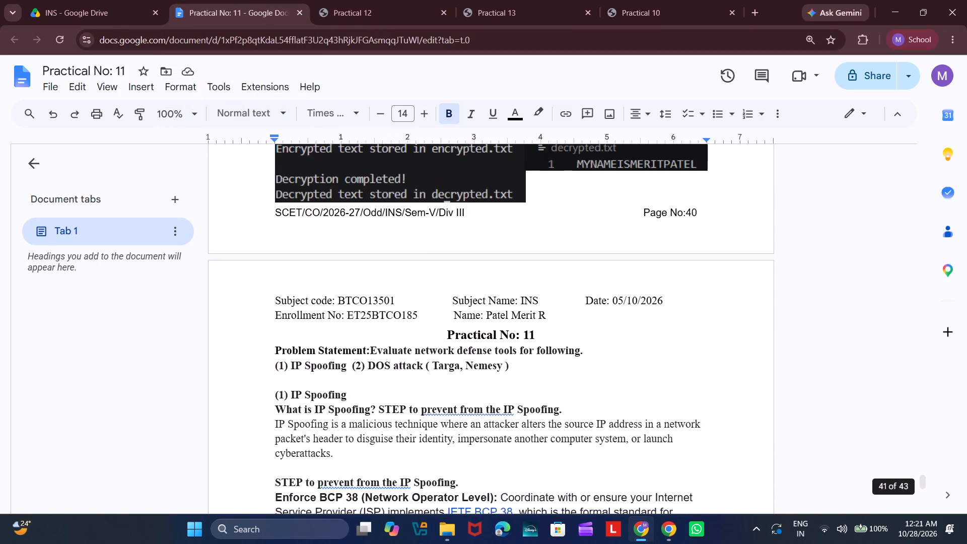
drag(448, 154, 373, 177)
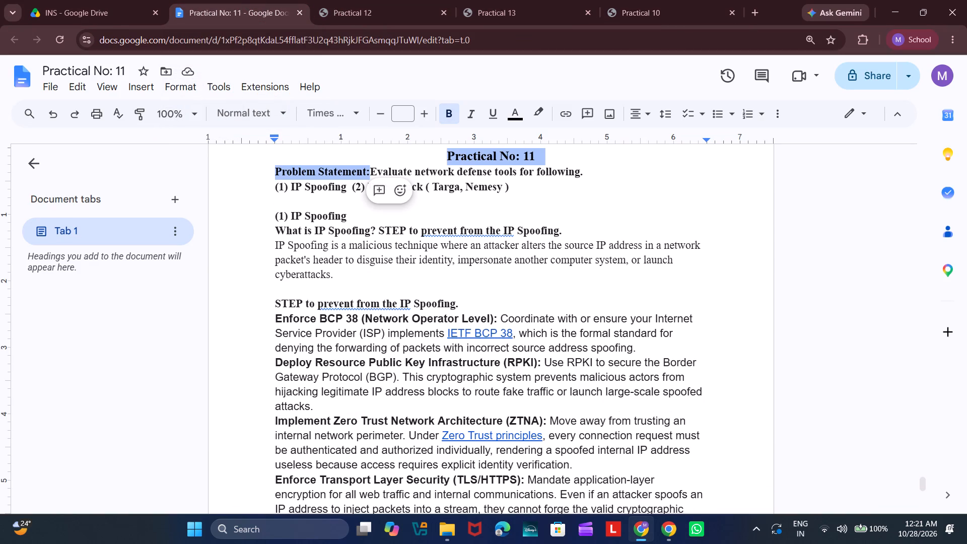
key(ctrl+c)
Review the Practical No: 11 pages, examining the IP Spoofing, DOS attack and Nemesy sections.
scroll(488, 242, down, 19)
scroll(488, 245, up, 2)
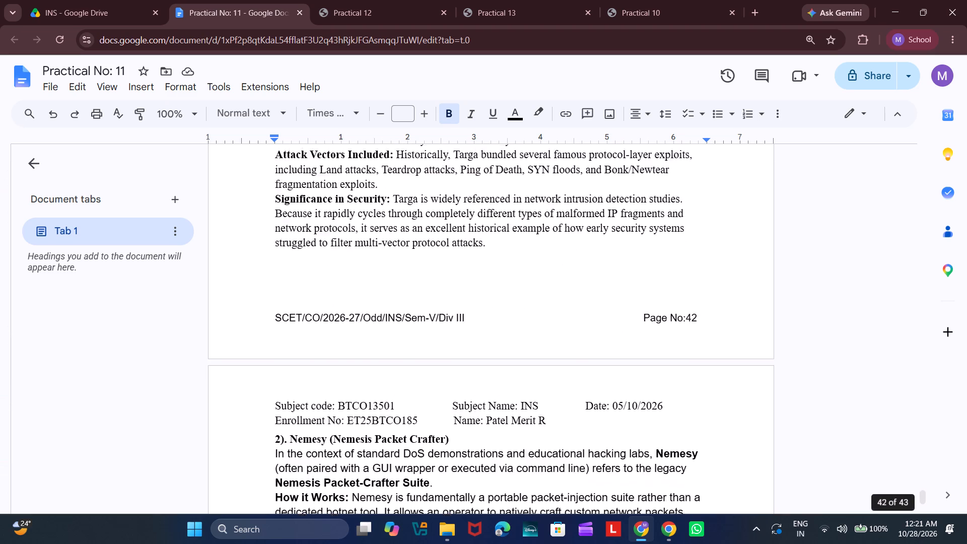
scroll(488, 245, up, 16)
scroll(490, 244, down, 4)
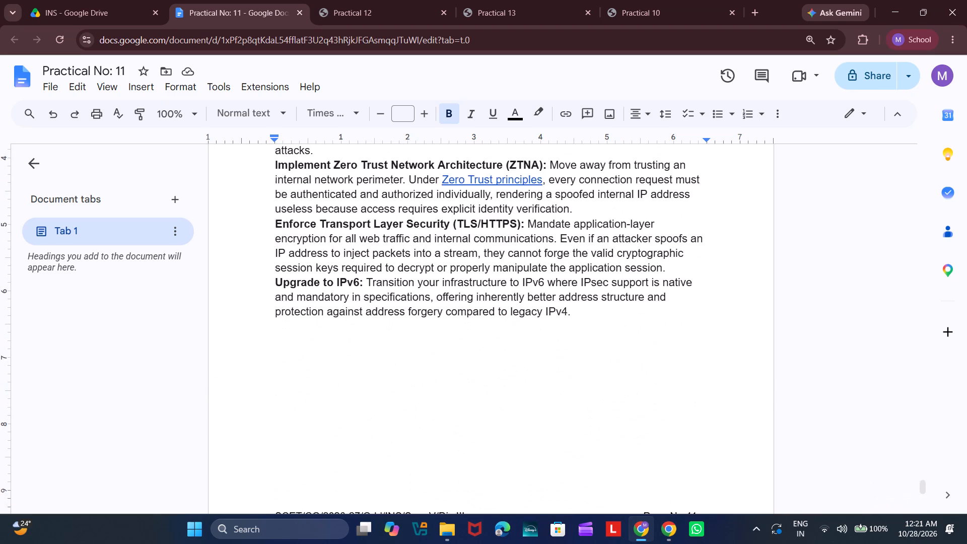
scroll(490, 244, down, 19)
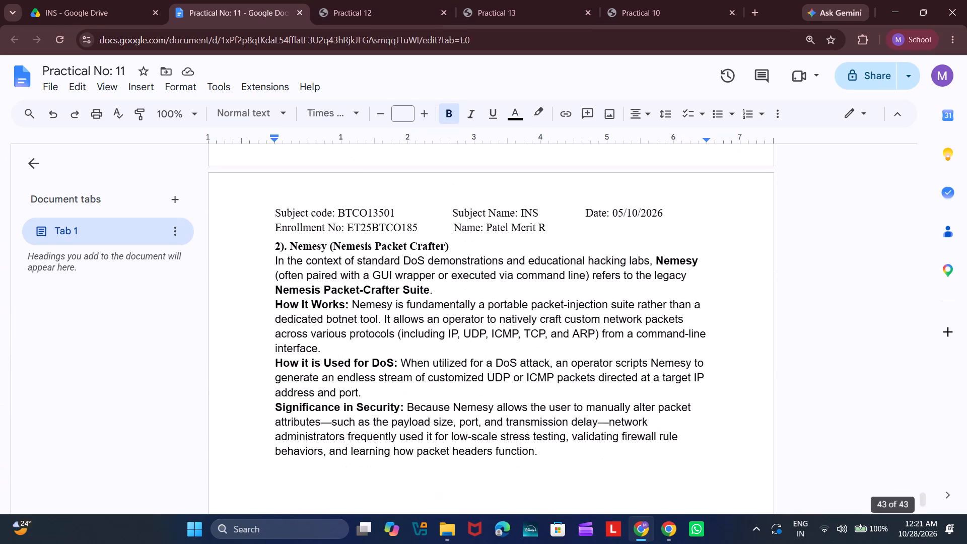
scroll(490, 244, down, 10)
scroll(408, 237, up, 7)
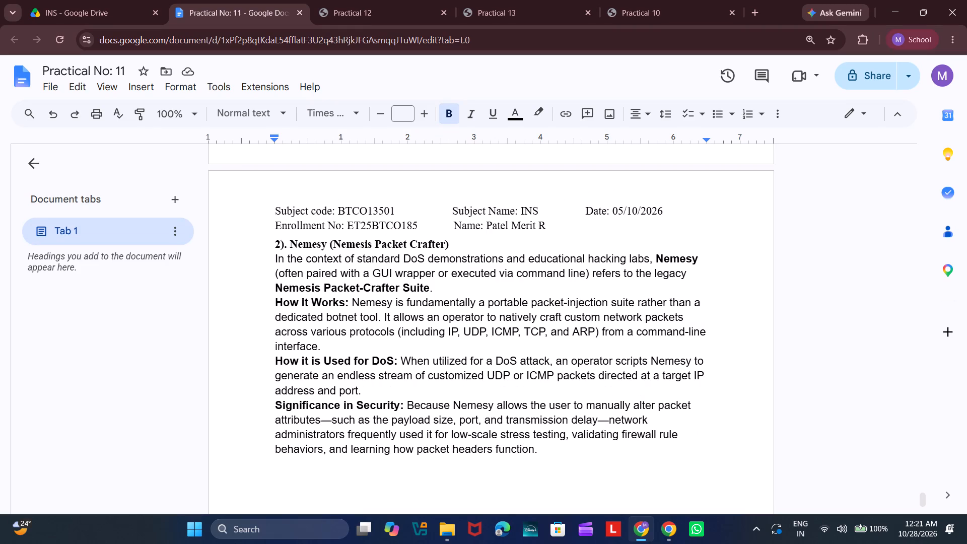
scroll(407, 237, up, 11)
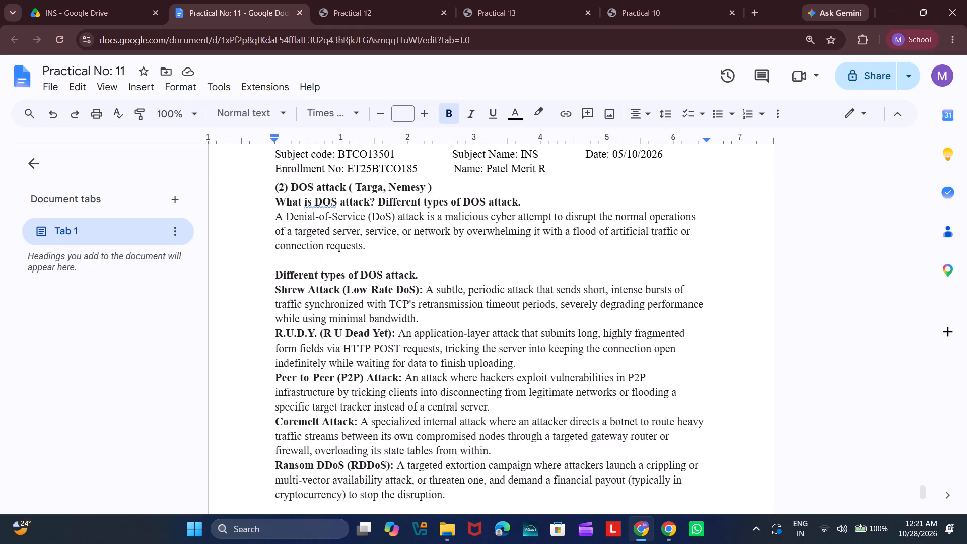
scroll(407, 237, up, 2)
scroll(407, 237, down, 14)
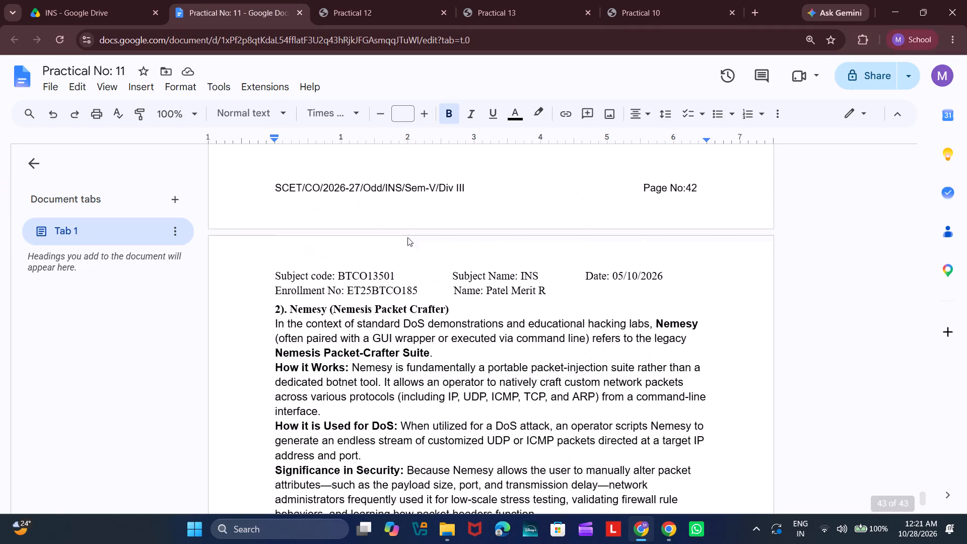
Below the Nemesy section, add blank lines down to a new page and paste the copied "Practical No: 11" heading with its "Problem Statement:" label.
scroll(407, 237, down, 20)
scroll(407, 237, down, 20)
scroll(407, 237, down, 1)
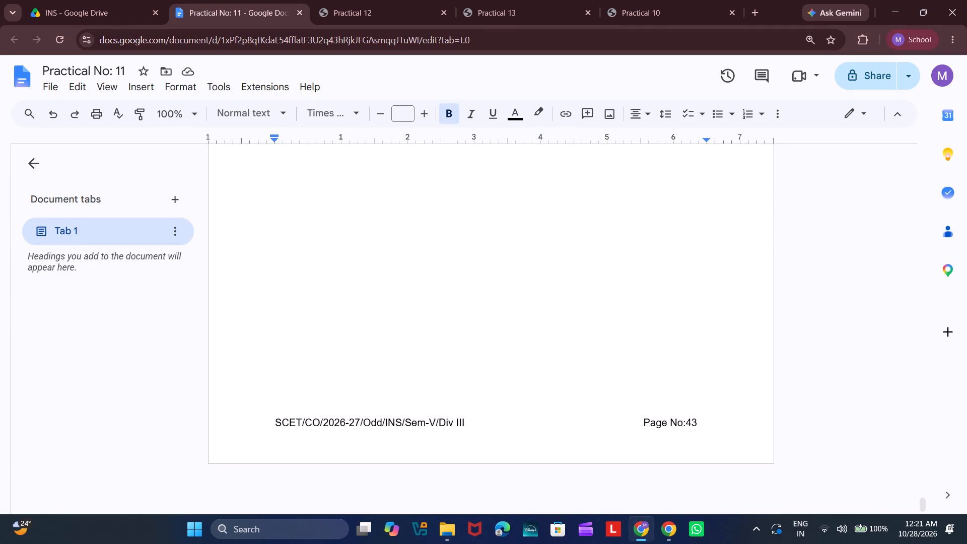
click(390, 300)
drag(391, 308, 401, 306)
drag(506, 271, 517, 263)
click(542, 228)
click(560, 221)
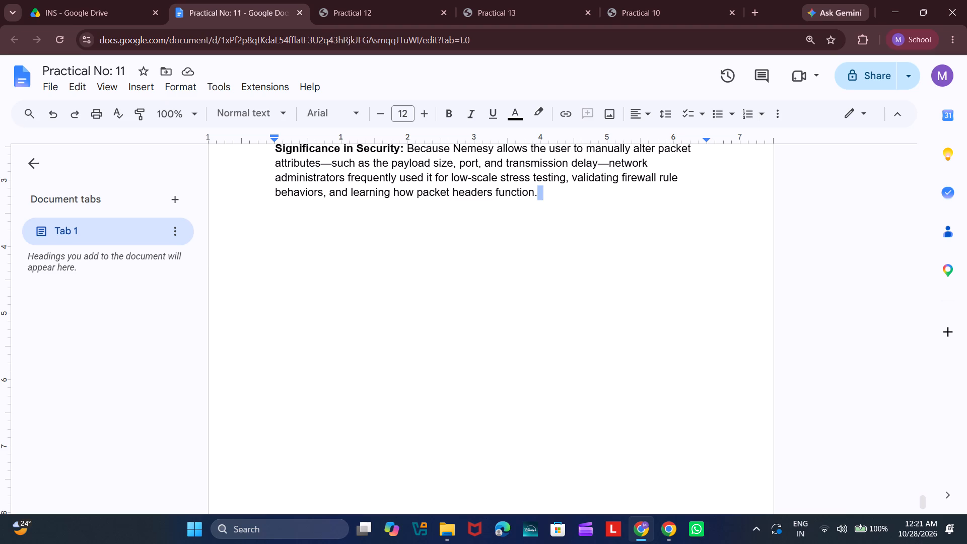
key(Return)
key(Return)
key(Return)
key(Return)
key(Return)
key(Return)
key(Return)
key(Return)
key(Return)
key(Return)
key(Return)
key(Return)
key(Return)
key(Return)
key(Return)
key(Return)
key(Return)
key(Return)
key(Return)
key(Return)
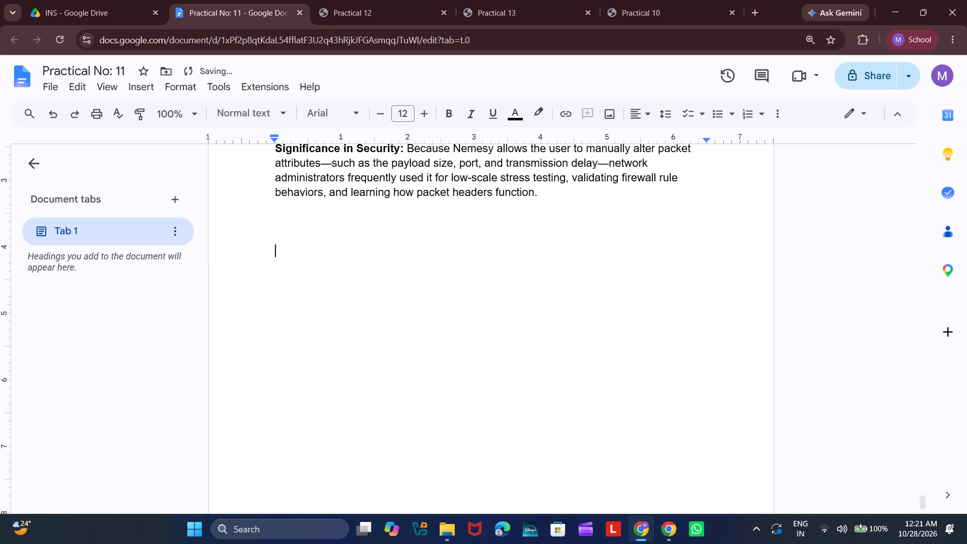
key(BackSpace)
key(BackSpace)
key(Down)
key(BackSpace)
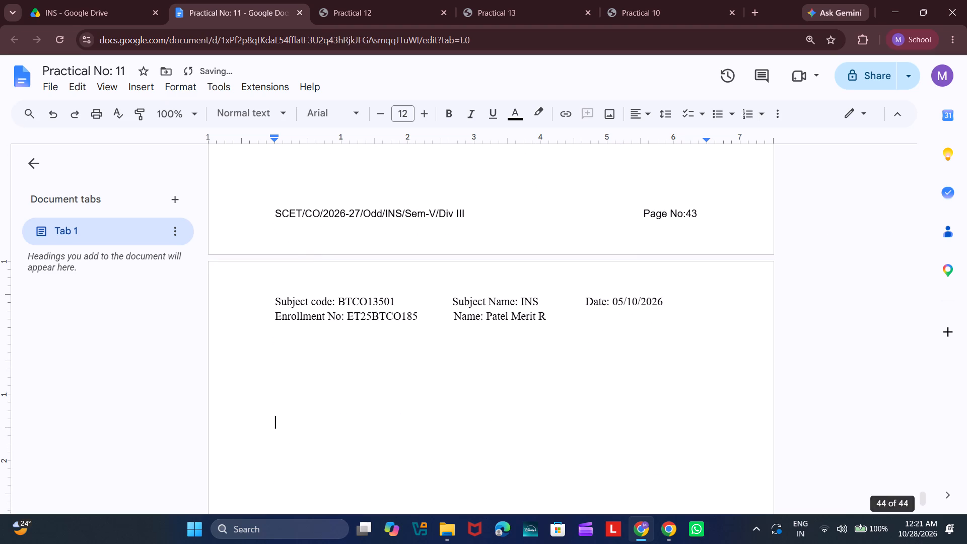
key(BackSpace)
key(BackSpace)
key(BackSpace)
key(BackSpace)
key(BackSpace)
key(BackSpace)
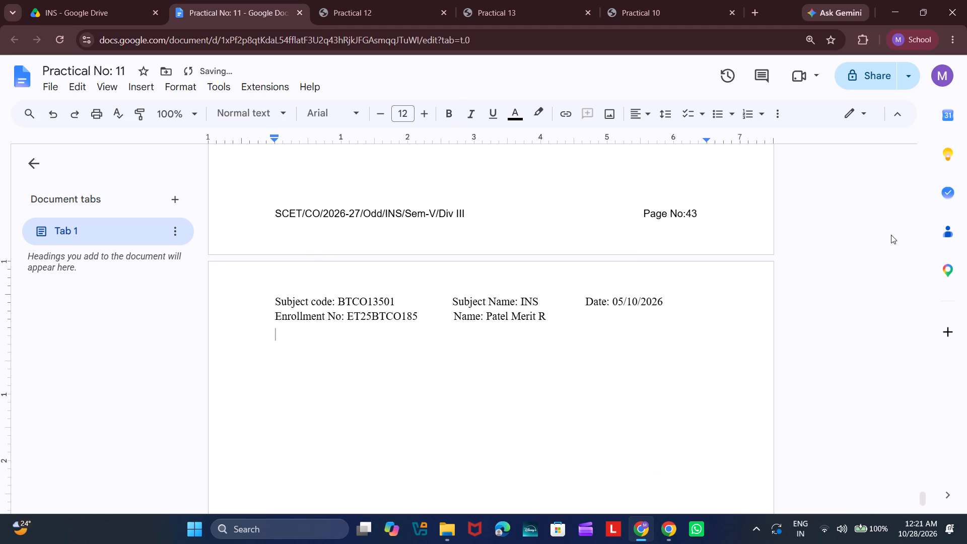
key(ctrl+v)
Set all Practical No: 11 text, from its heading through the end of the Nemesy section, to Times New Roman.
scroll(892, 231, up, 4)
scroll(822, 342, up, 5)
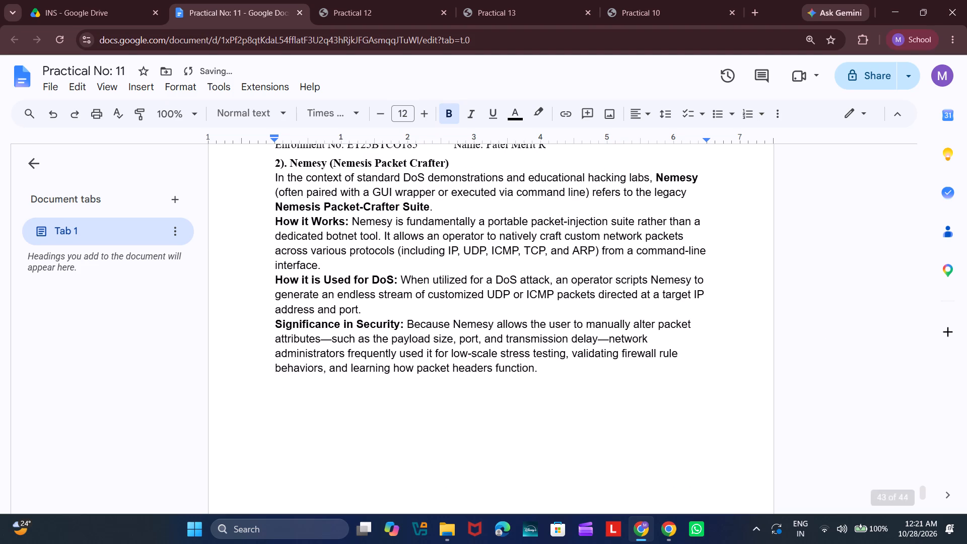
drag(560, 379, 322, 156)
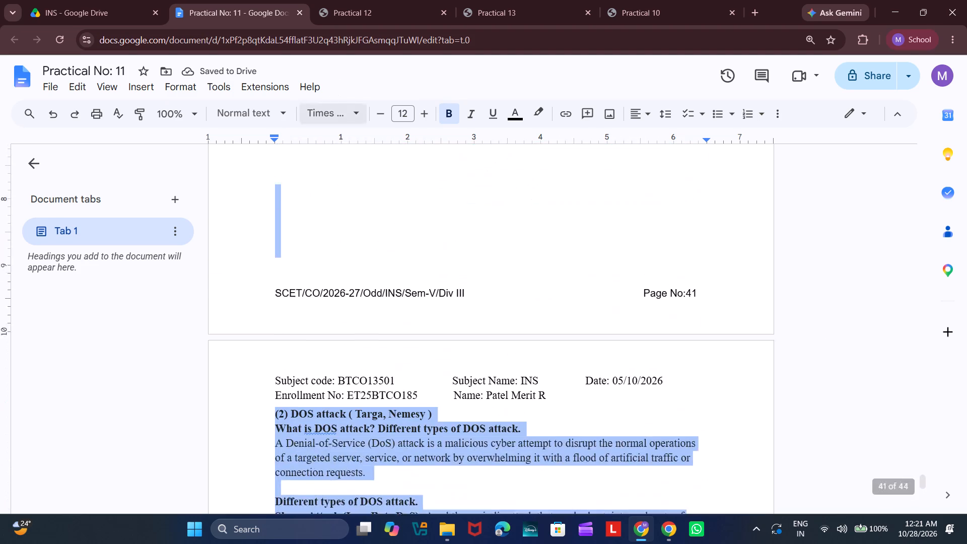
drag(322, 156, 330, 256)
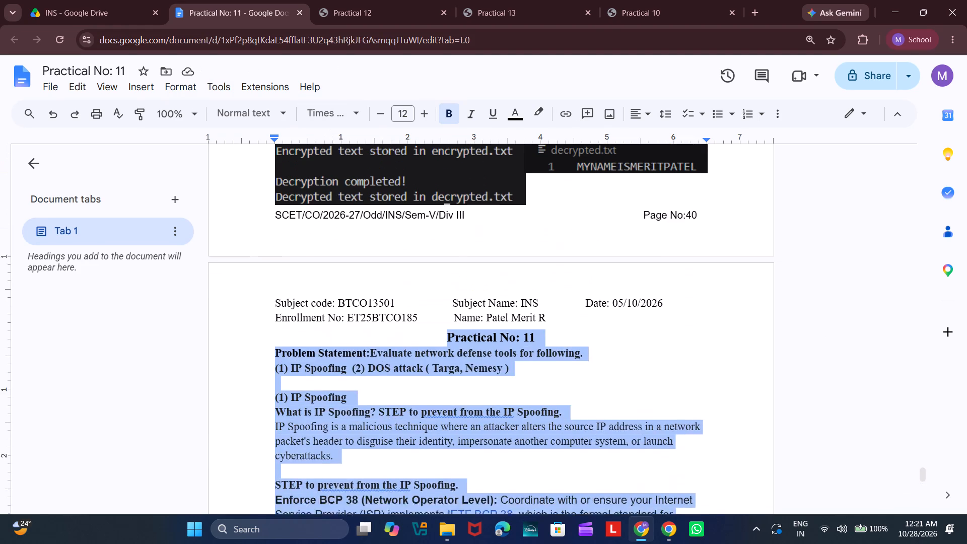
drag(330, 256, 315, 289)
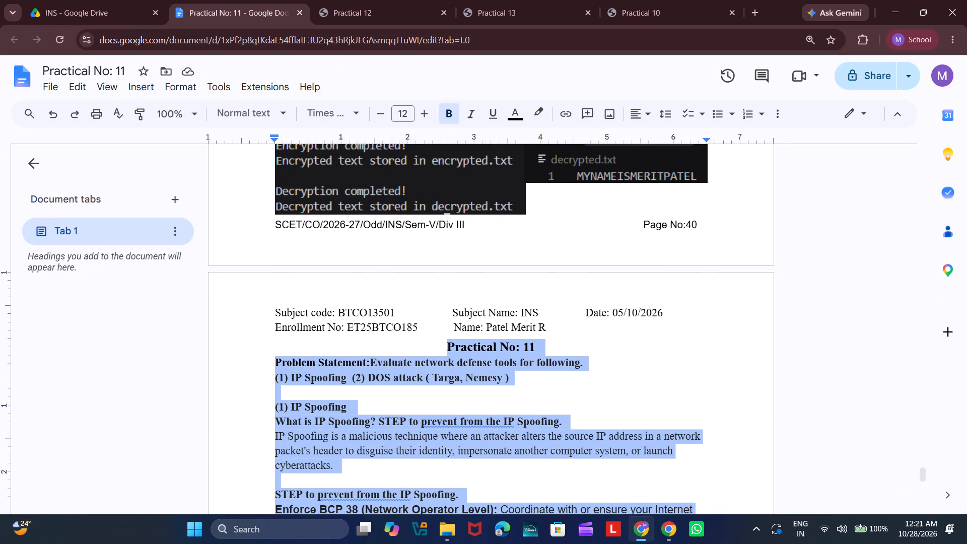
drag(315, 289, 257, 333)
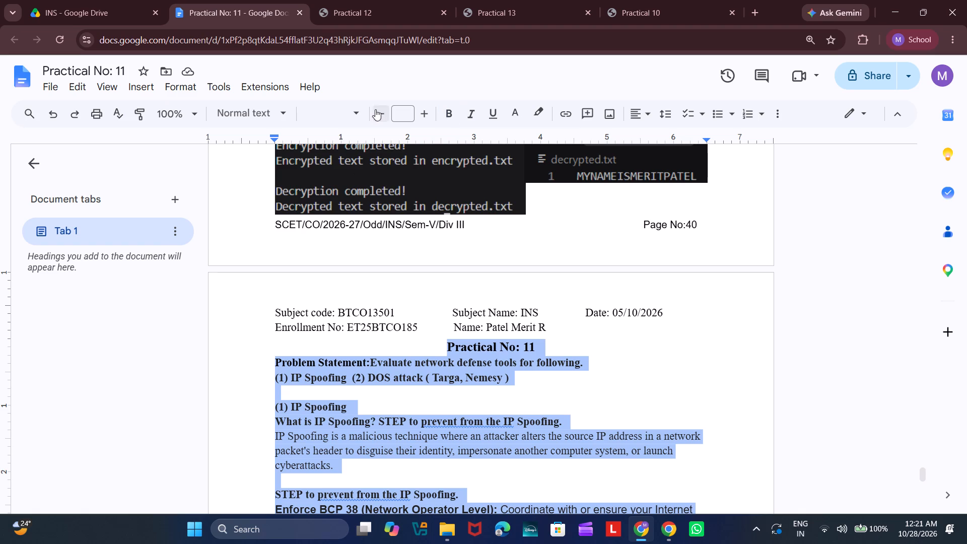
click(359, 111)
click(340, 197)
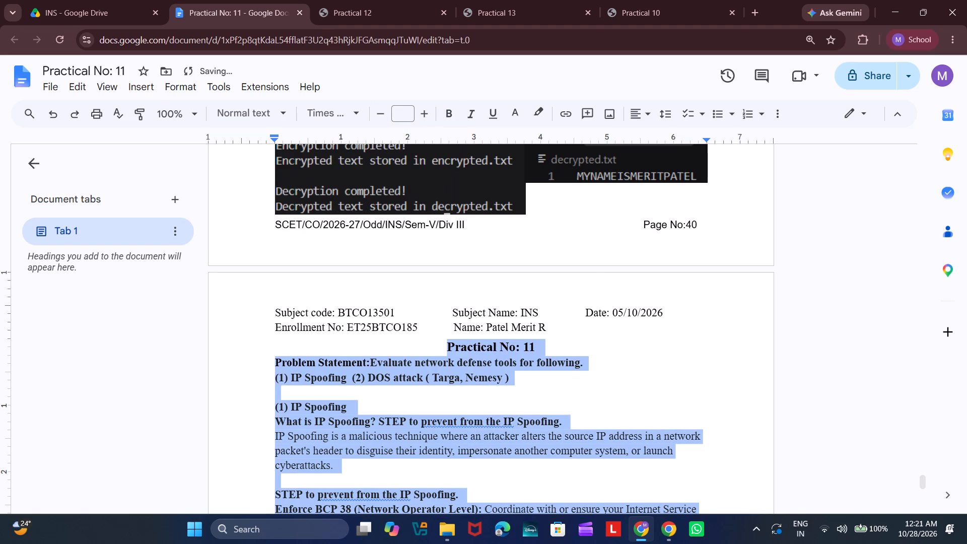
click(659, 364)
Insert three blank lines above the pasted "Practical No: 11" heading so it starts on a new page.
scroll(602, 375, down, 4)
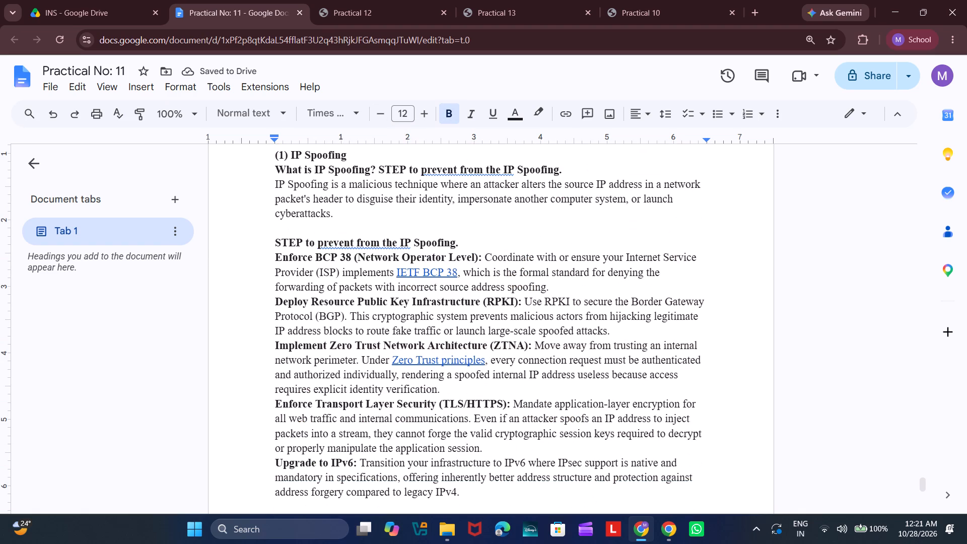
scroll(602, 369, down, 20)
scroll(602, 369, down, 15)
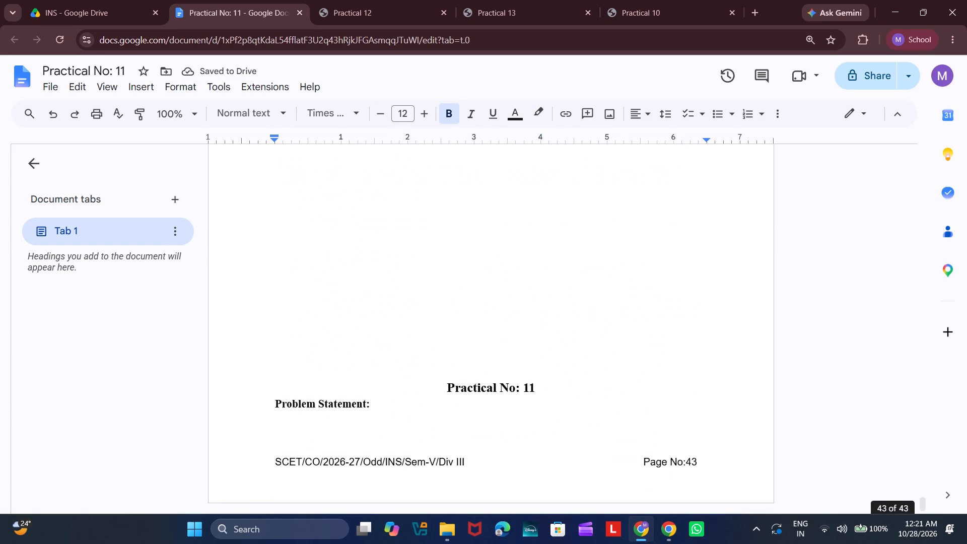
scroll(601, 356, down, 5)
click(523, 319)
key(Return)
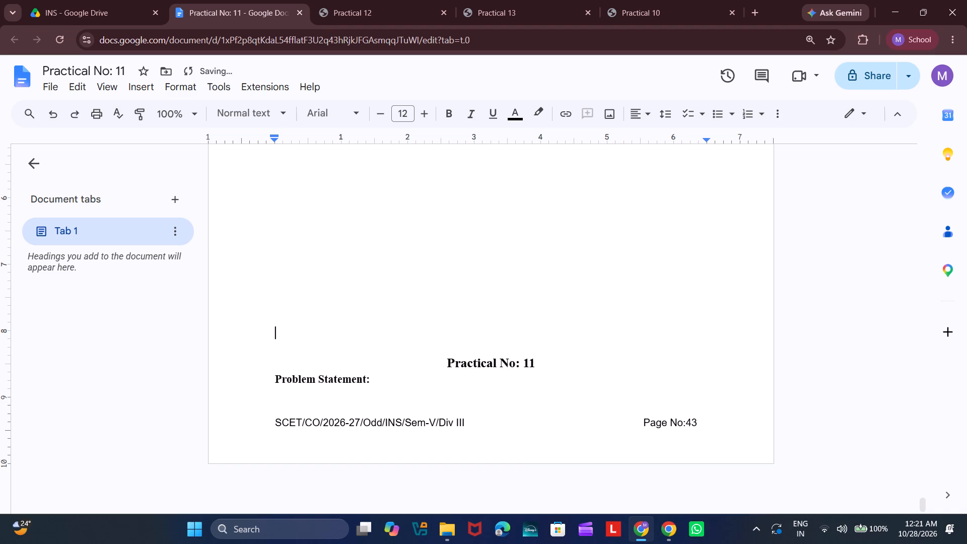
key(Return)
key(Return)
scroll(492, 394, down, 5)
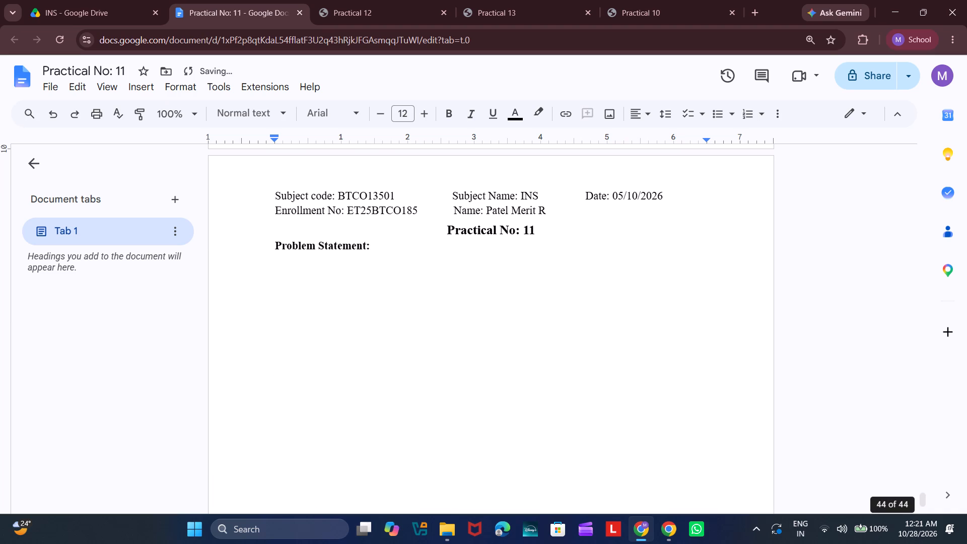
Change the pasted heading on the new page to "Practical No: 12".
click(569, 239)
key(BackSpace)
key(BackSpace)
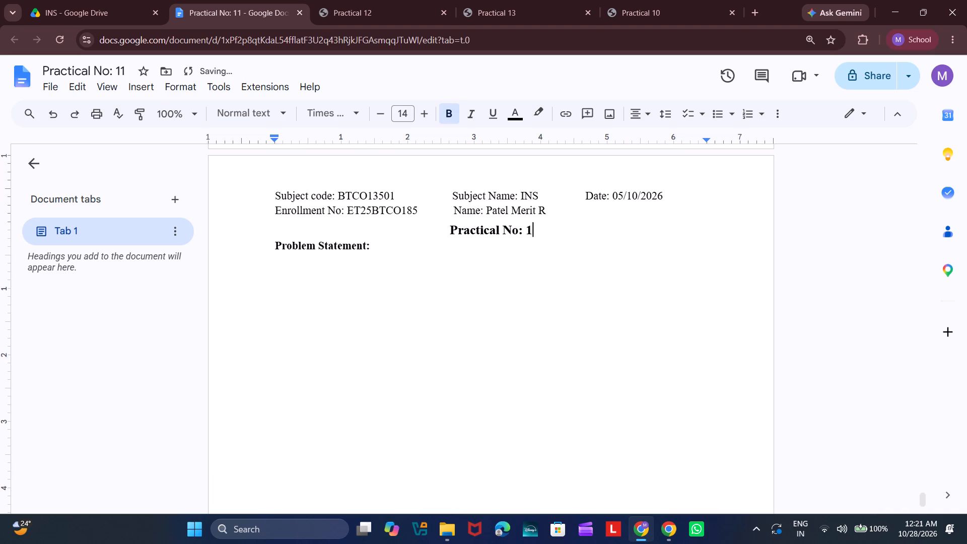
key(2)
Copy the problem statement about firewall features from the Practical 12 PDF and paste it after the "Problem Statement:" label of Practical No: 12.
drag(530, 266, 517, 263)
click(436, 256)
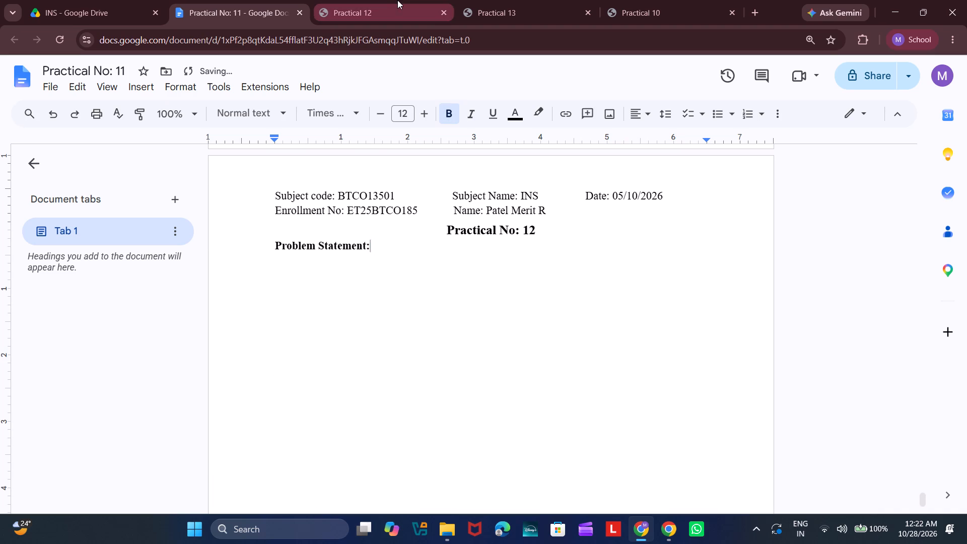
click(394, 0)
scroll(428, 233, up, 20)
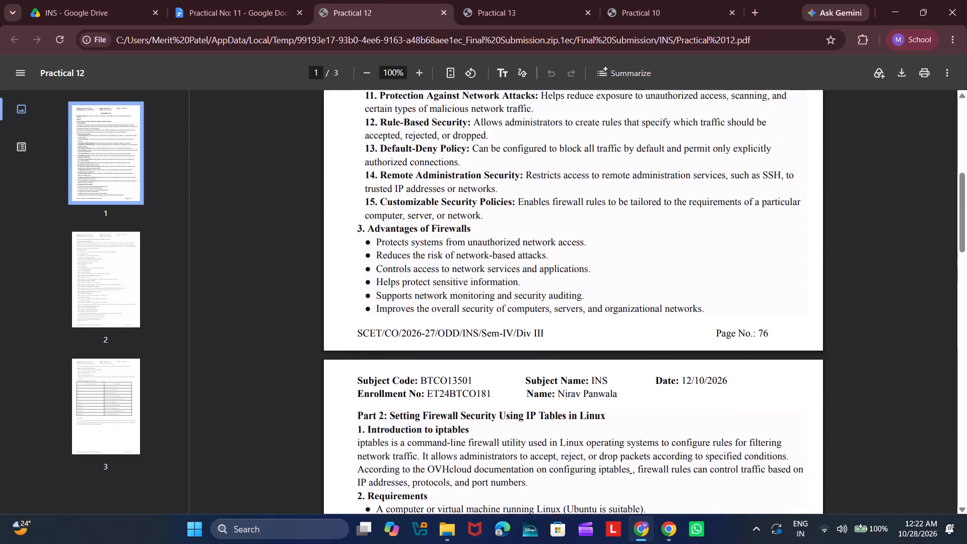
scroll(429, 249, up, 4)
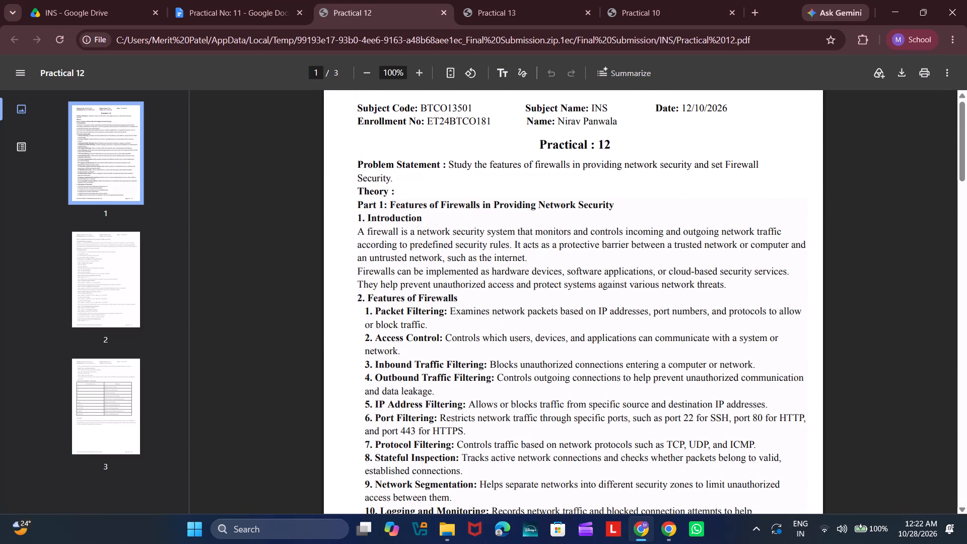
drag(450, 170, 403, 188)
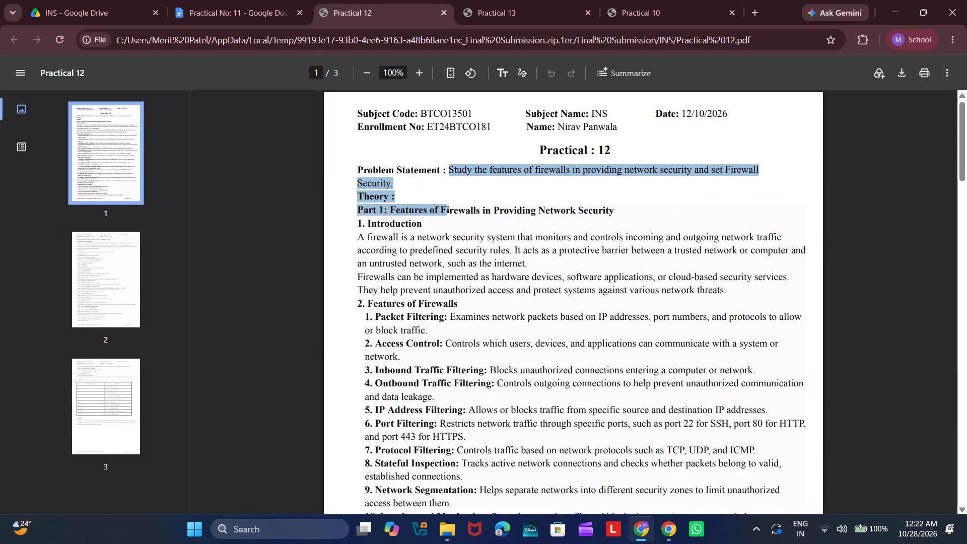
drag(403, 188, 394, 184)
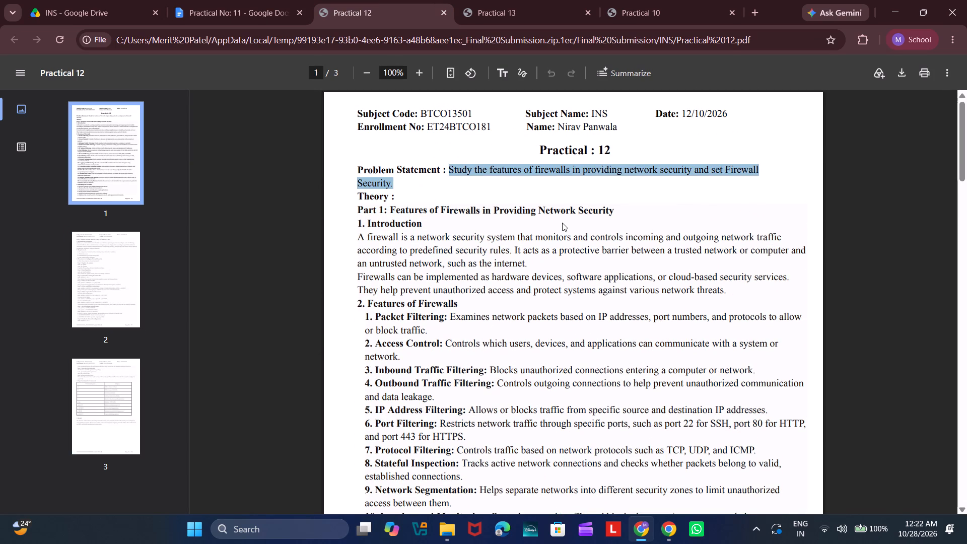
key(ctrl+c)
key(ctrl+c)
click(267, 1)
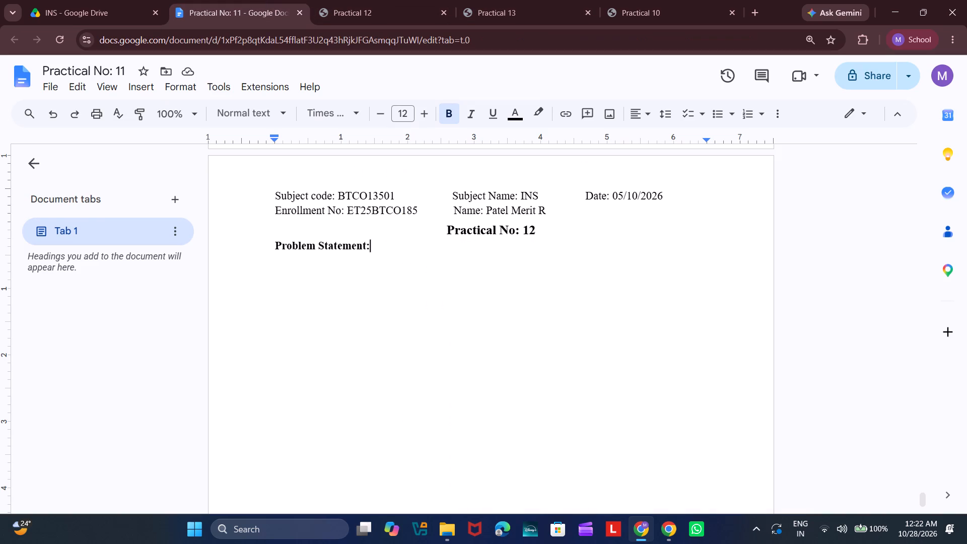
key(ctrl+v)
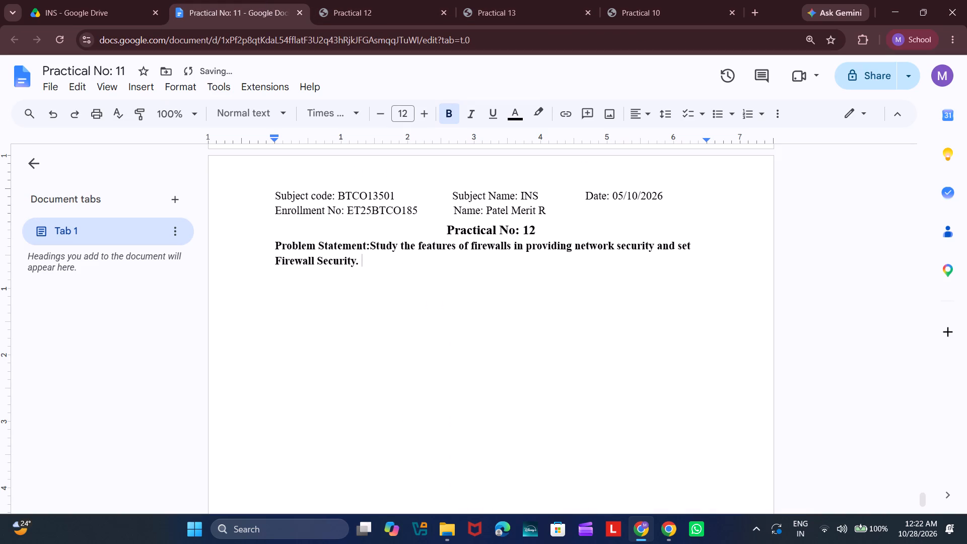
In the Practical 12 PDF, copy the text from "Theory :" through the last bullet of "3. Advantages of Firewalls".
click(369, 18)
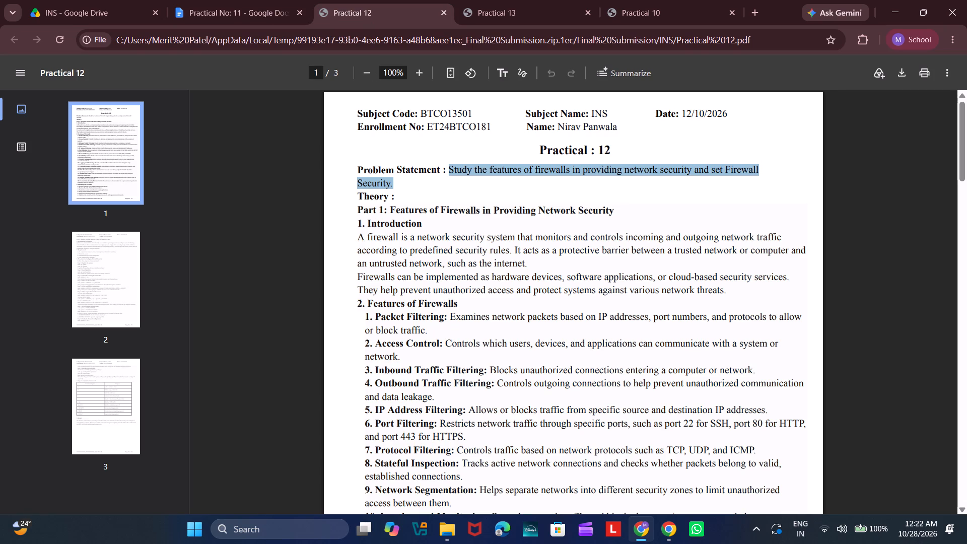
drag(358, 200, 417, 388)
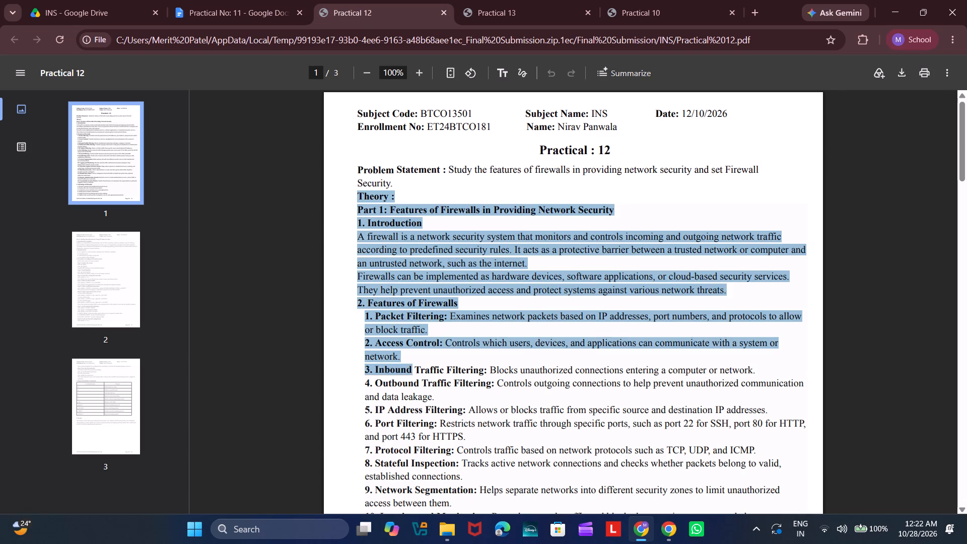
drag(417, 388, 523, 483)
key(Down)
key(Down)
key(Down)
key(Down)
key(Down)
key(Down)
key(Down)
key(Down)
key(Down)
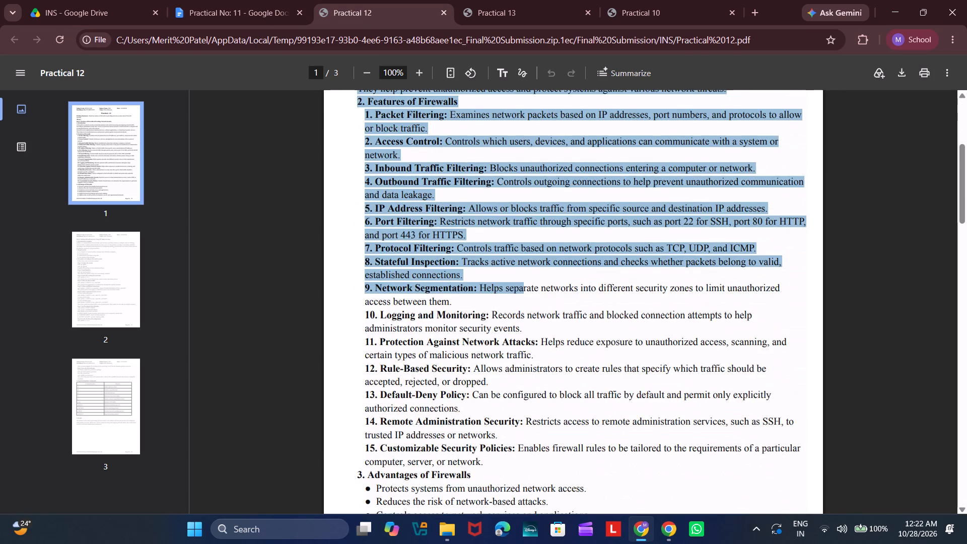
drag(523, 483, 509, 460)
key(Down)
key(Down)
key(Down)
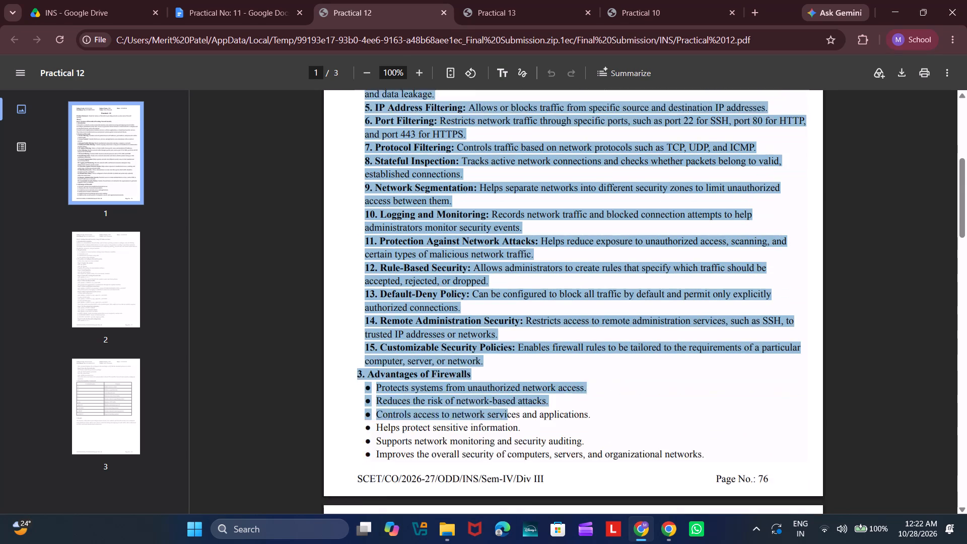
drag(509, 460, 716, 428)
key(Down)
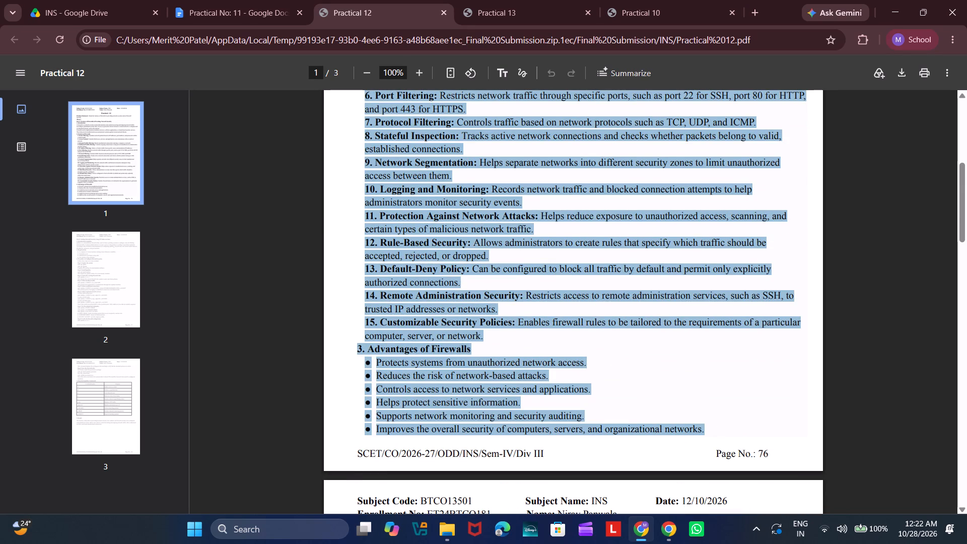
key(ctrl+c)
key(ctrl+c)
key(ctrl+c)
key(ctrl+c)
scroll(483, 386, down, 5)
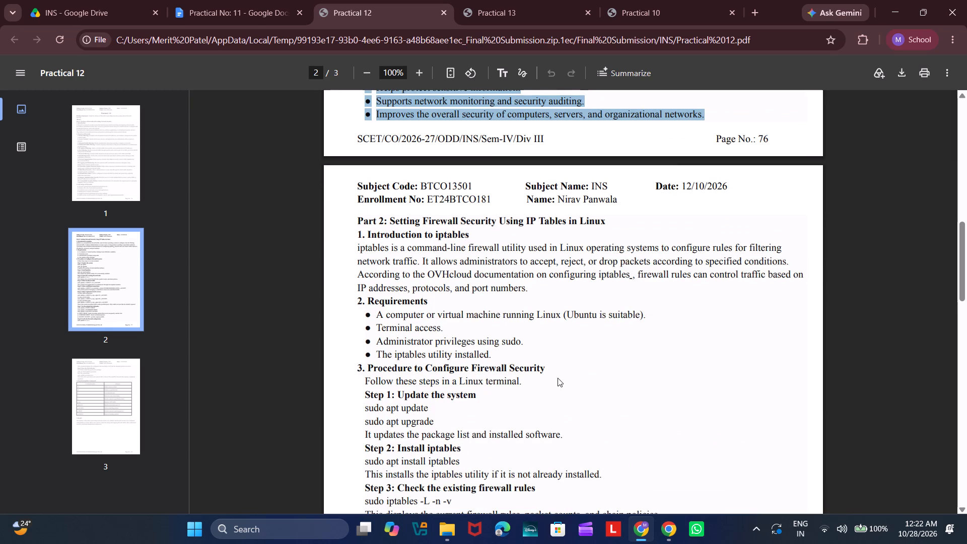
Return to the Practical No: 11 document and start a new paragraph two lines below the Practical No: 12 problem statement.
key(alt+Tab)
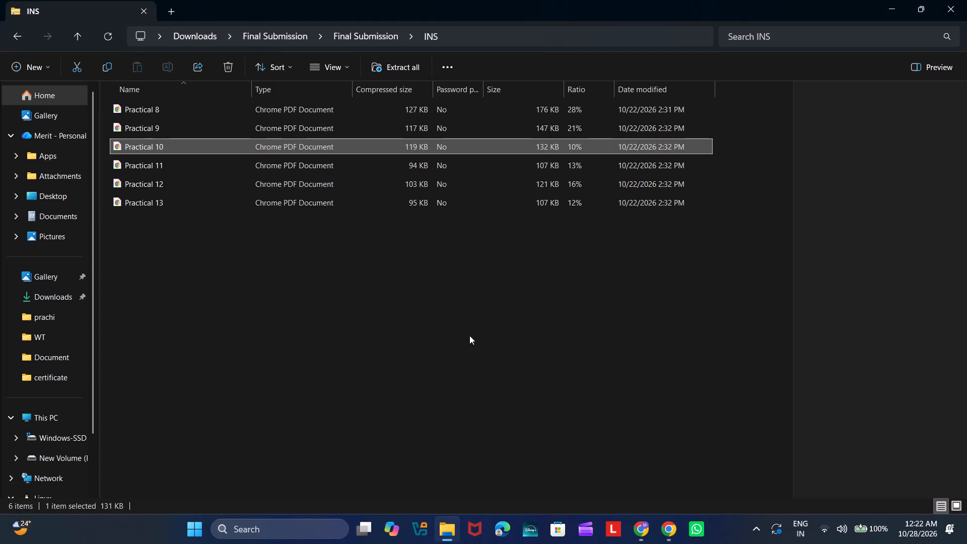
key(alt+Tab)
click(241, 0)
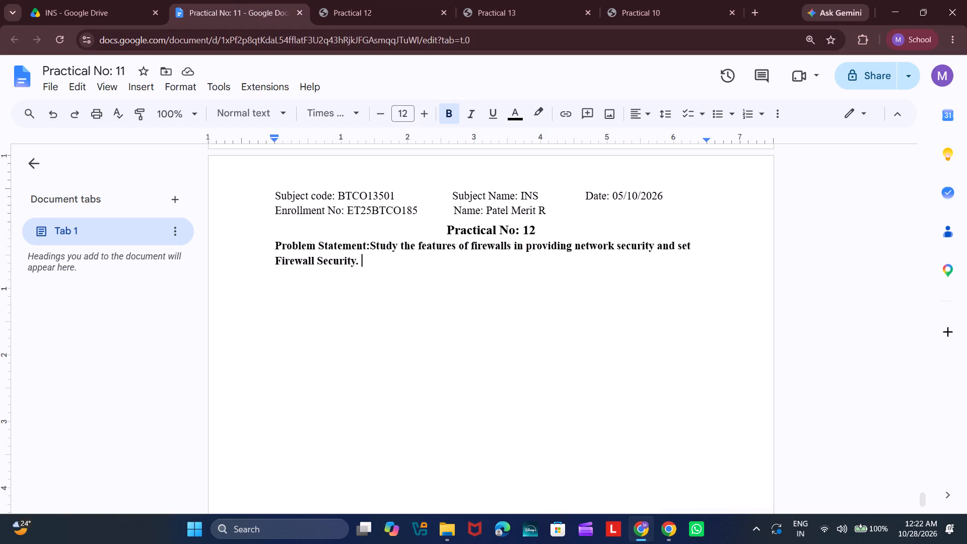
key(Return)
key(Return)
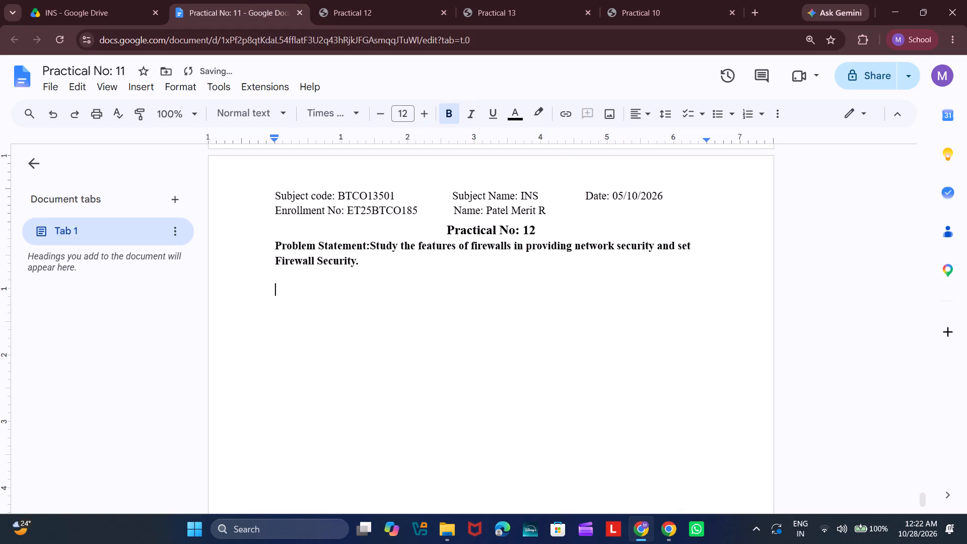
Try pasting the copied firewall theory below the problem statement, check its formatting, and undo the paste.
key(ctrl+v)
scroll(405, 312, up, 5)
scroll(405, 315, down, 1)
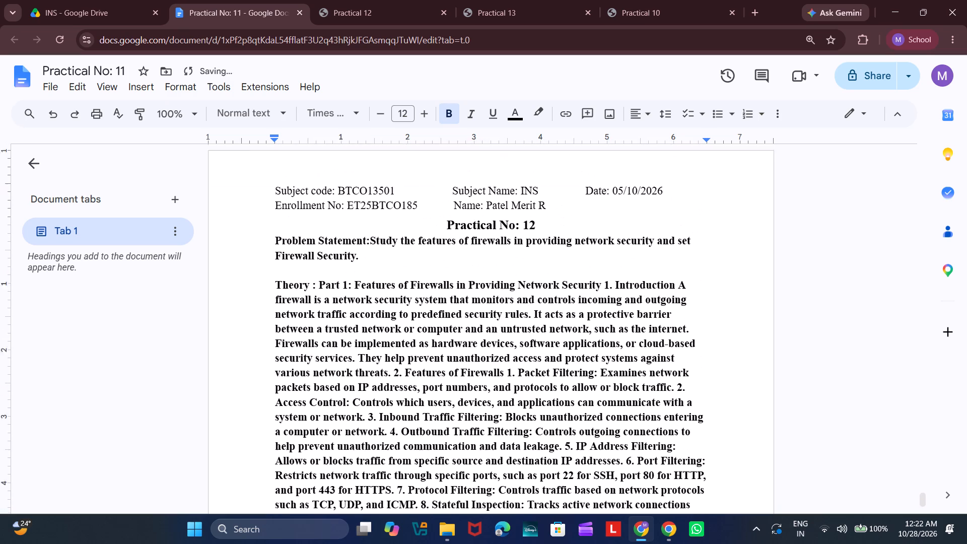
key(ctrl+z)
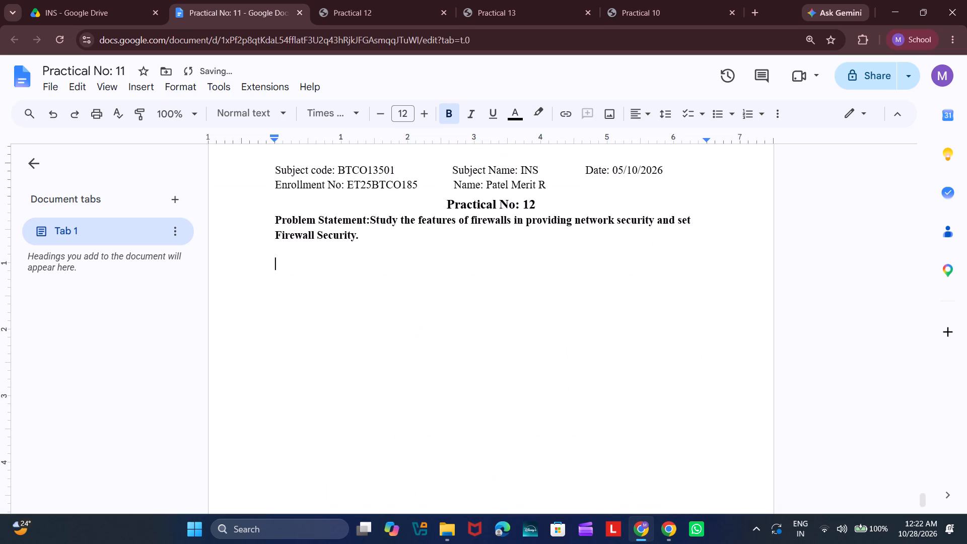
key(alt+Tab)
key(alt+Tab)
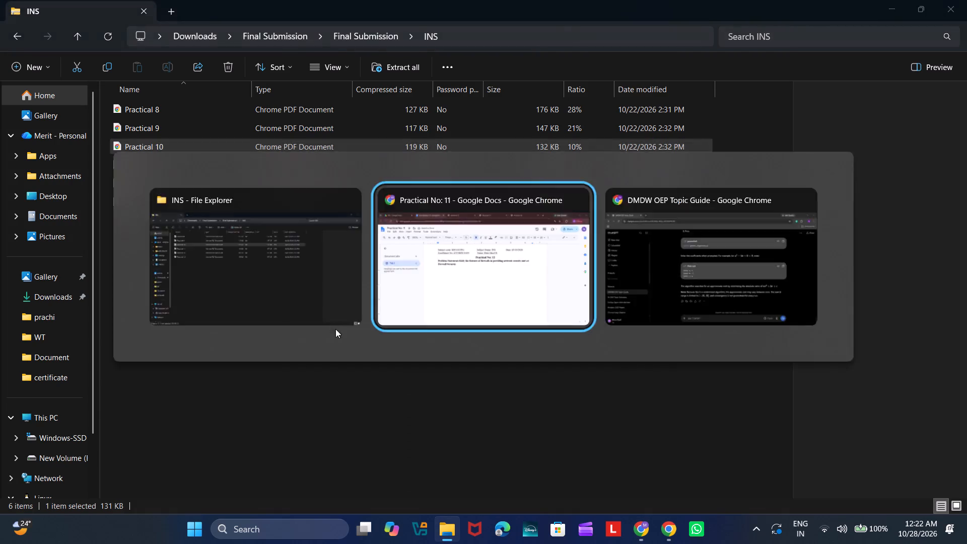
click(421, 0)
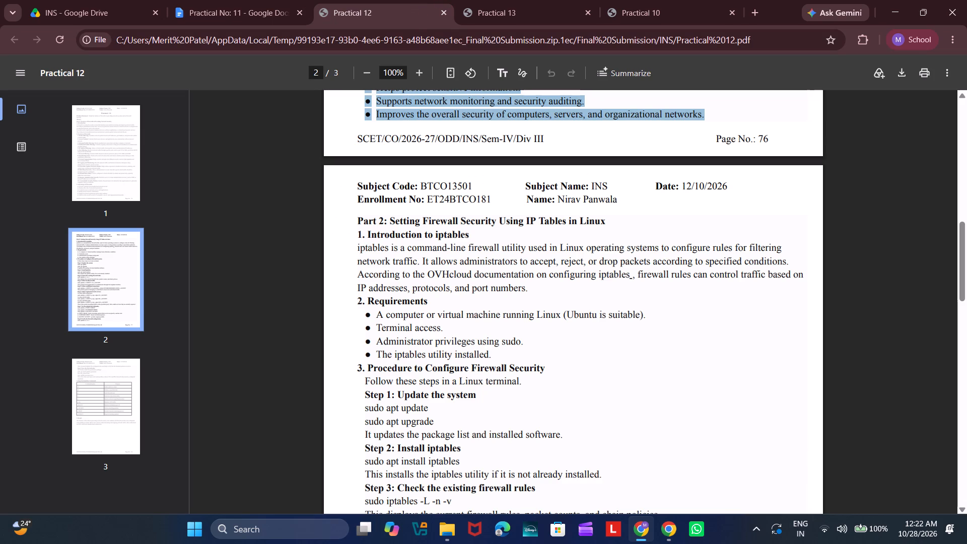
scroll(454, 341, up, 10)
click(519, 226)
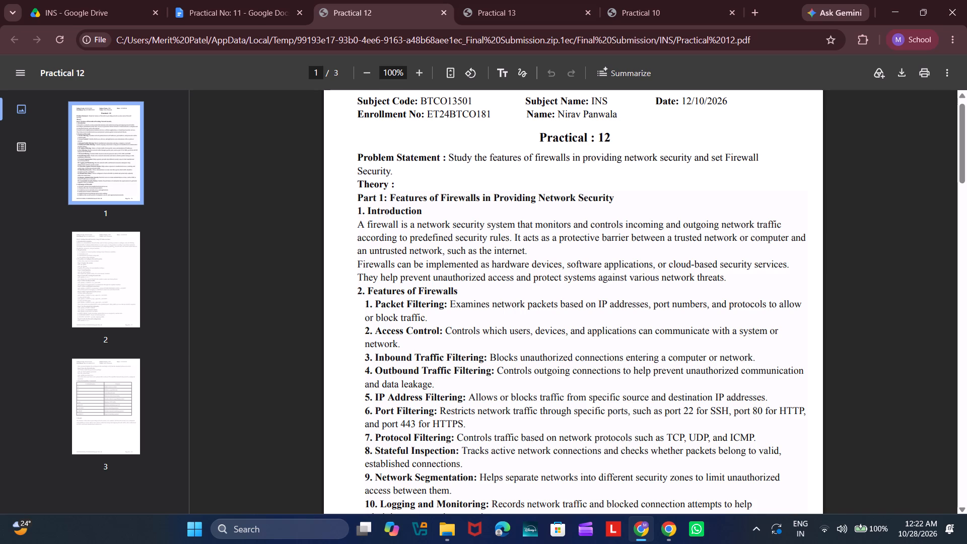
click(248, 0)
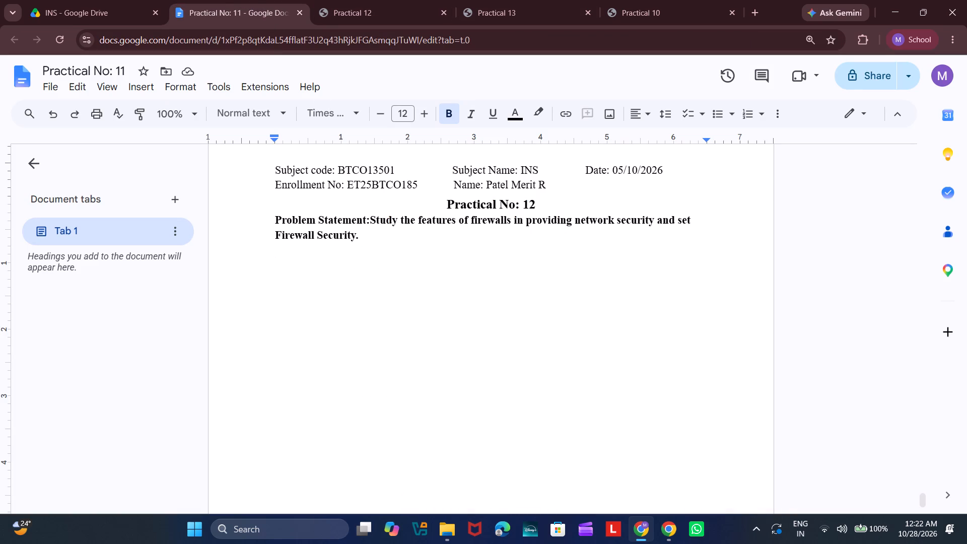
drag(373, 221, 376, 241)
key(ctrl+c)
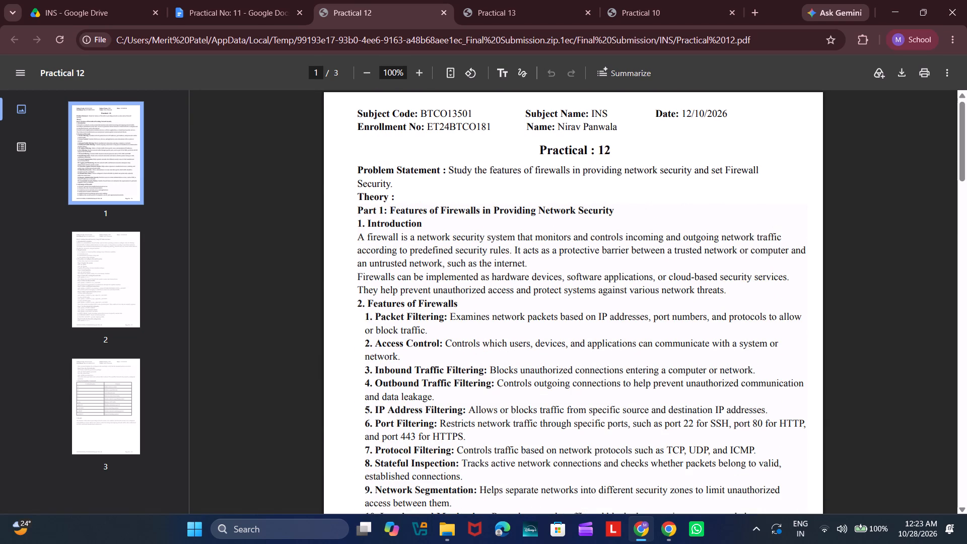
scroll(451, 236, down, 6)
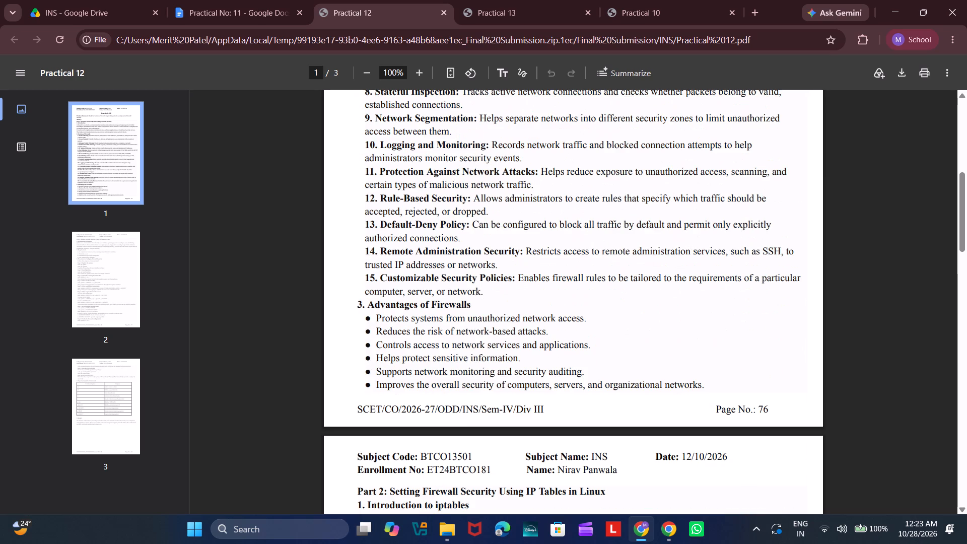
scroll(451, 237, up, 6)
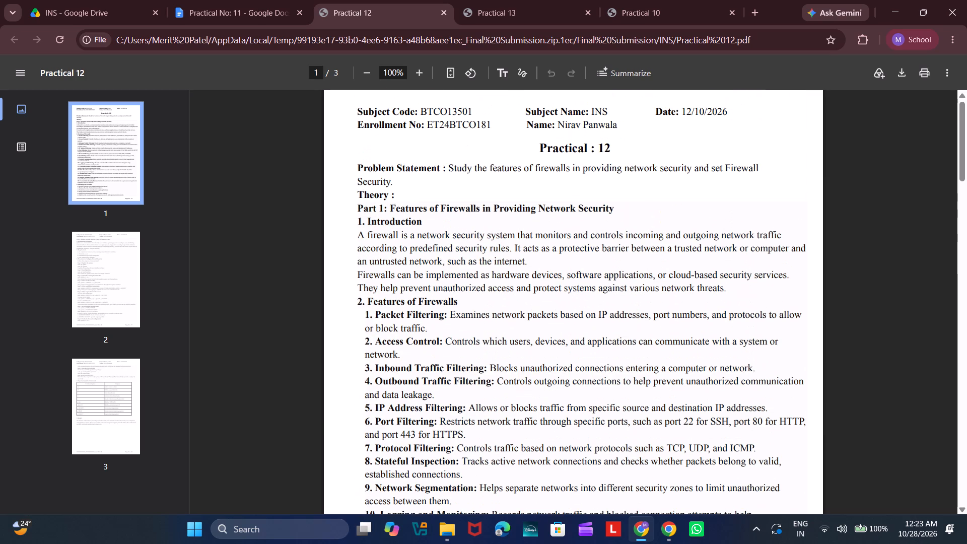
scroll(451, 237, down, 1)
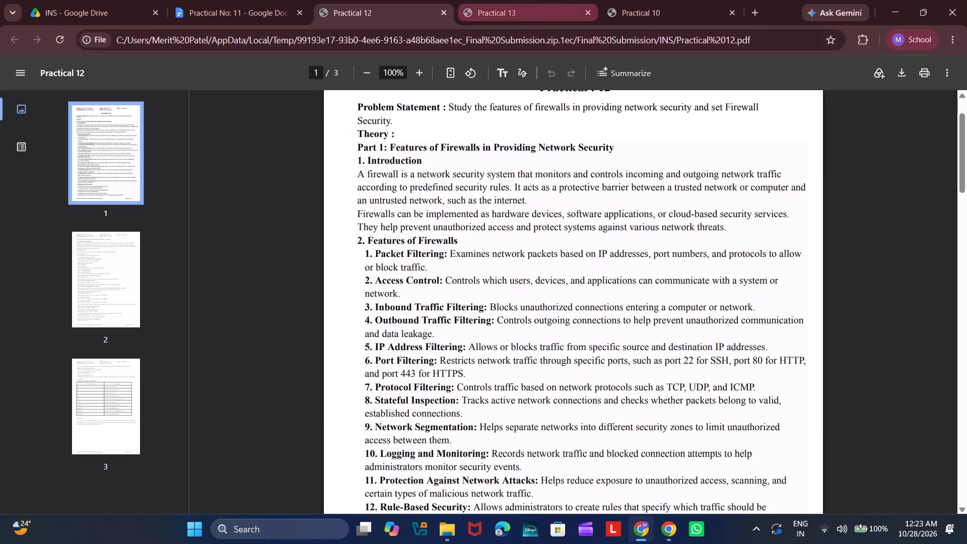
Close the Practical 10 PDF.
click(116, 5)
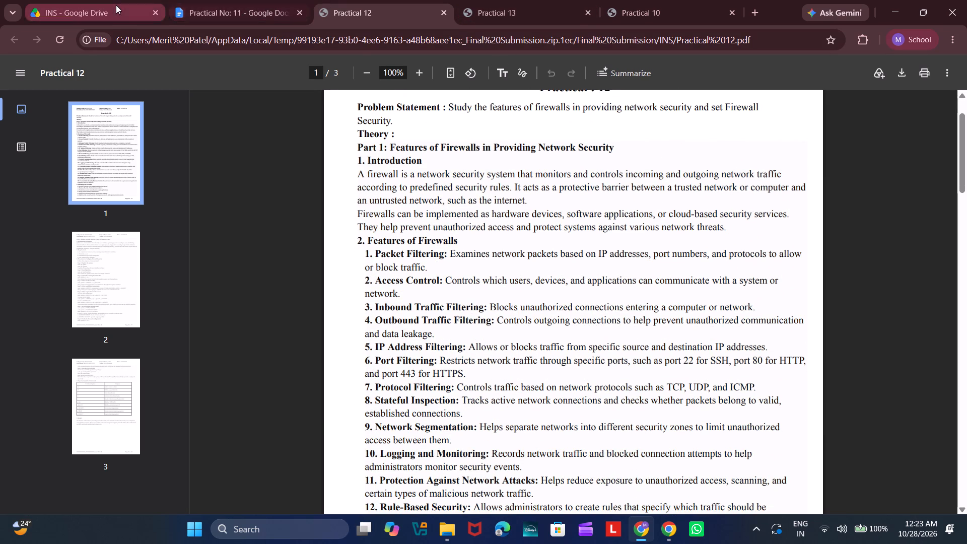
click(676, 10)
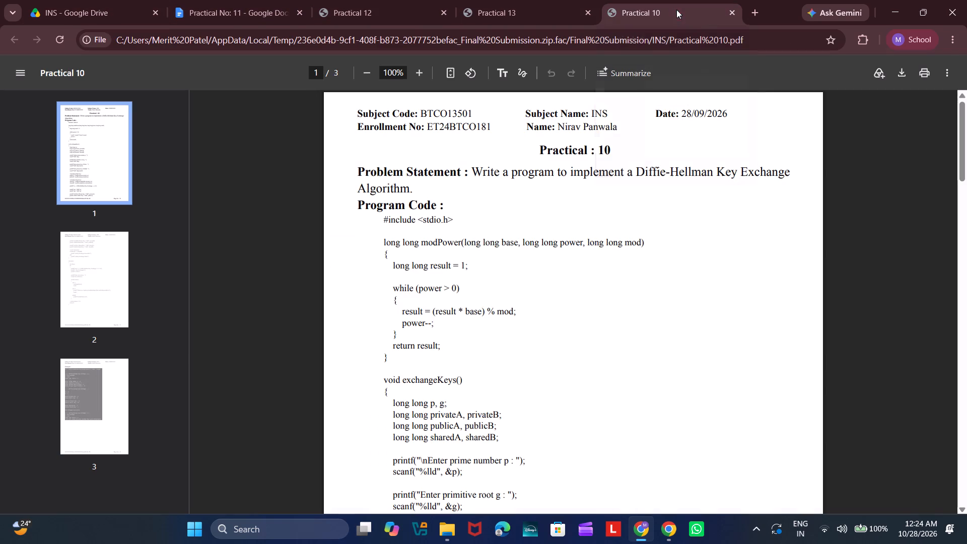
click(733, 18)
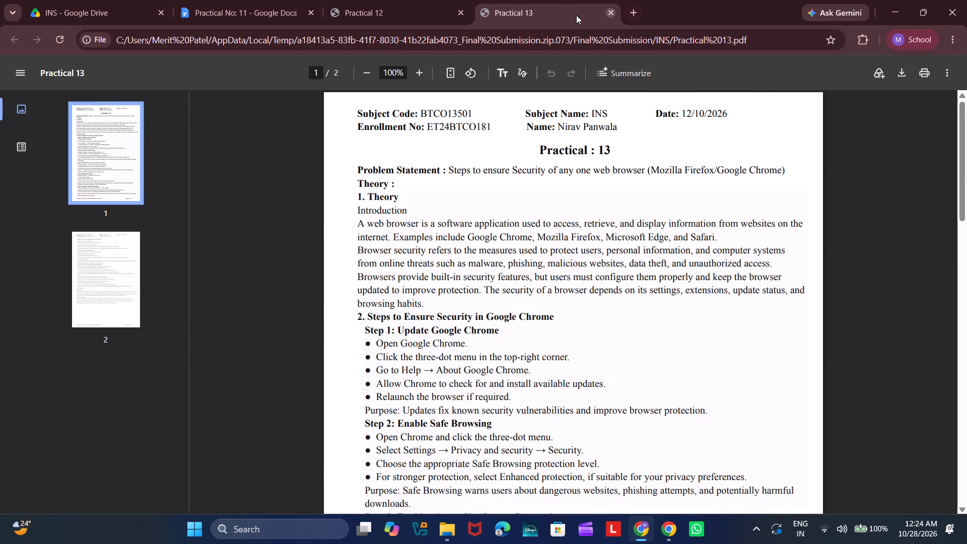
Open the Google Classroom home page in a new browser tab.
click(564, 15)
click(645, 15)
click(636, 13)
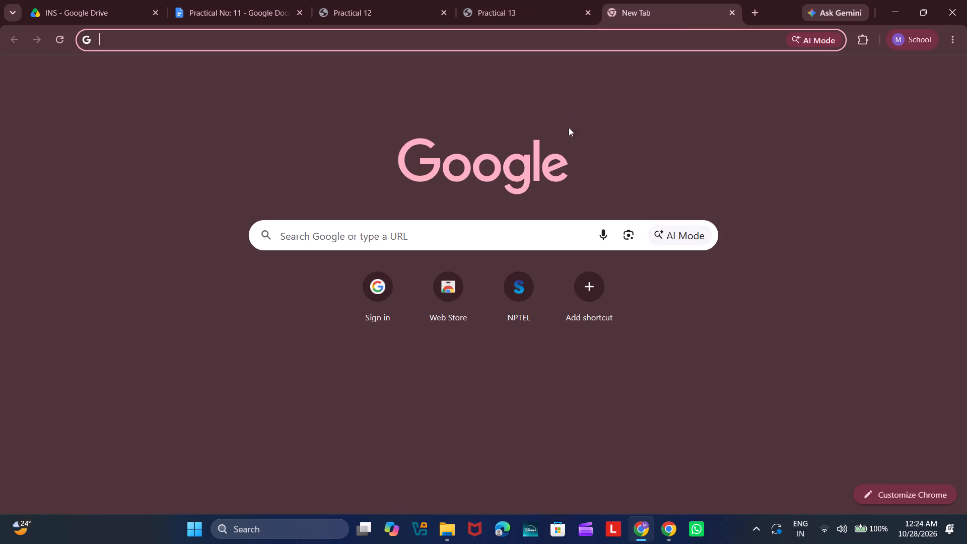
click(915, 65)
double_click(843, 201)
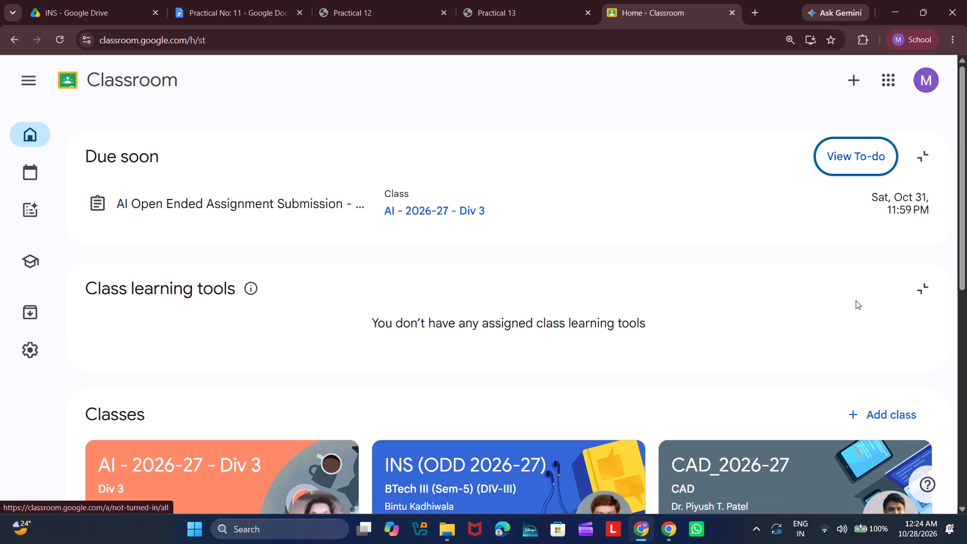
Look through the class cards on the Classroom home page.
scroll(606, 329, down, 1)
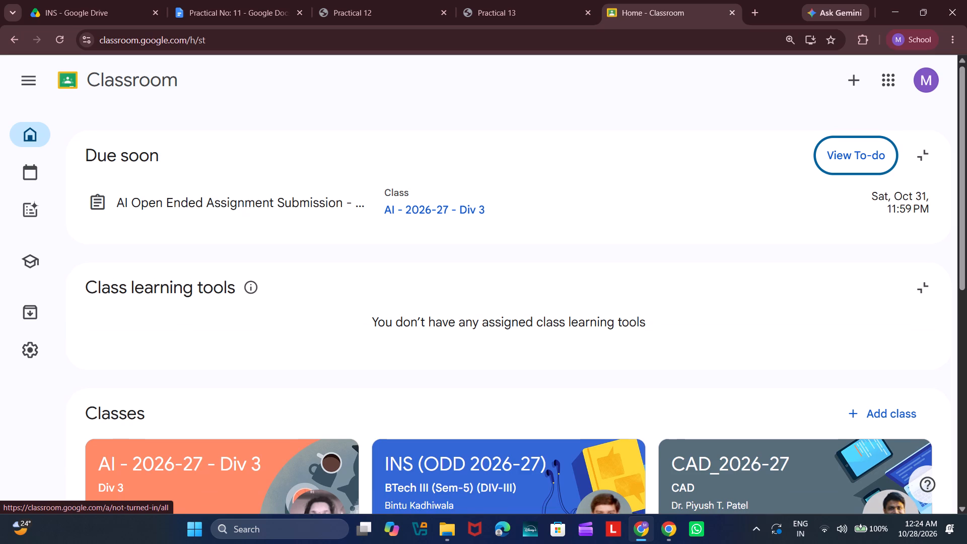
scroll(606, 329, down, 2)
scroll(696, 294, down, 2)
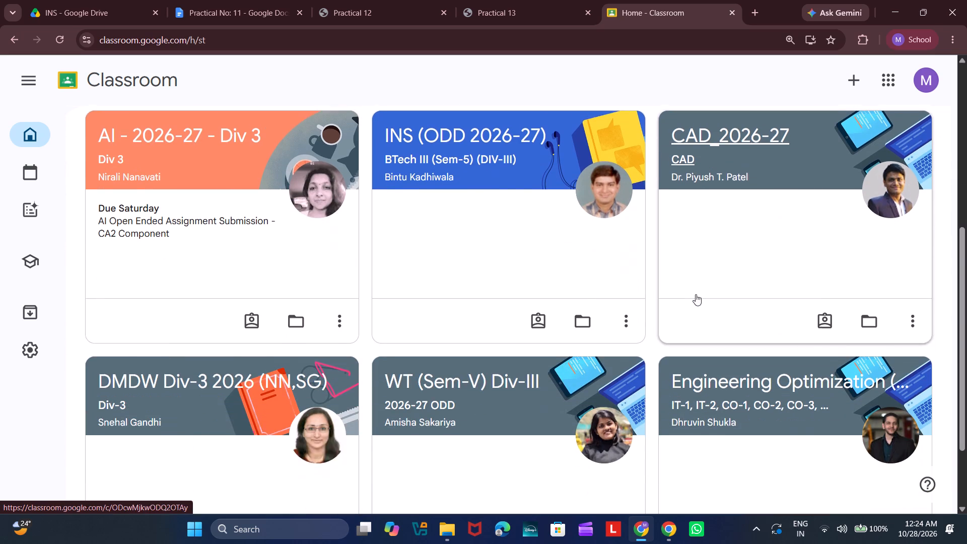
scroll(696, 294, down, 2)
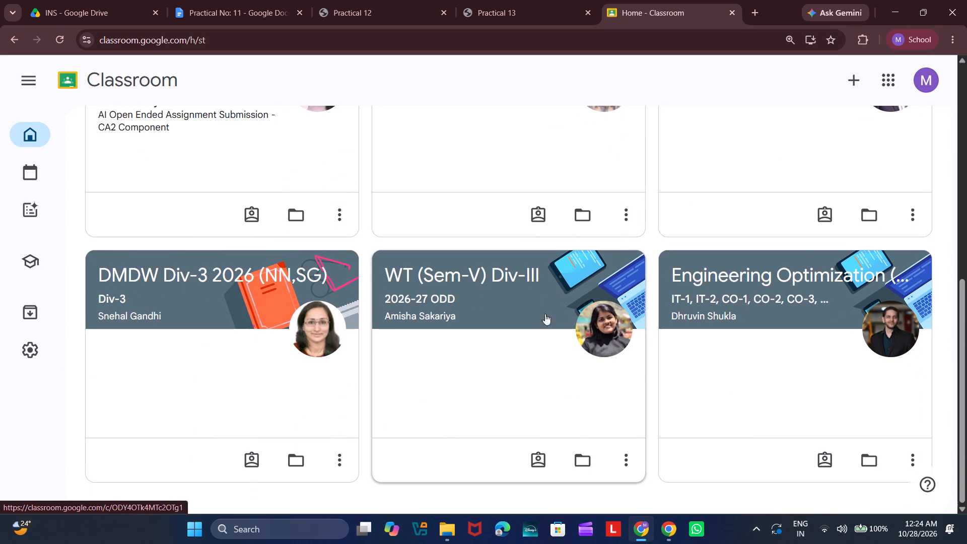
scroll(310, 270, up, 1)
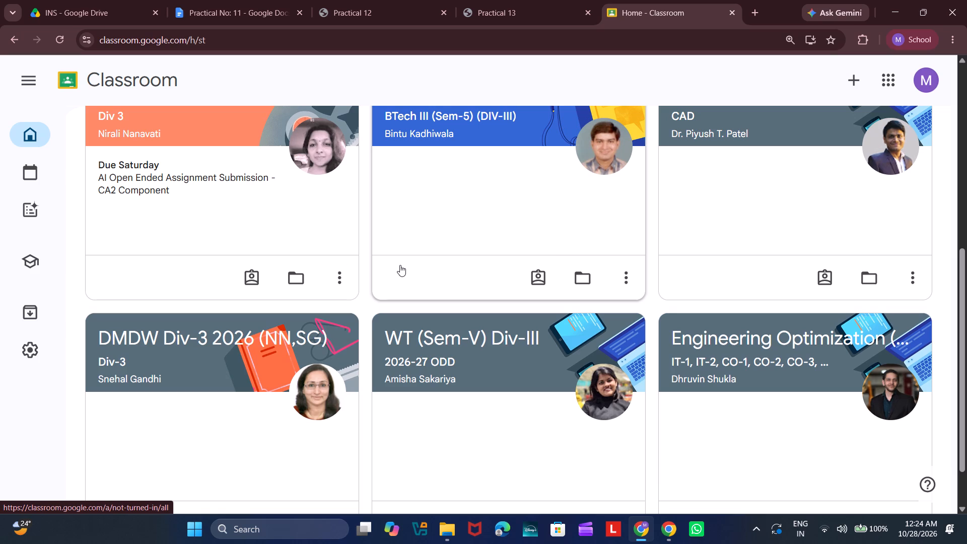
scroll(400, 265, up, 1)
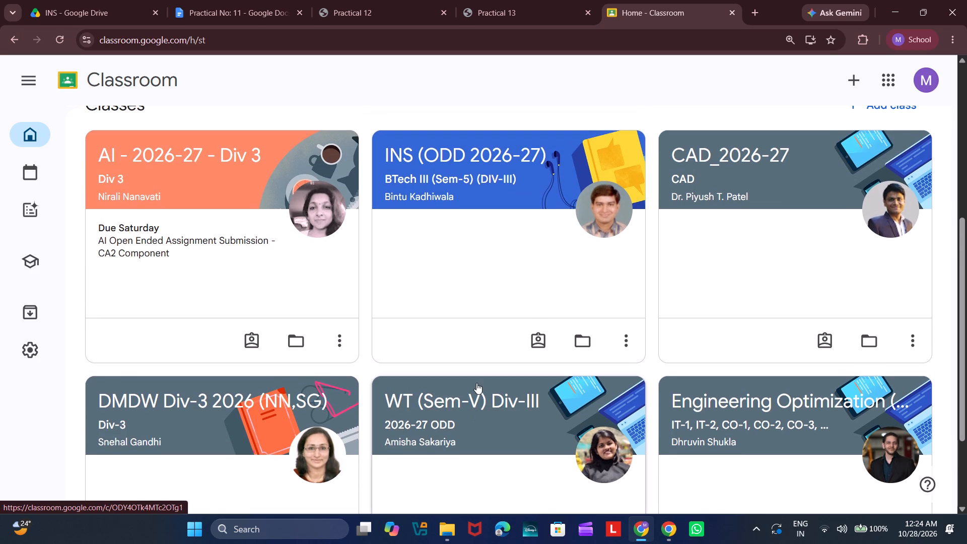
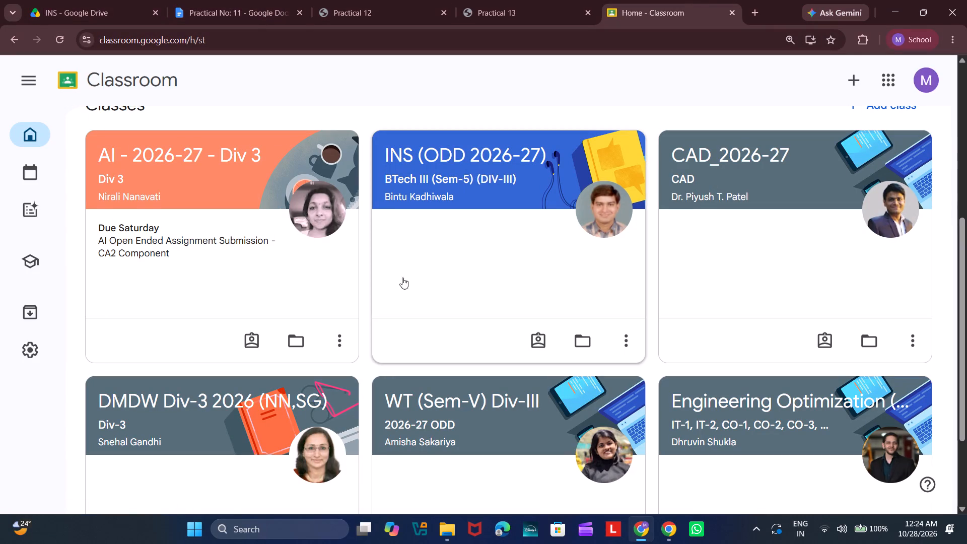
Open the INS (ODD 2026-27) class and find and open the Practical 12 firewall assignment in its stream.
click(445, 162)
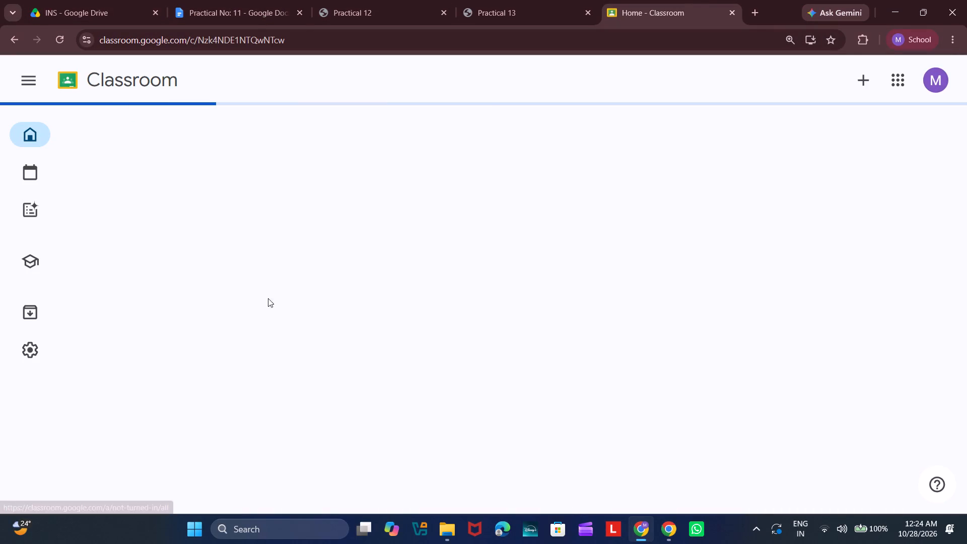
scroll(441, 275, down, 20)
scroll(441, 275, down, 2)
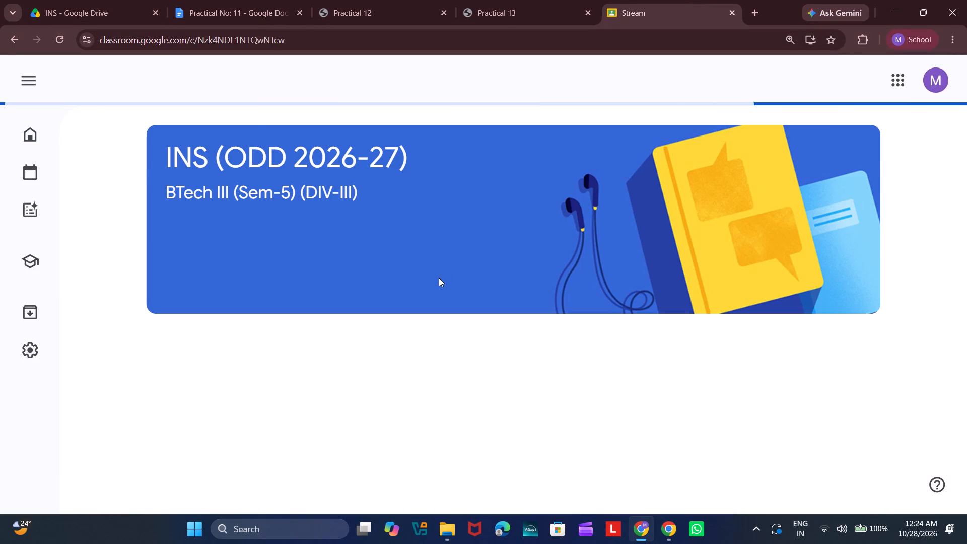
scroll(439, 278, down, 20)
scroll(439, 278, down, 20)
scroll(439, 278, down, 12)
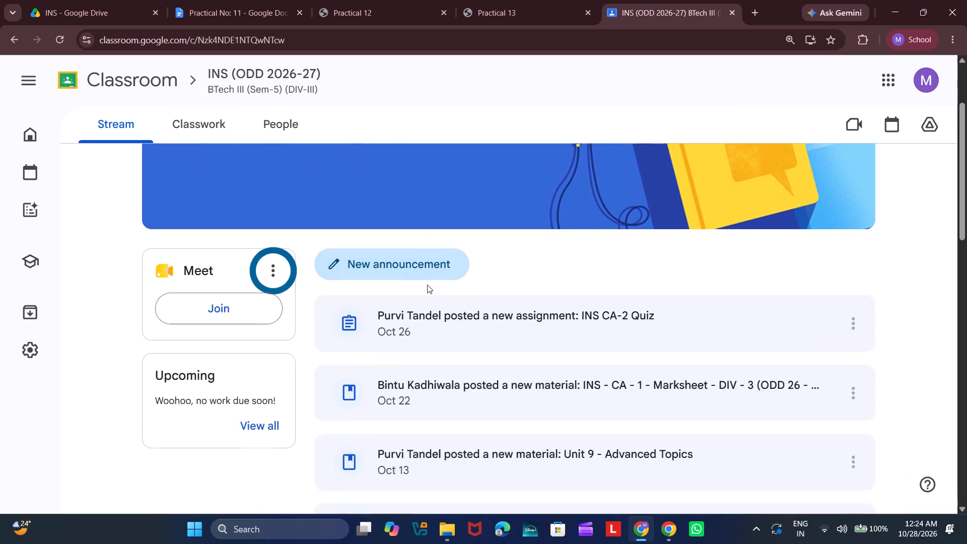
scroll(427, 285, down, 15)
scroll(461, 278, up, 15)
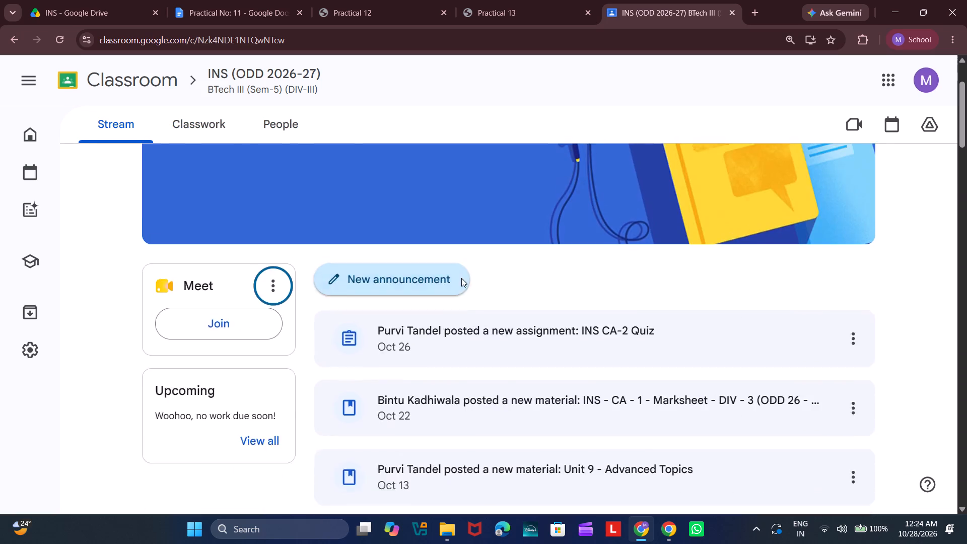
scroll(461, 278, down, 8)
scroll(461, 278, up, 2)
scroll(527, 291, up, 3)
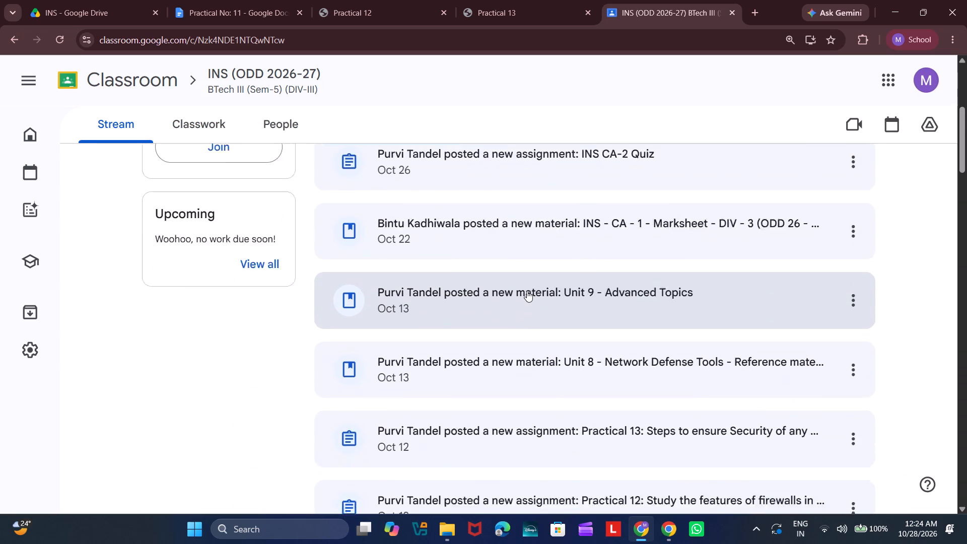
scroll(527, 291, up, 1)
scroll(527, 291, down, 4)
double_click(550, 346)
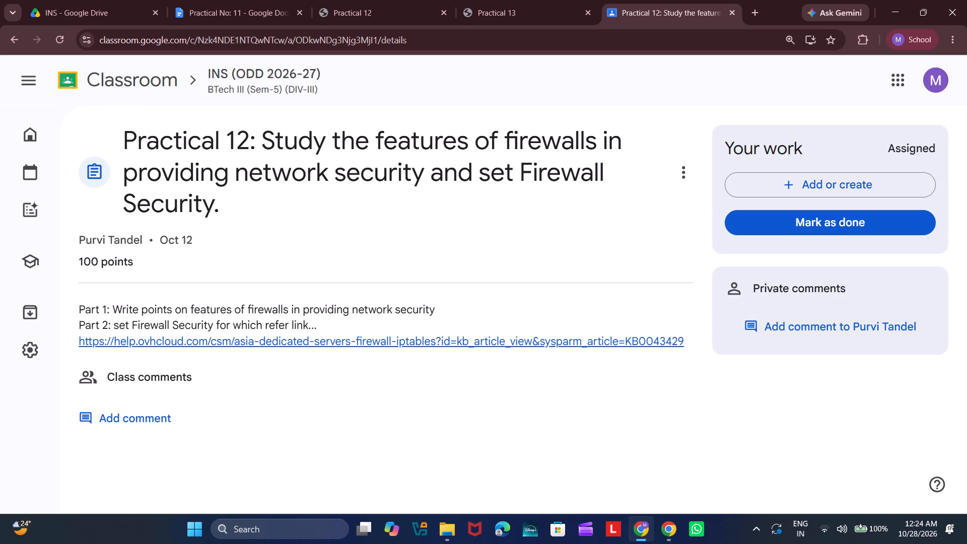
drag(117, 312, 406, 312)
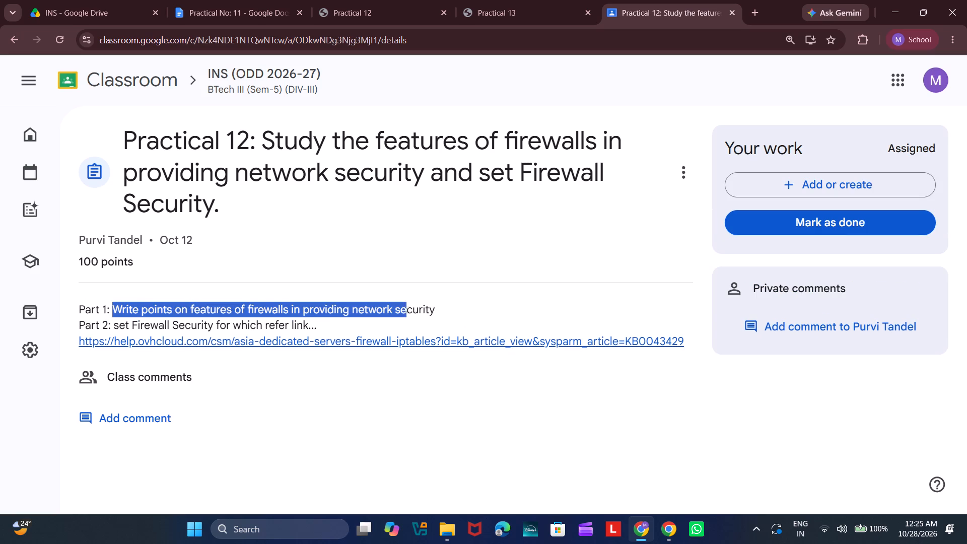
drag(406, 312, 444, 310)
key(ctrl+c)
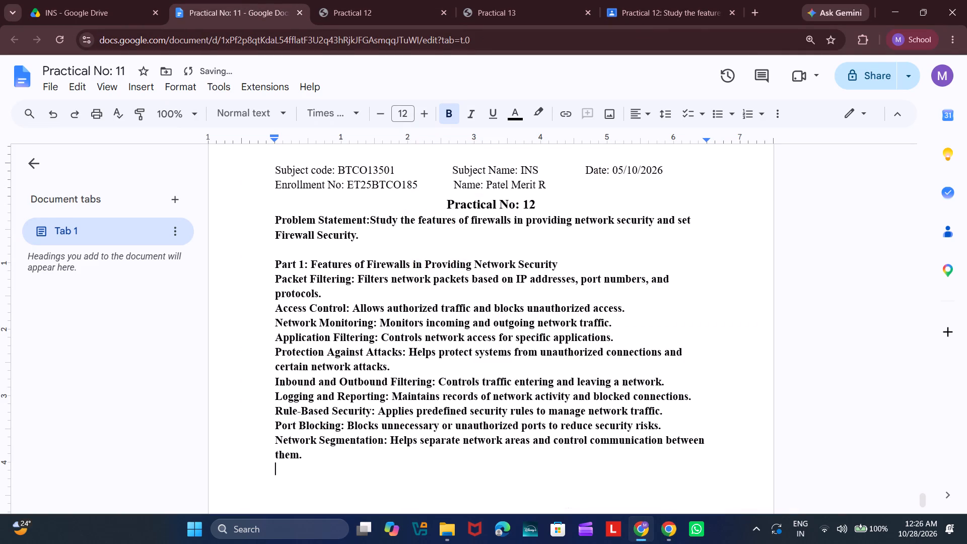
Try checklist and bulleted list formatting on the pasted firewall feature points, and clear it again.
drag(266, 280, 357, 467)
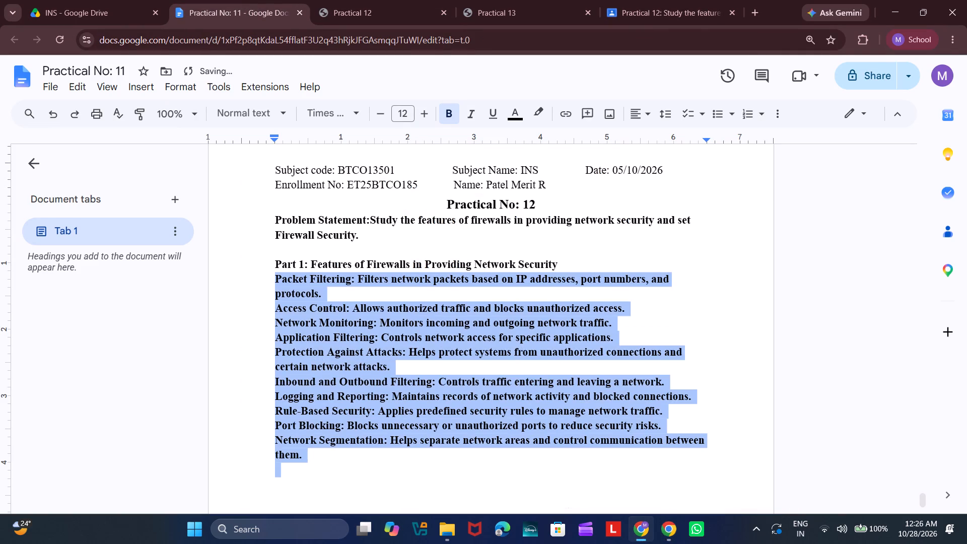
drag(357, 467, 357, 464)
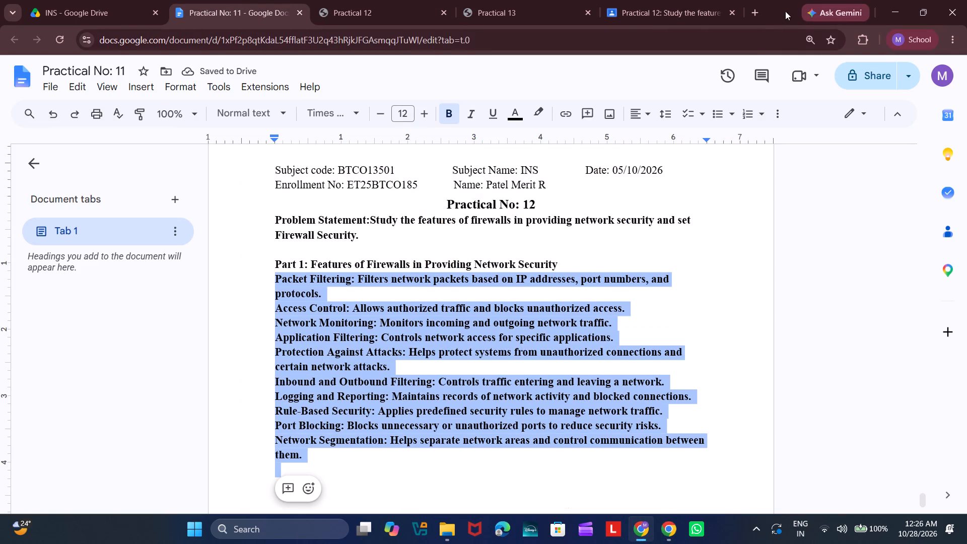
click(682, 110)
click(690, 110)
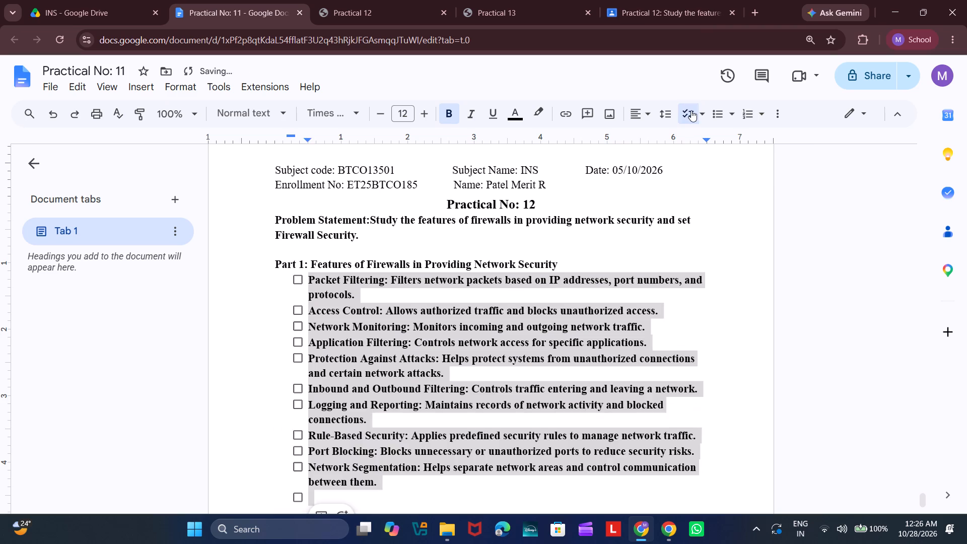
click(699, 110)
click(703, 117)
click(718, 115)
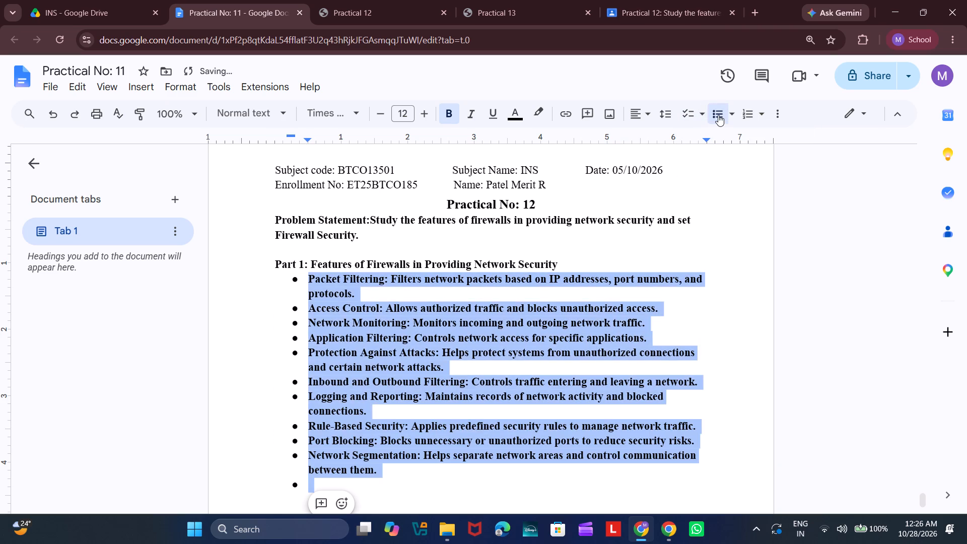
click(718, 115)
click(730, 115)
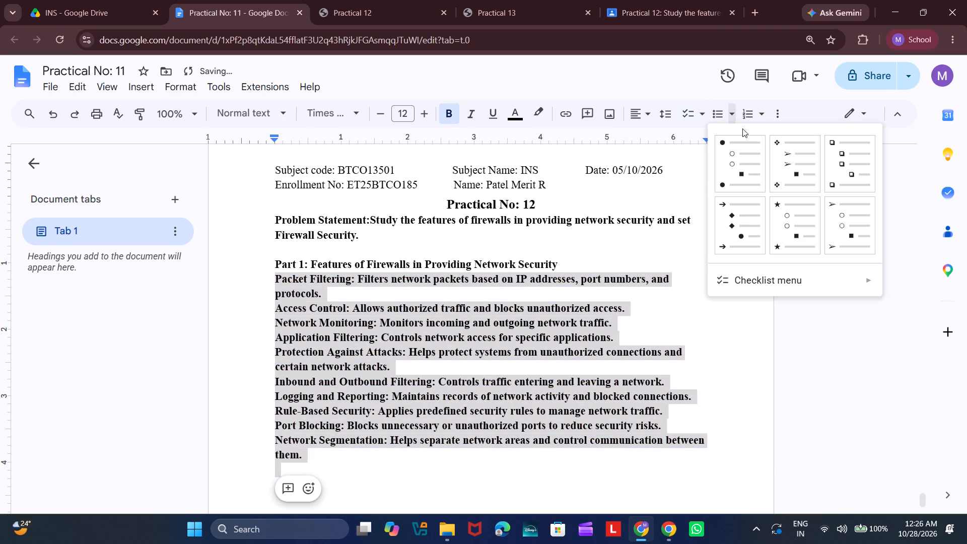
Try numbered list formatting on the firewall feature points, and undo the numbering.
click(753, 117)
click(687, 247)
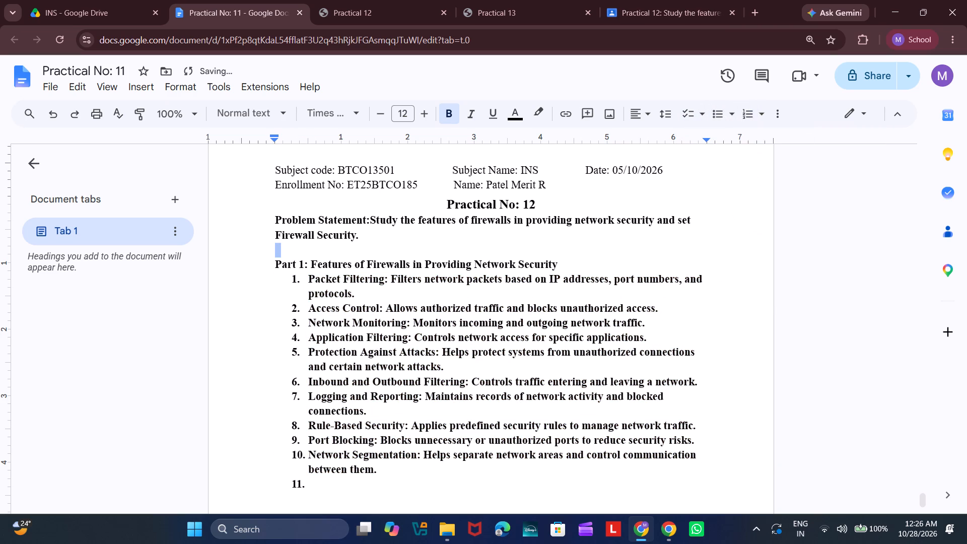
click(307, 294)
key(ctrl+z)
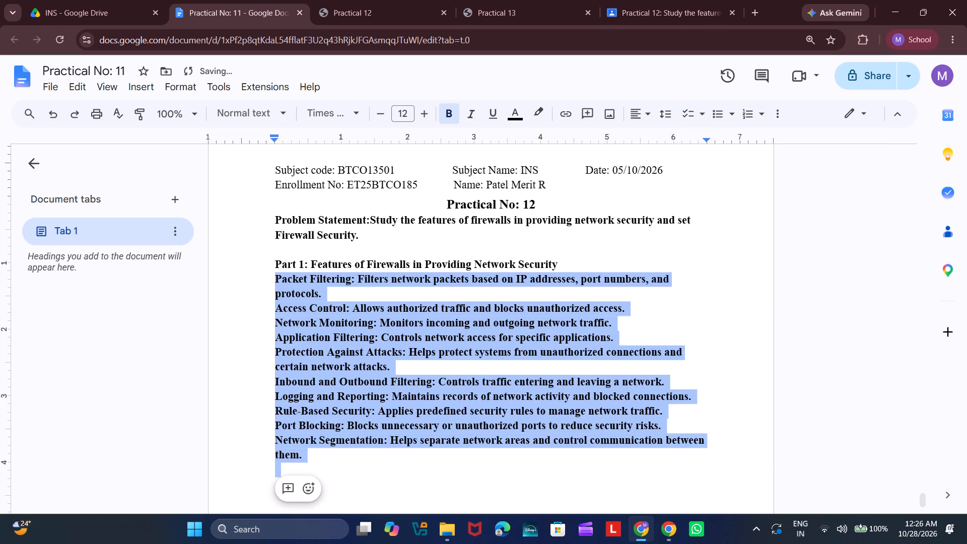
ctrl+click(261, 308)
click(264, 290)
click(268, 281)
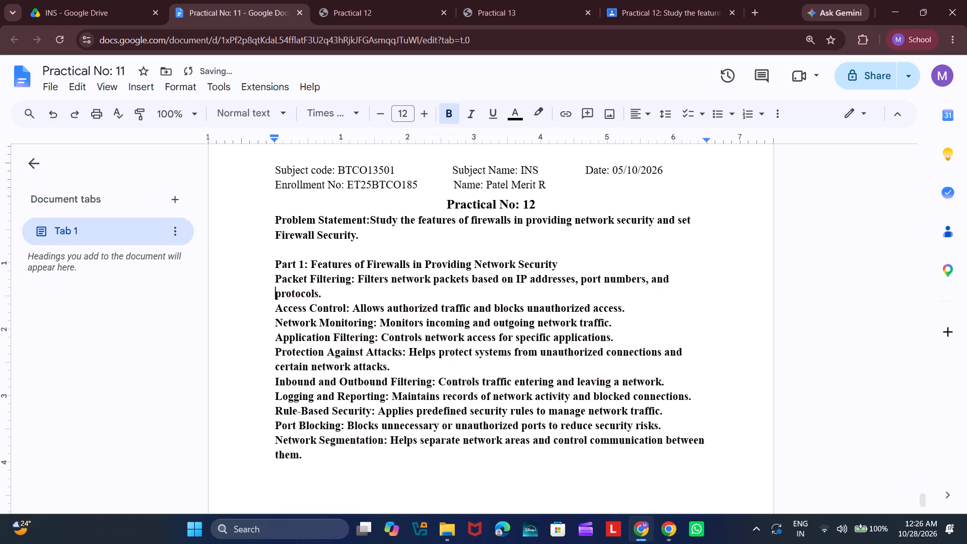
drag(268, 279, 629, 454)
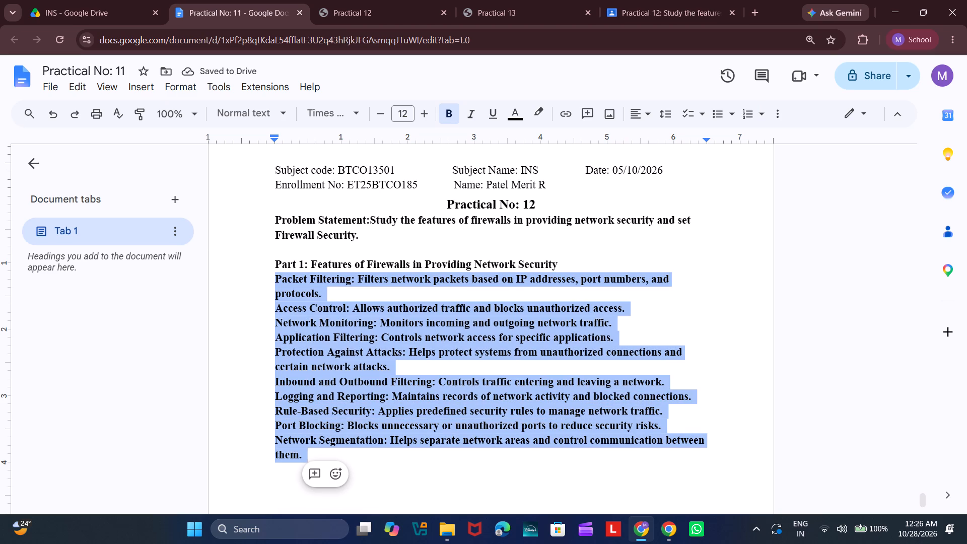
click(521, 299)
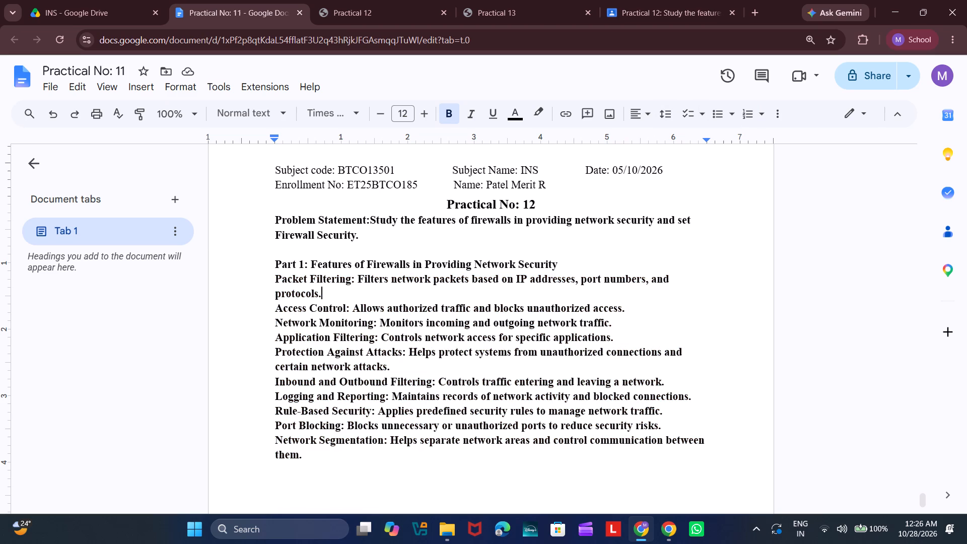
Remove bold from the descriptions of the first five firewall features, Packet Filtering through Protection Against Attacks, keeping the feature names bold.
drag(363, 278, 374, 302)
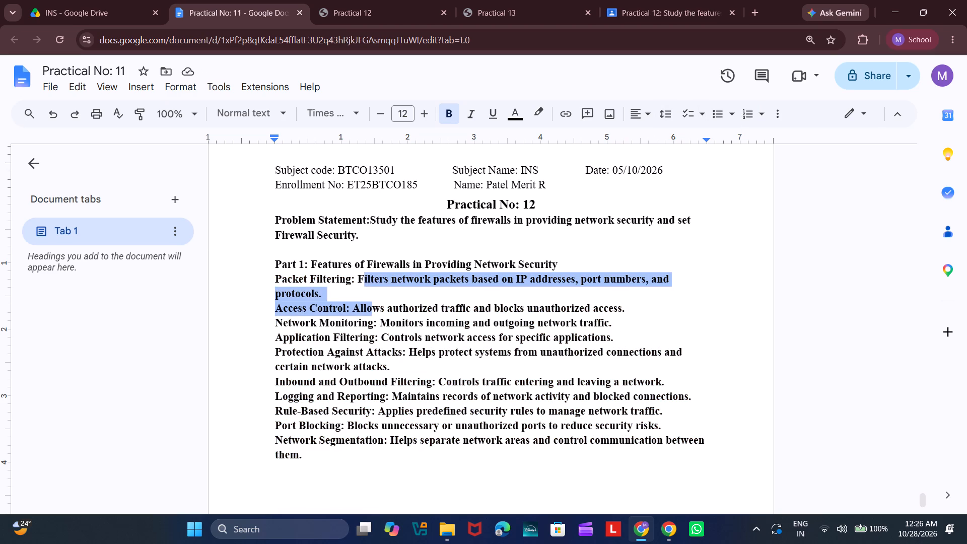
drag(374, 302, 381, 292)
click(446, 116)
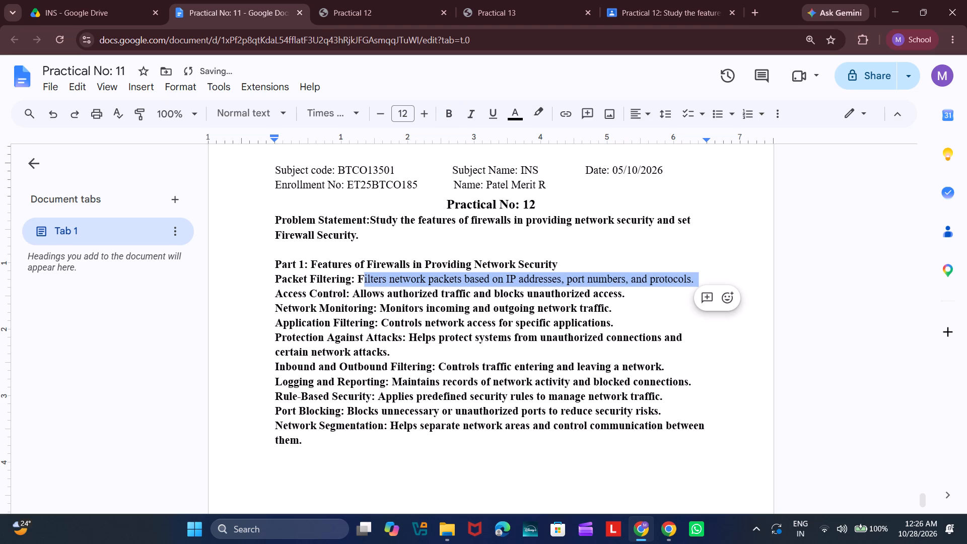
drag(354, 291, 492, 294)
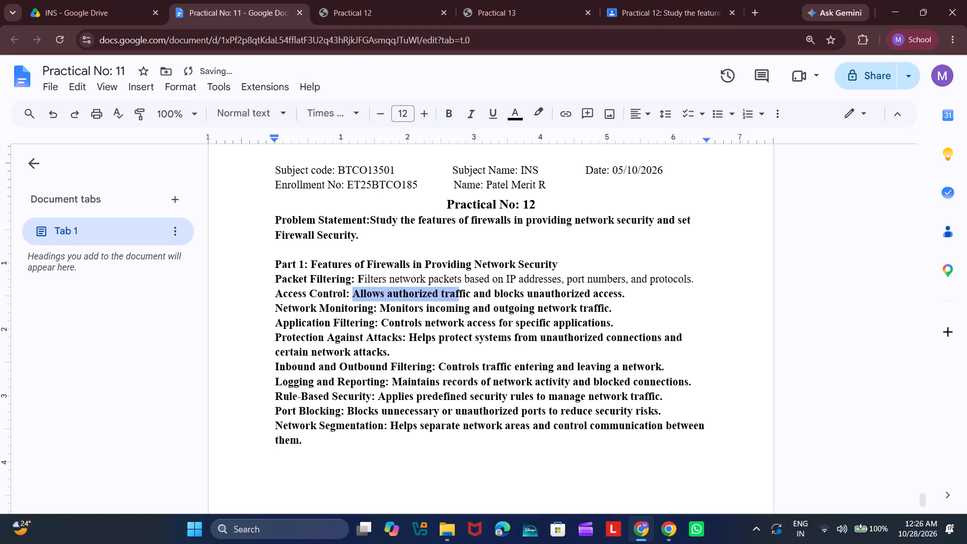
drag(492, 294, 656, 299)
click(451, 117)
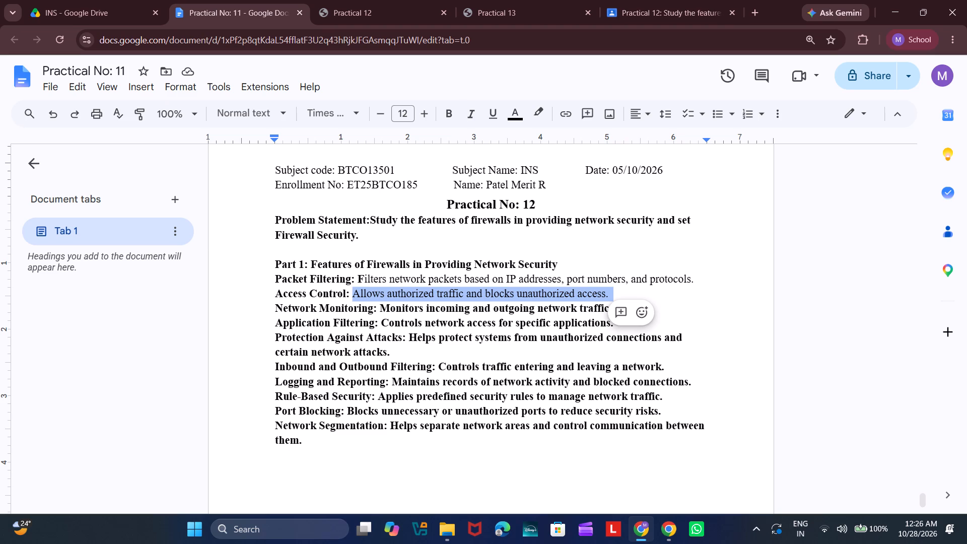
drag(380, 307, 679, 304)
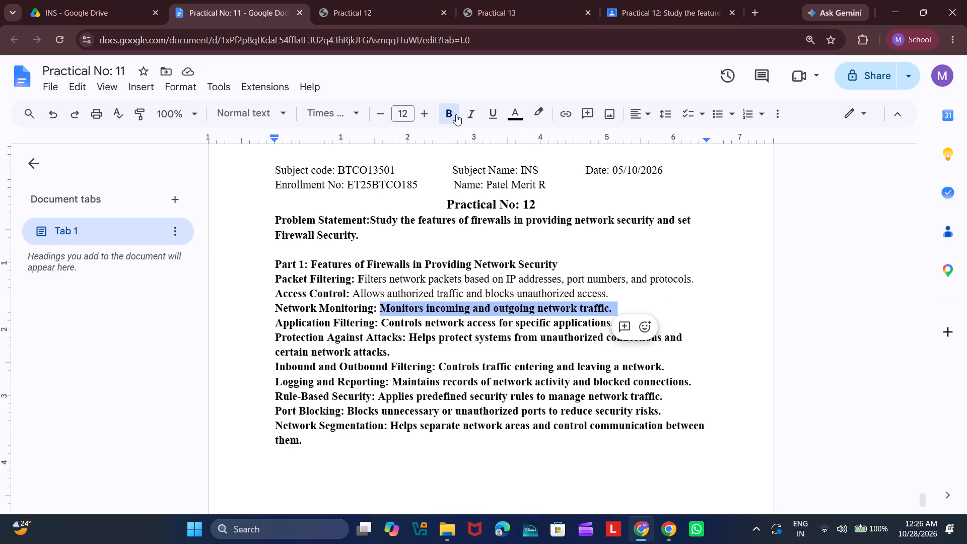
click(456, 114)
drag(382, 323, 753, 323)
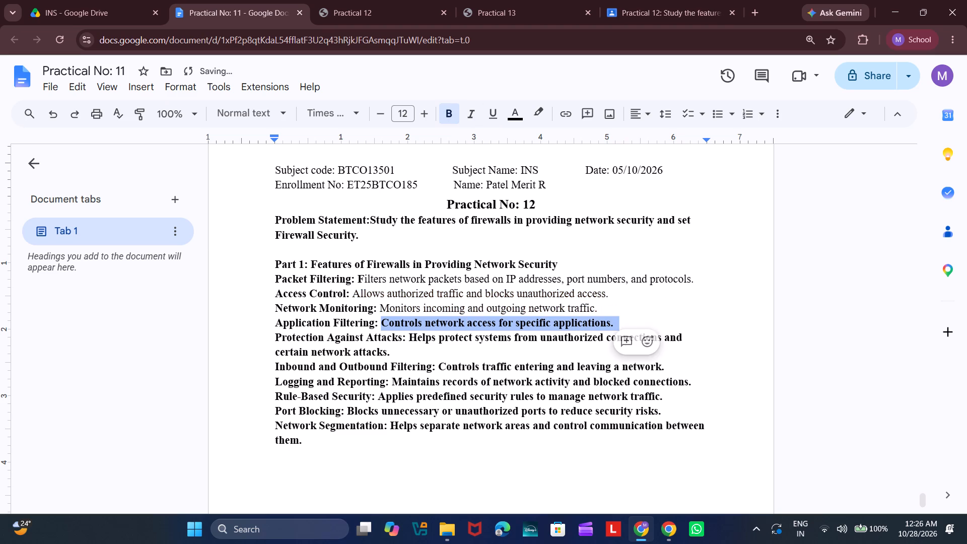
click(454, 114)
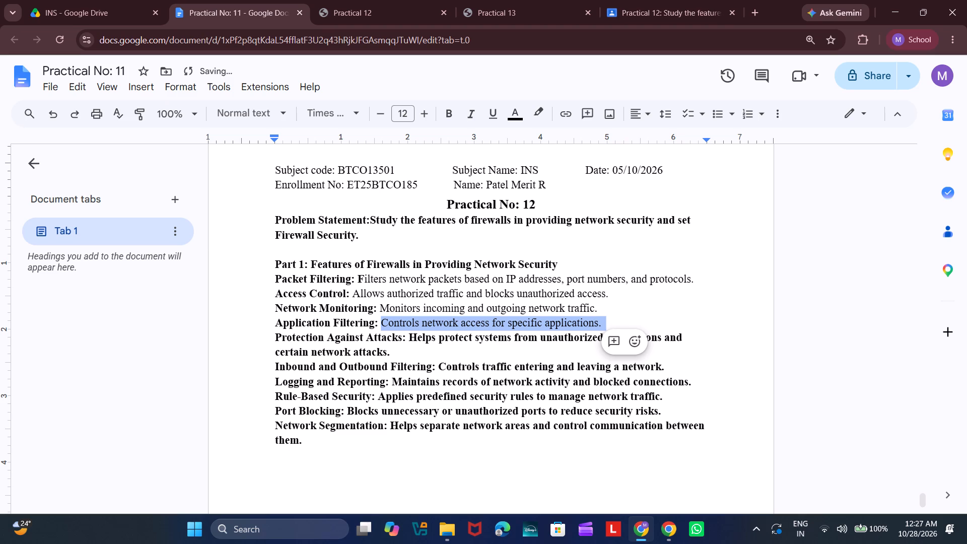
drag(410, 338, 415, 351)
click(447, 118)
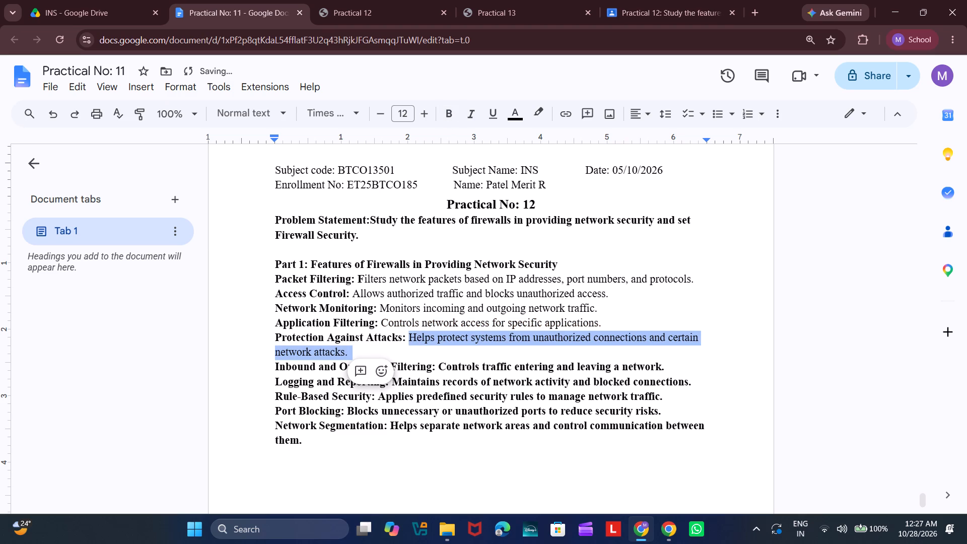
Remove bold from the descriptions of the remaining five features, Inbound and Outbound Filtering through Network Segmentation, keeping their names bold.
click(443, 346)
drag(443, 367, 755, 368)
click(756, 368)
drag(719, 376, 580, 369)
click(718, 365)
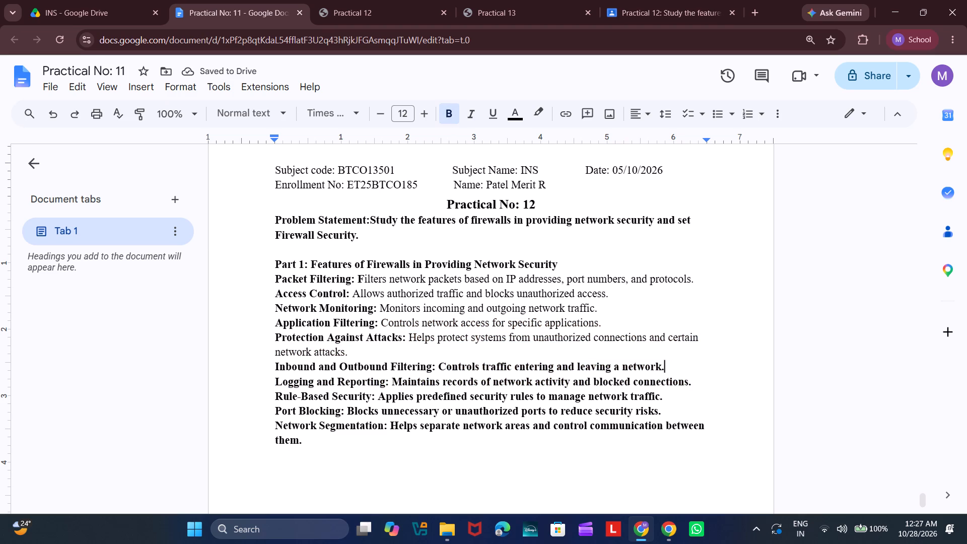
drag(439, 366, 486, 368)
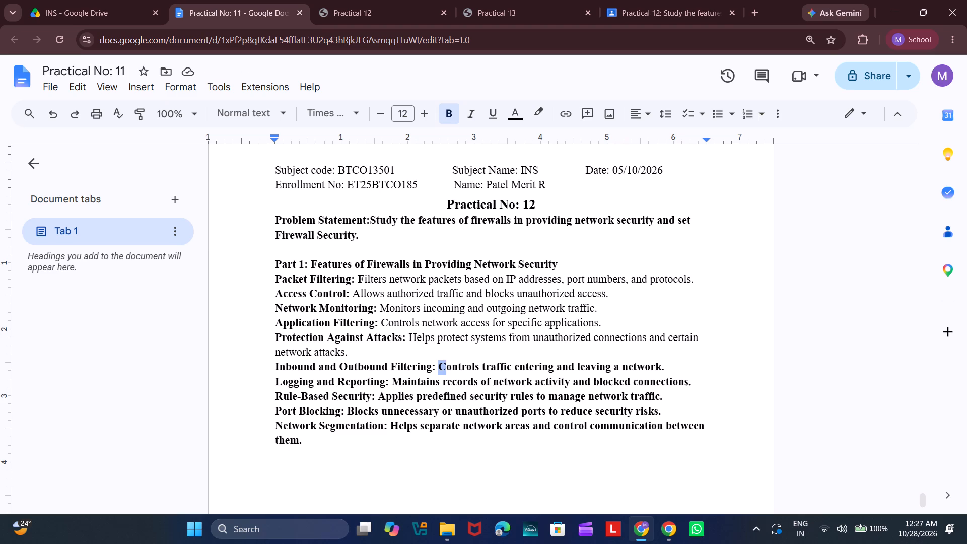
drag(486, 368, 874, 368)
click(441, 119)
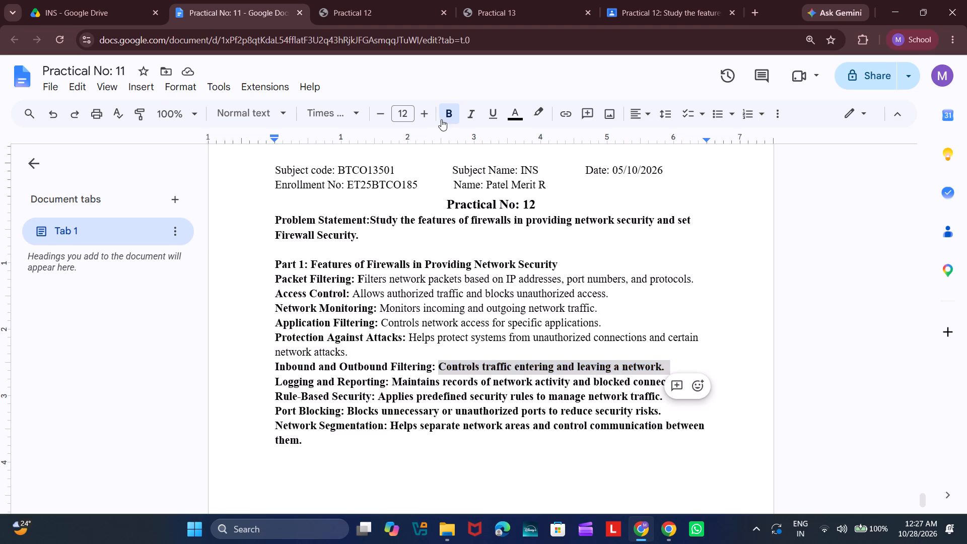
drag(394, 381, 938, 384)
click(452, 118)
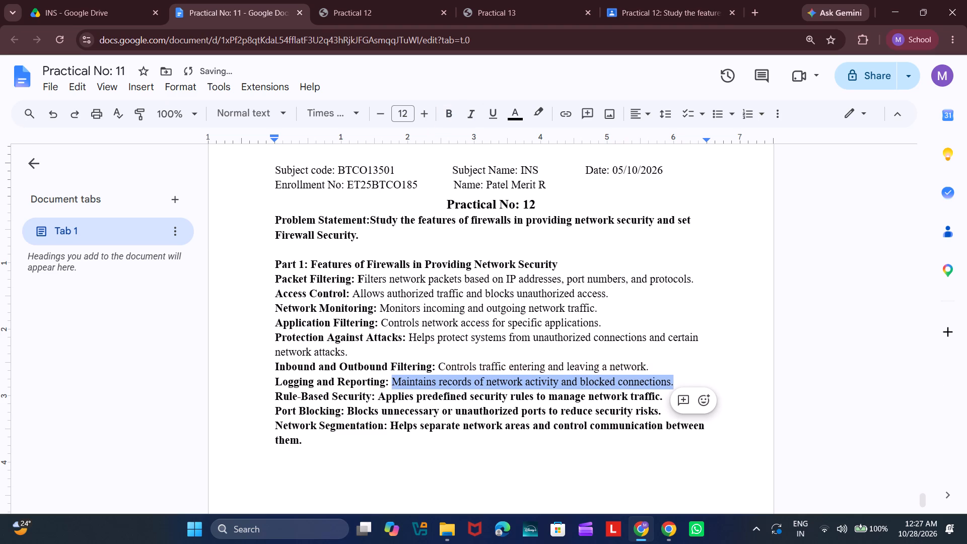
drag(378, 394, 909, 398)
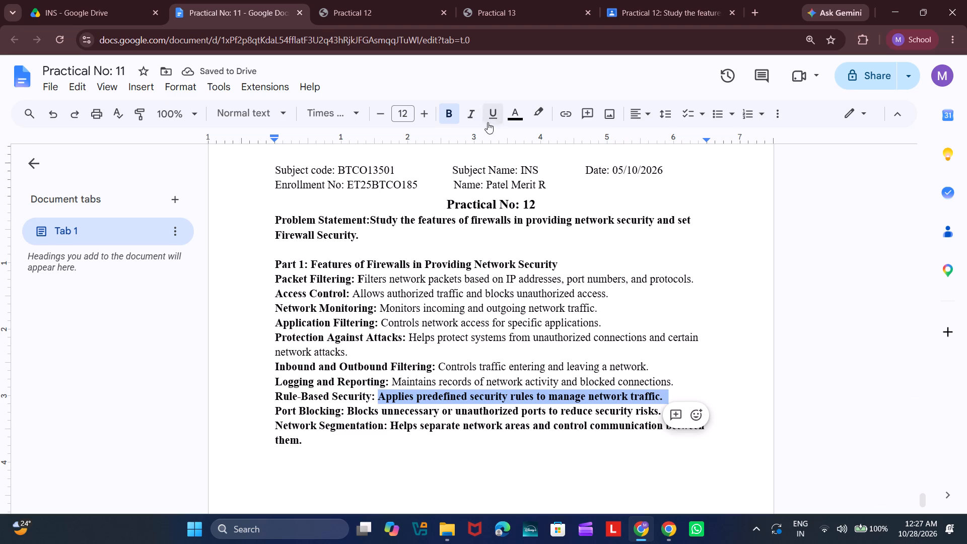
click(449, 118)
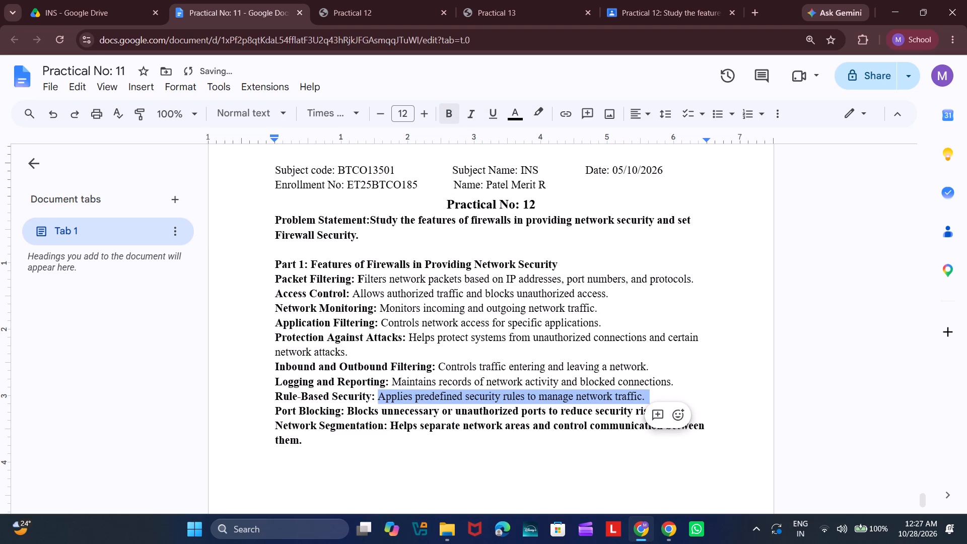
drag(349, 411, 943, 415)
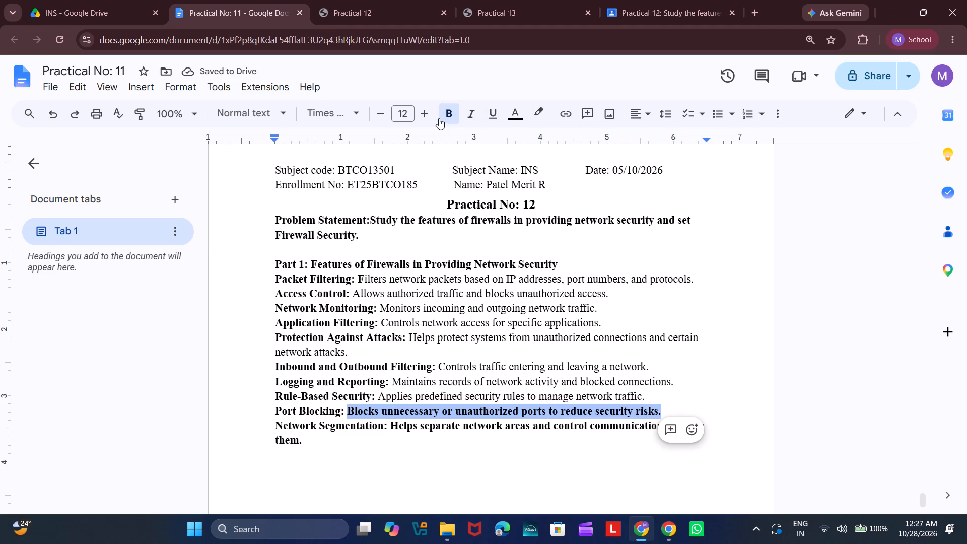
click(450, 112)
drag(391, 422, 397, 453)
click(451, 109)
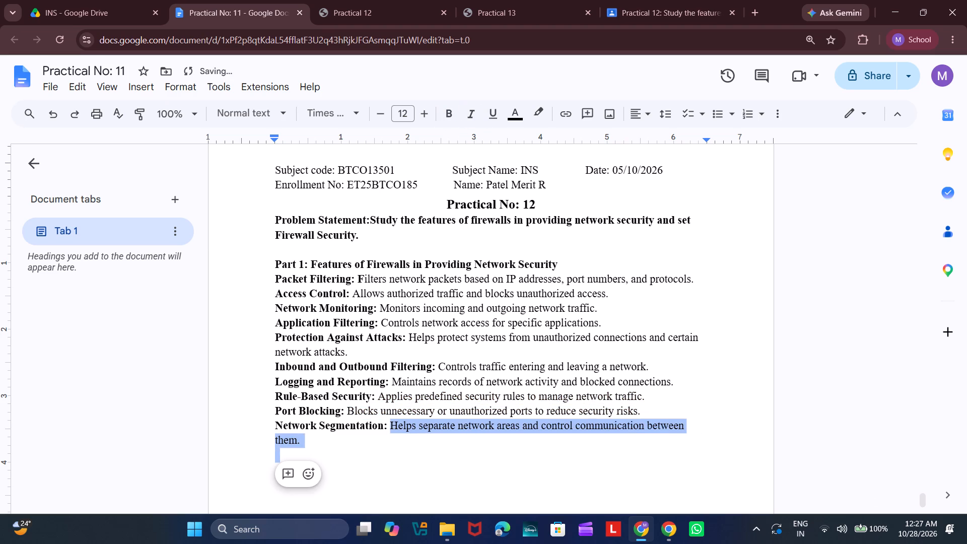
click(508, 482)
Manually number the first five feature points "1." to "5.", from Packet Filtering through Protection Against Attacks.
click(268, 284)
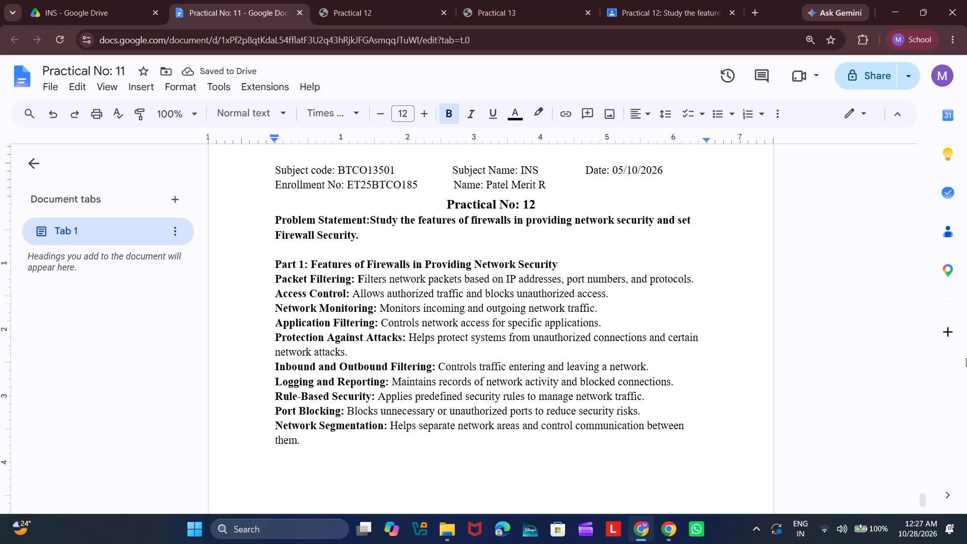
text(1.)
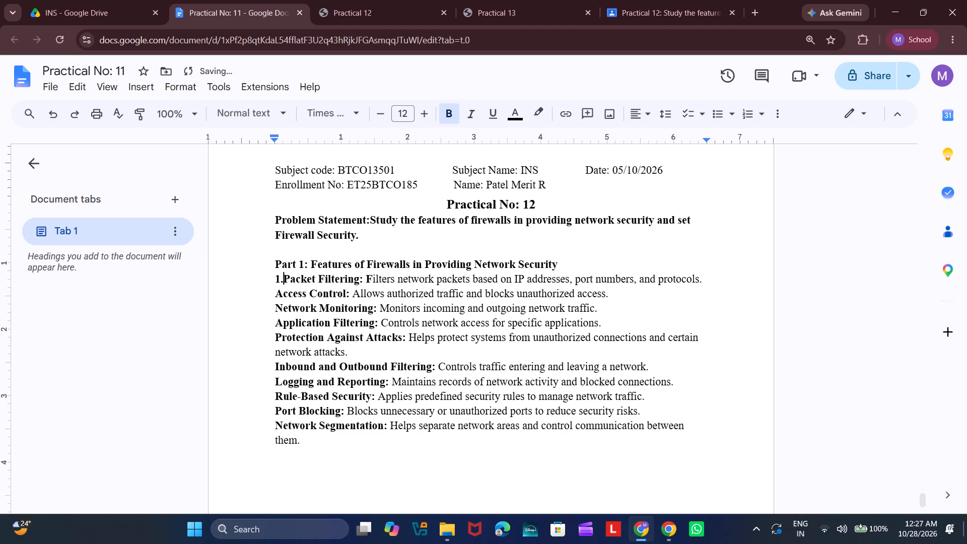
key(Down)
key(Left)
text(2.)
key(Down)
key(Left)
key(3)
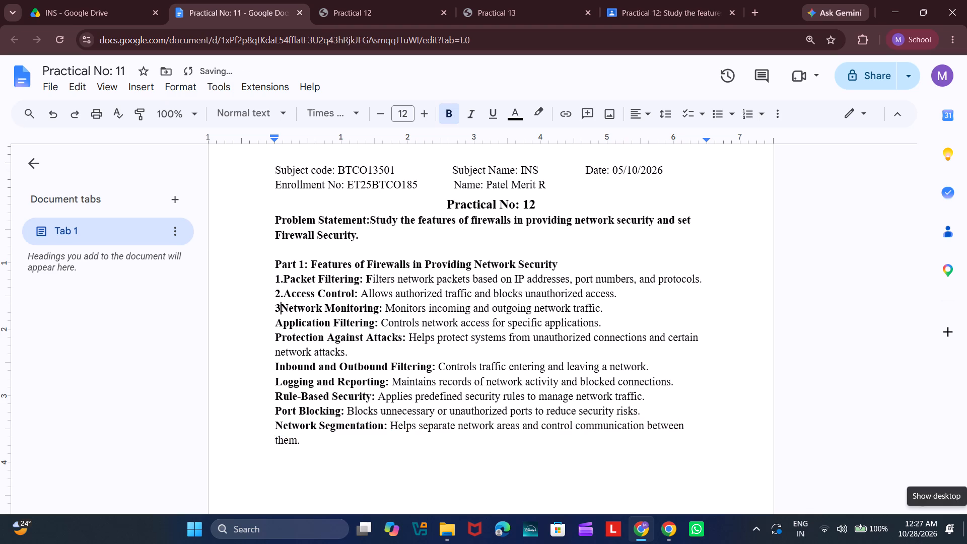
key(period)
key(Down)
key(Left)
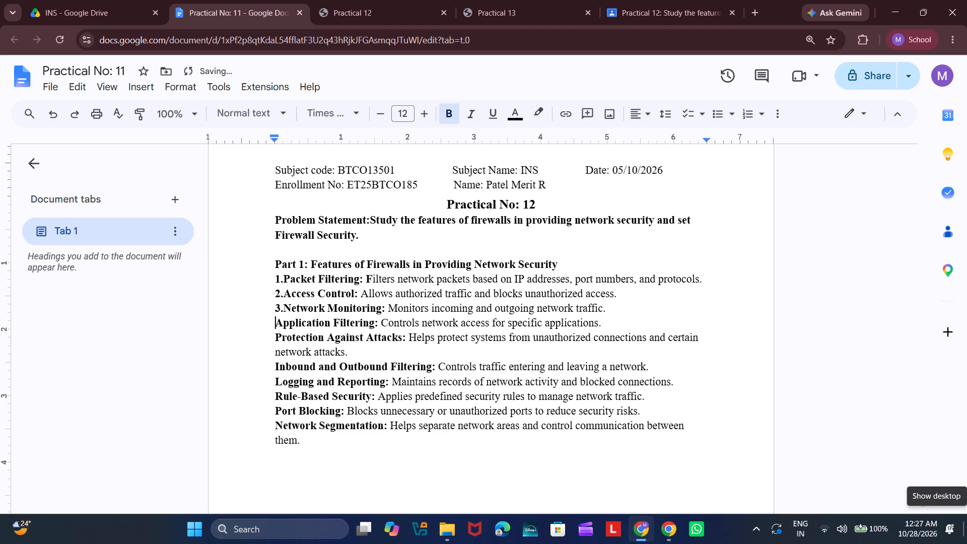
text(4.)
key(Down)
key(Left)
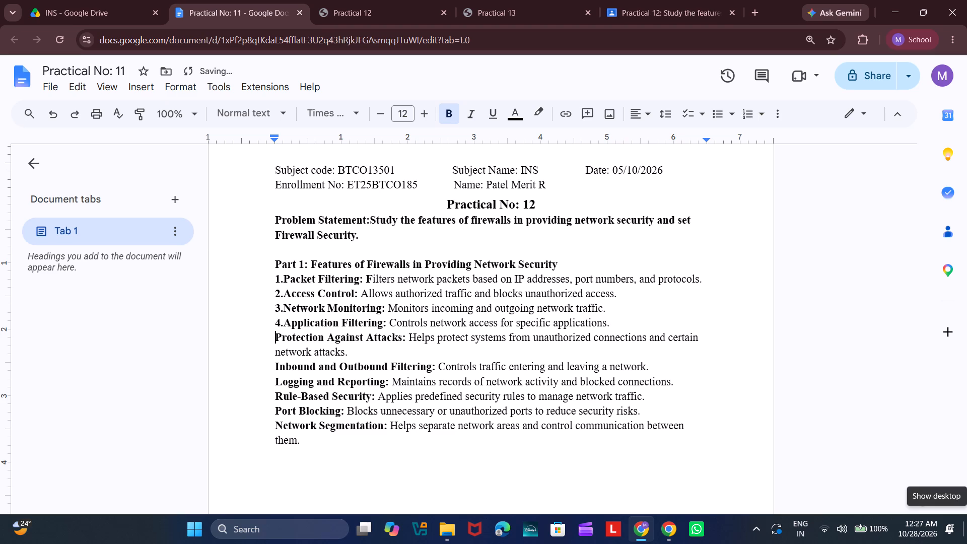
text(5.)
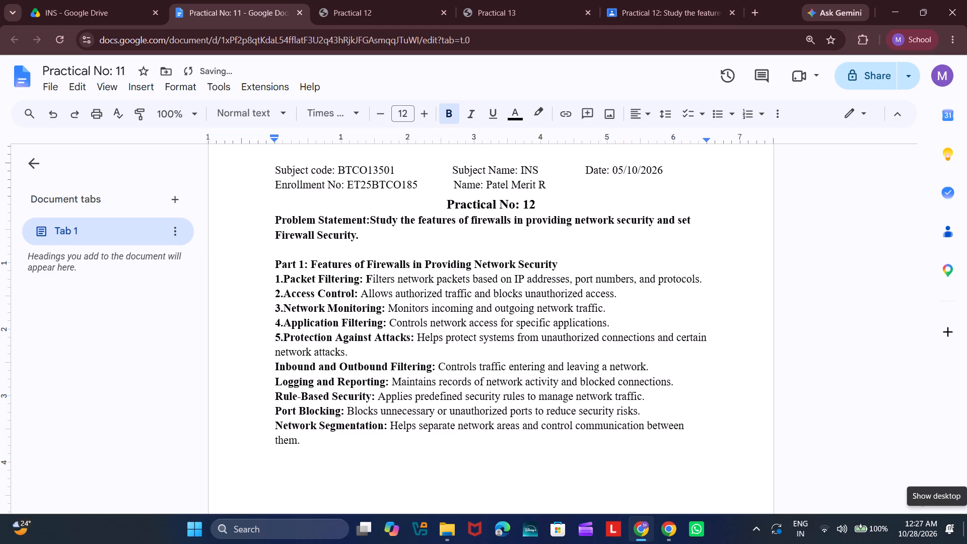
Number the Inbound and Outbound Filtering point "6." and the Logging and Reporting point "7.".
key(Down)
key(Left)
key(Down)
key(Left)
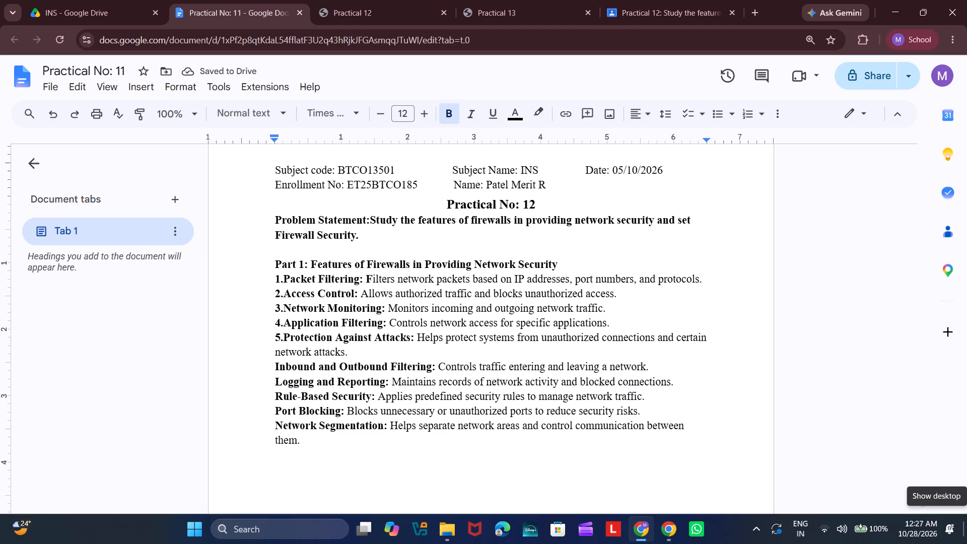
text(6.)
key(Down)
key(Left)
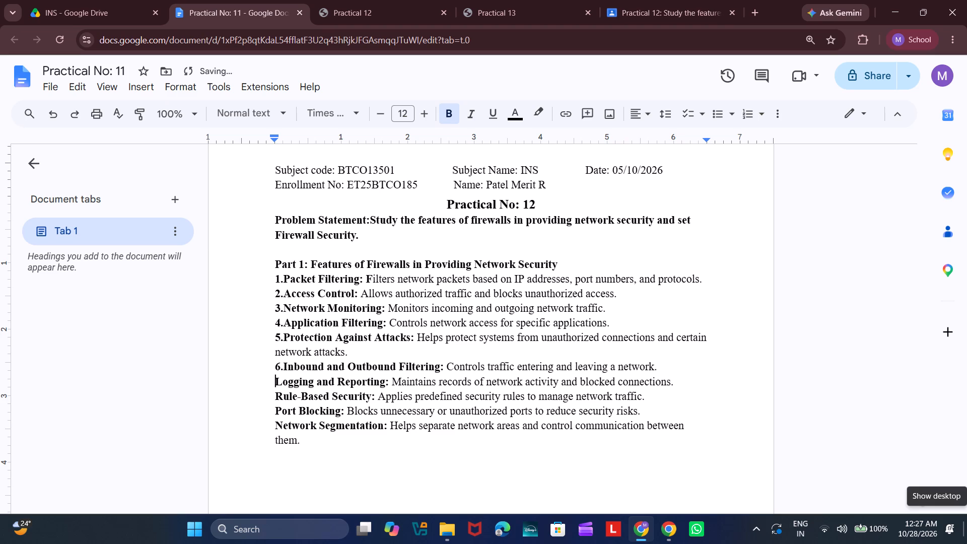
text(7.)
key(Left)
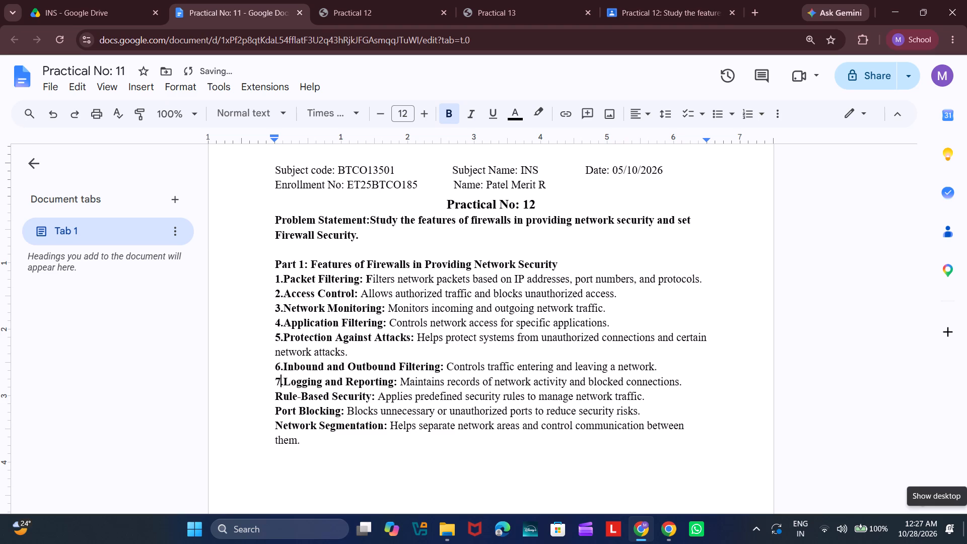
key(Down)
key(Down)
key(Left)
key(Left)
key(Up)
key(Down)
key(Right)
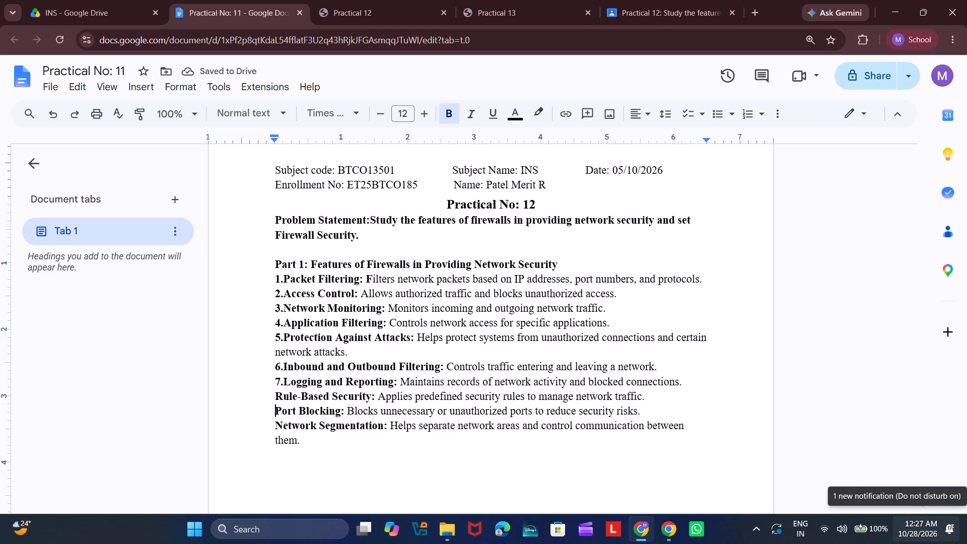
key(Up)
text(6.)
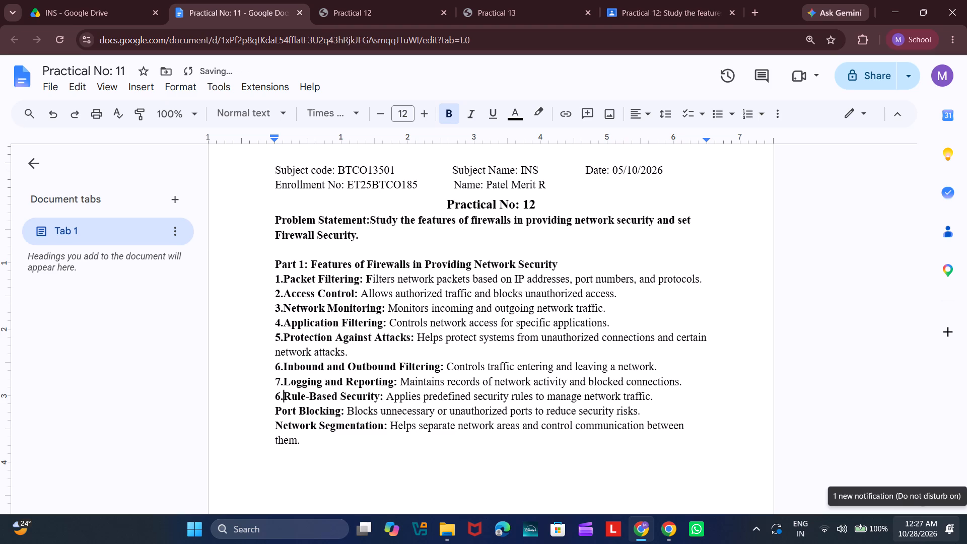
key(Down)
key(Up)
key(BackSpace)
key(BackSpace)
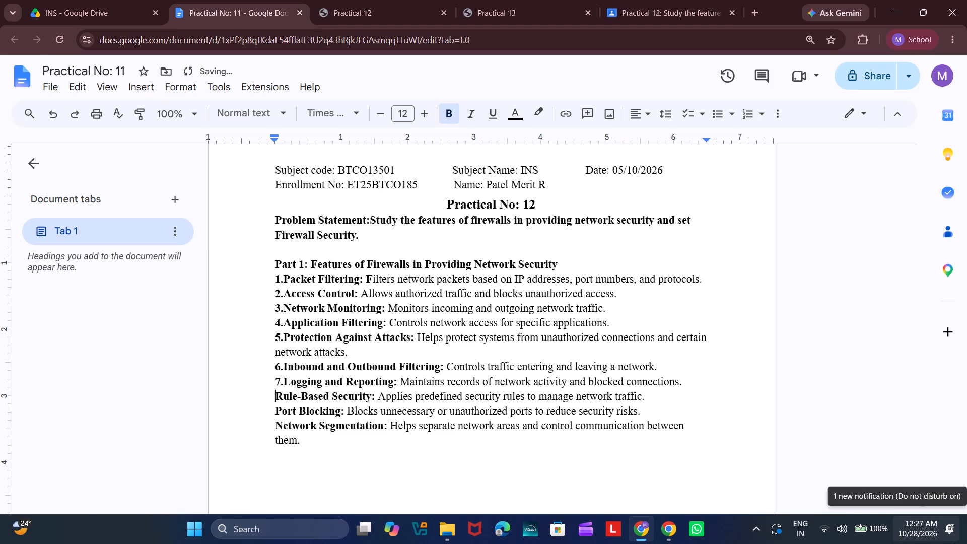
Number the Rule-Based Security point "8.", the Port Blocking point "9." and the Network Segmentation point "10.".
text(8.)
key(Down)
key(Left)
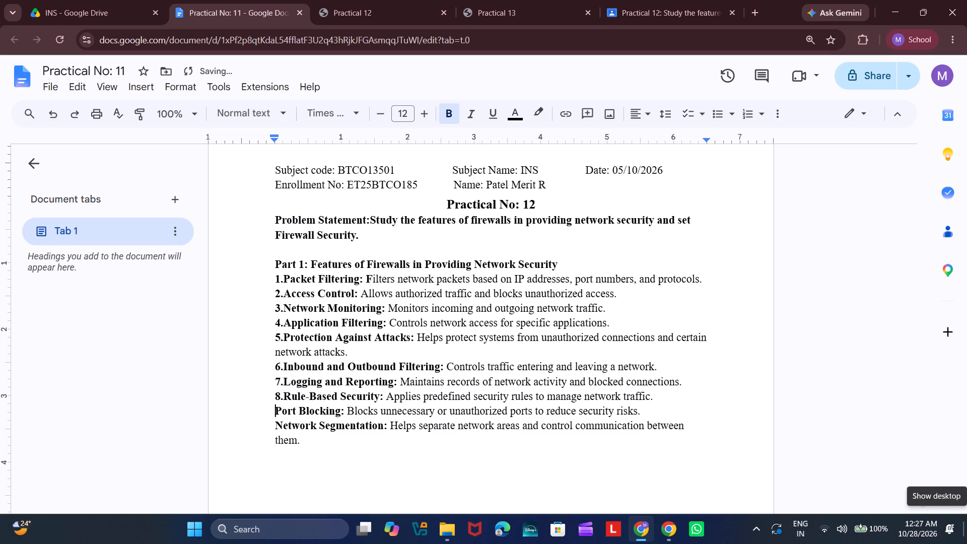
key(Left)
key(Right)
key(9)
key(period)
key(Down)
key(Left)
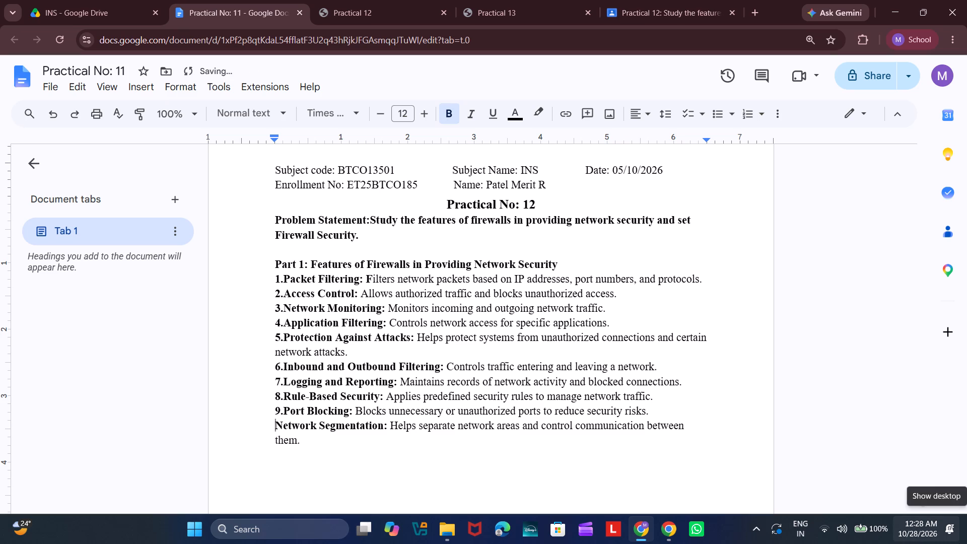
text(10)
key(period)
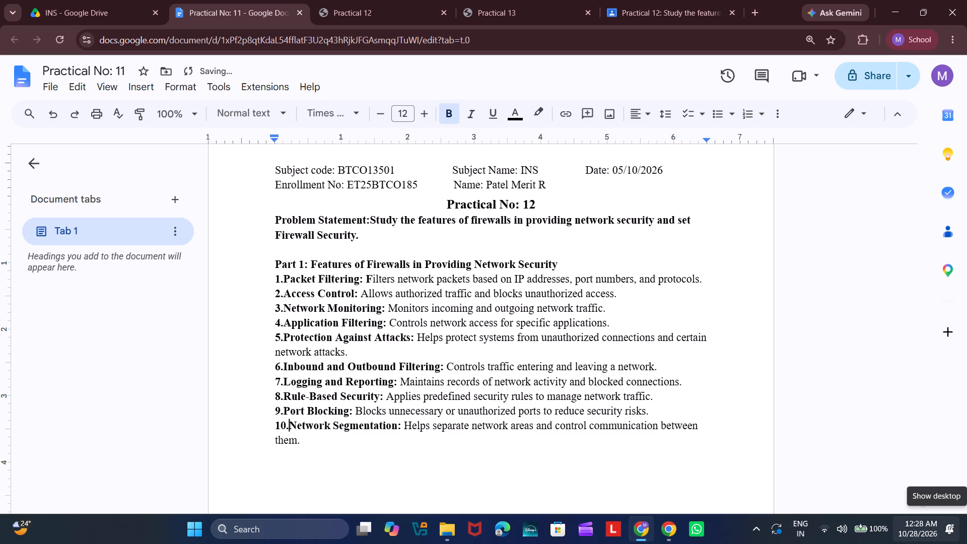
scroll(790, 318, down, 1)
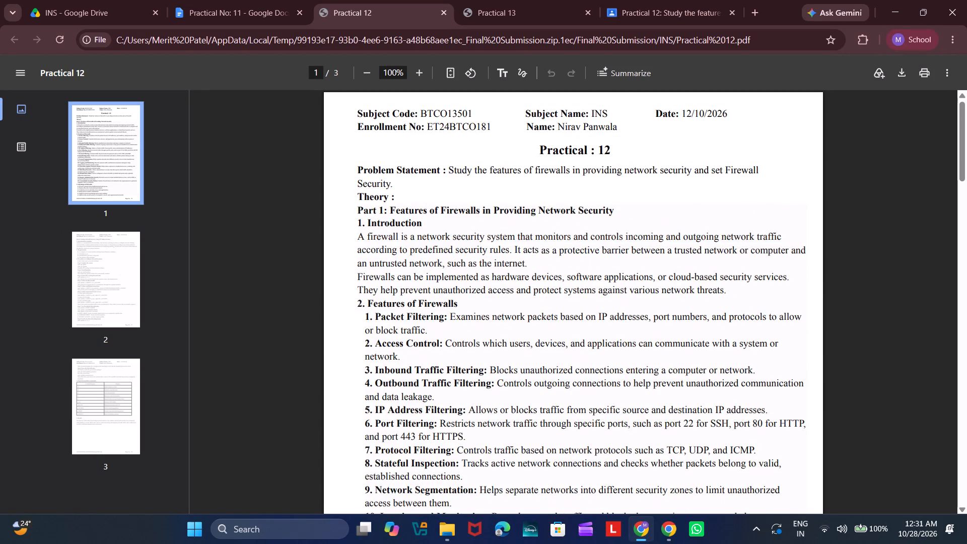
drag(732, 297, 351, 220)
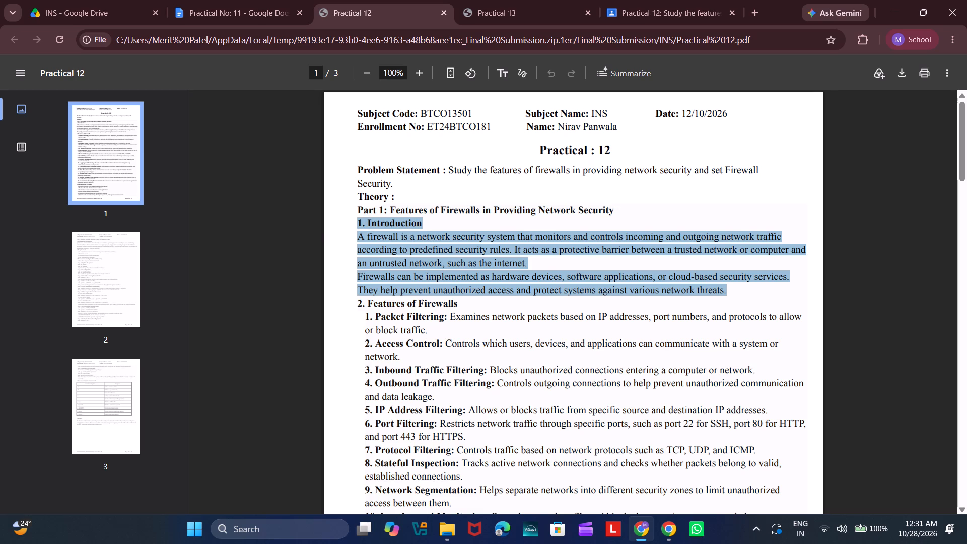
drag(351, 220, 351, 221)
key(ctrl+c)
Paste the copied introduction below the Part 1 heading in the document, above Packet Filtering, with a blank line after the heading.
key(alt+Tab)
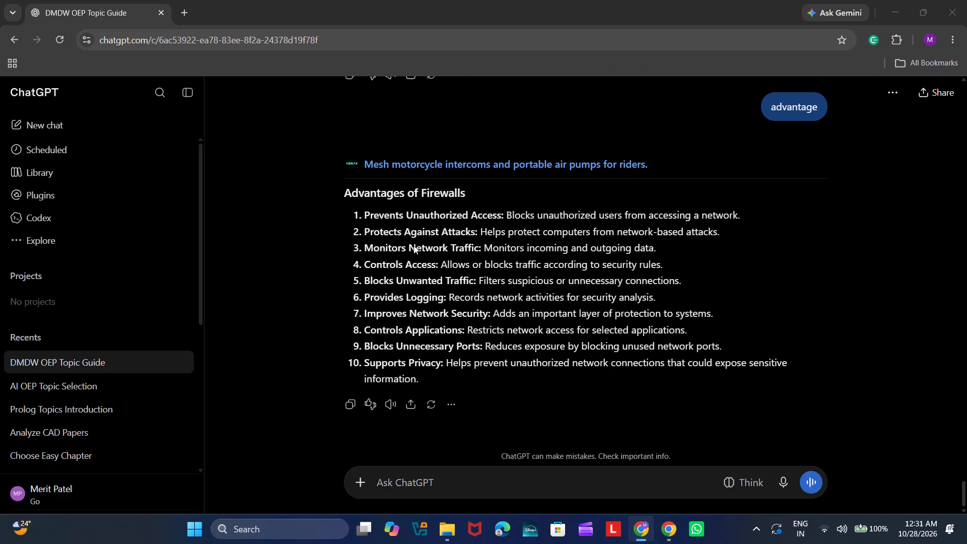
key(alt+Tab)
click(257, 4)
scroll(451, 271, up, 11)
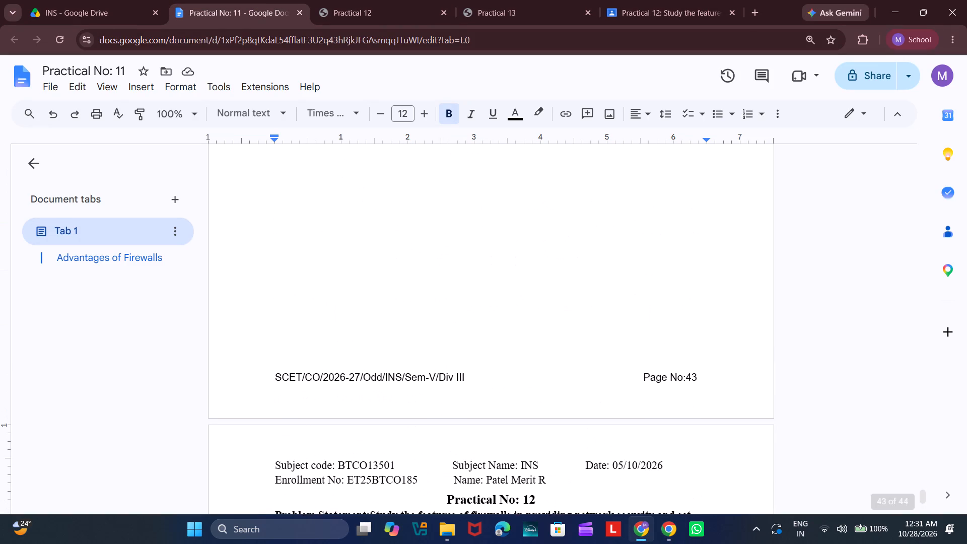
scroll(455, 274, down, 2)
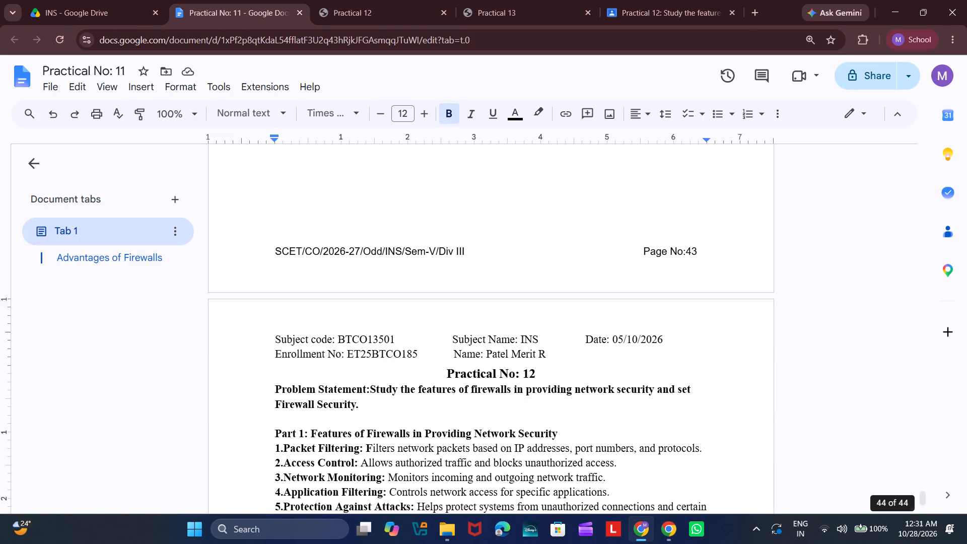
click(339, 410)
click(331, 431)
drag(529, 433, 535, 434)
double_click(562, 439)
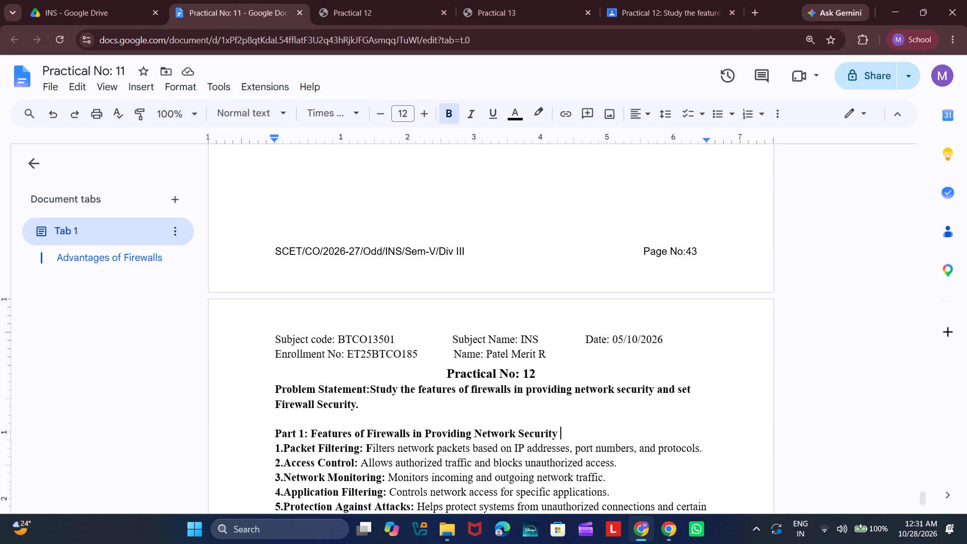
key(Return)
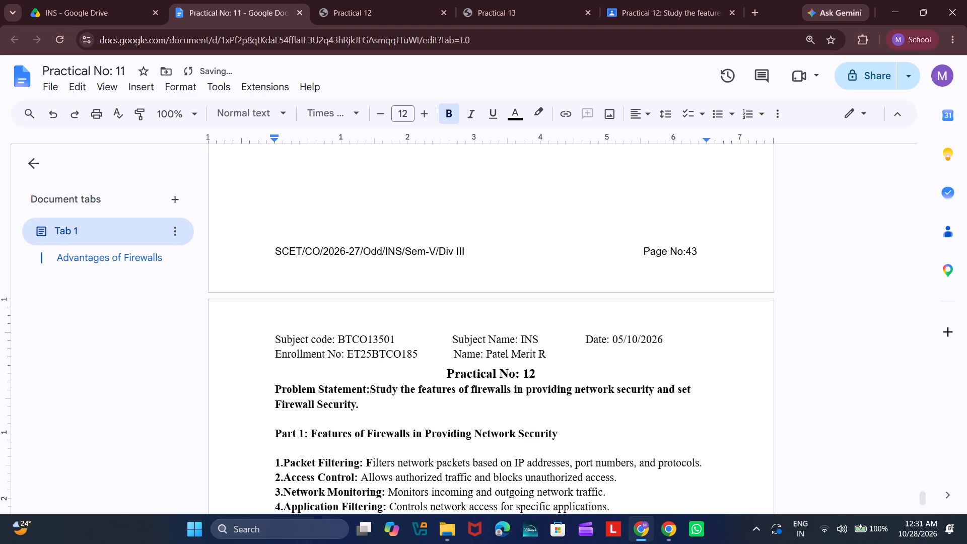
key(Return)
key(ctrl+v)
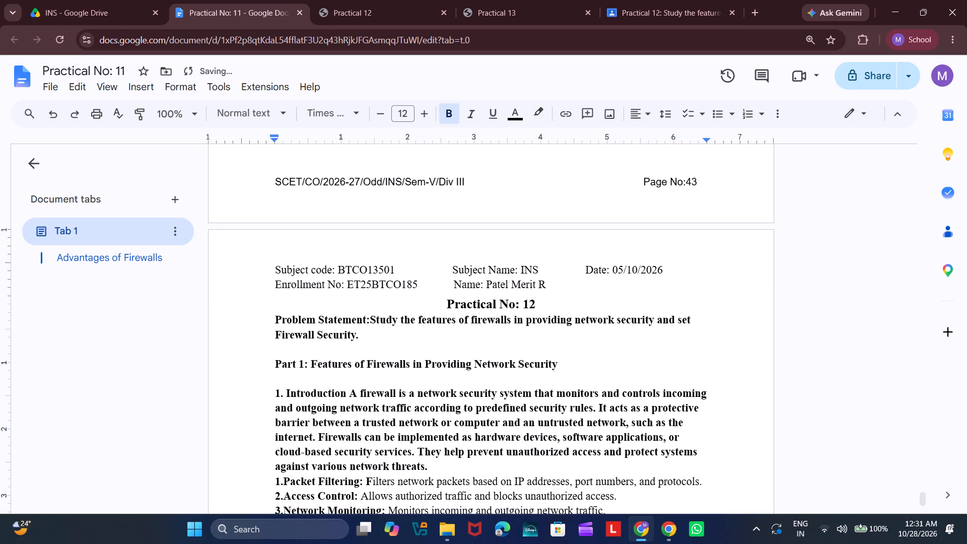
Add a blank line after the pasted introduction and put "1. Introduction" on its own line above the paragraph.
key(Return)
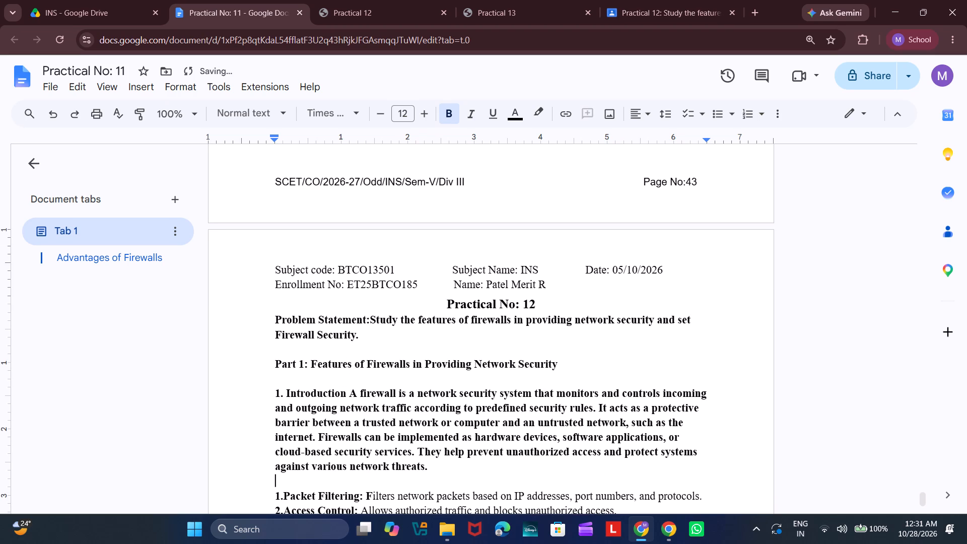
click(350, 395)
key(Return)
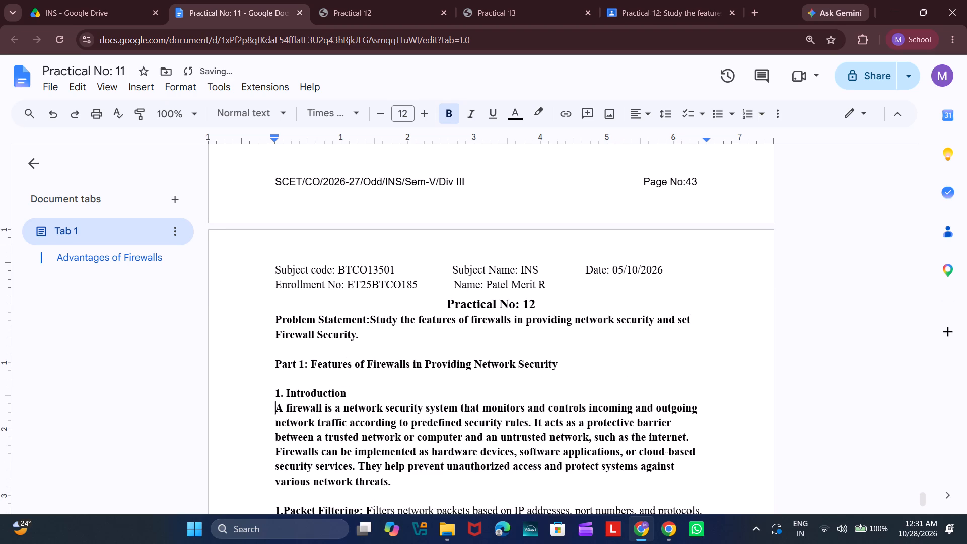
Remove the bold formatting from the introduction paragraph beginning "A firewall is a network security system".
drag(400, 488, 224, 440)
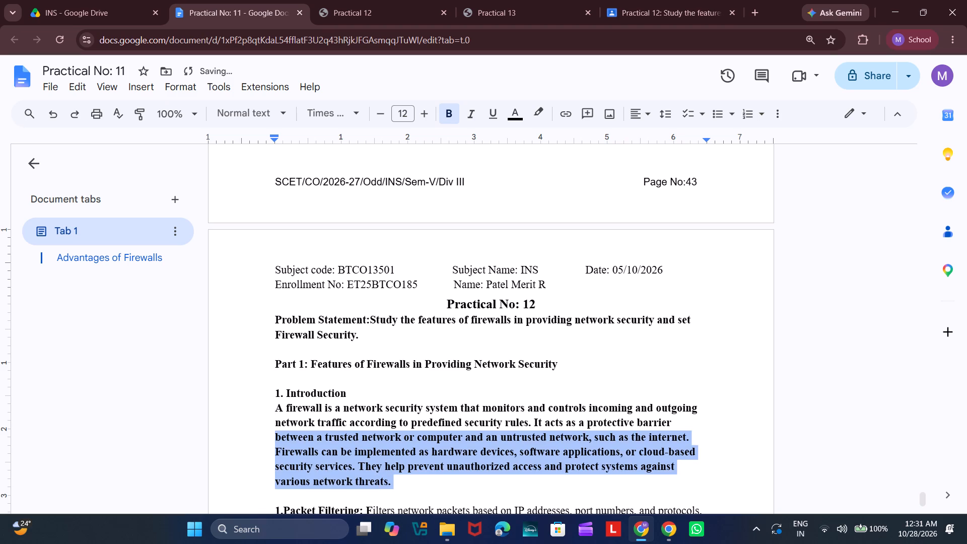
drag(224, 440, 213, 411)
click(451, 114)
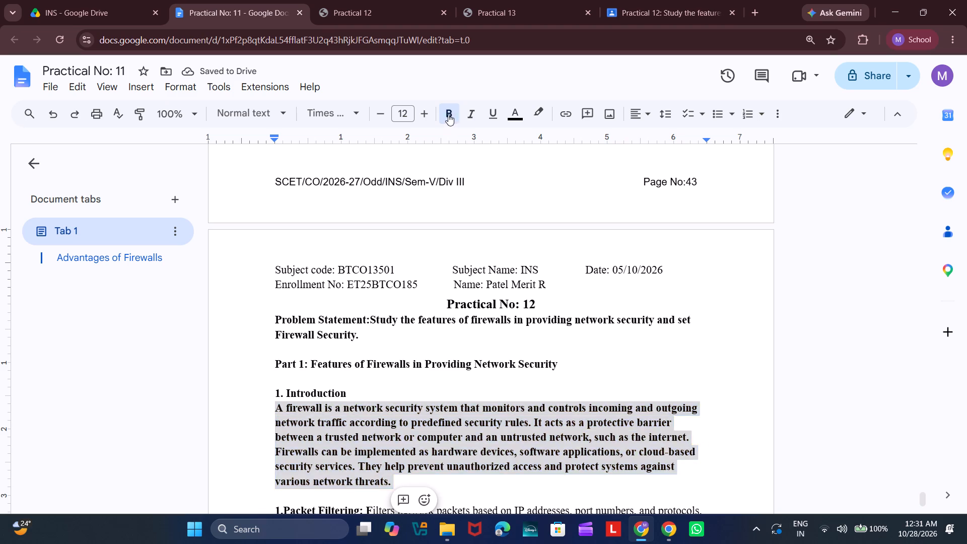
scroll(437, 294, down, 2)
click(419, 306)
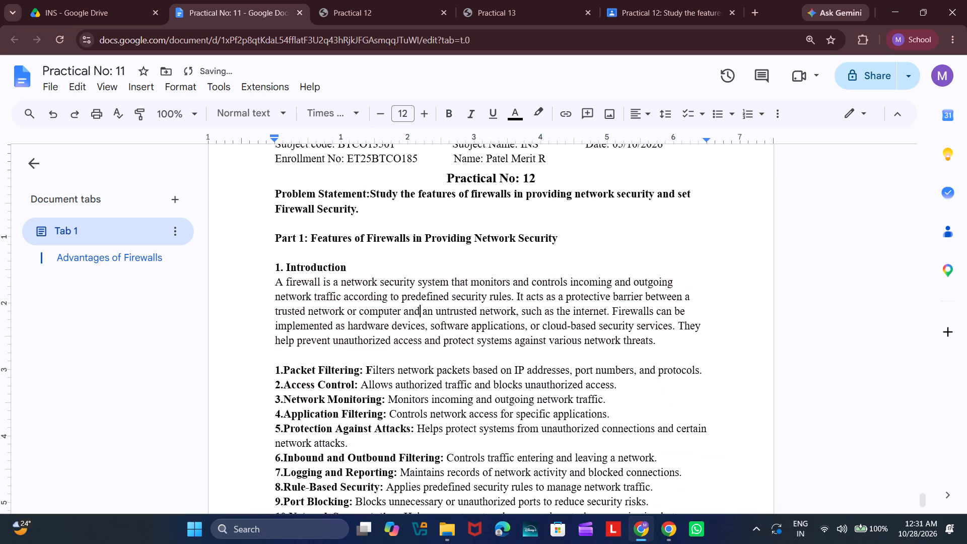
Insert blank lines before the heading "Part 2: Setting Firewall Security Using IP Tables in Linux" so it starts on the next page.
scroll(592, 387, down, 4)
scroll(457, 327, down, 2)
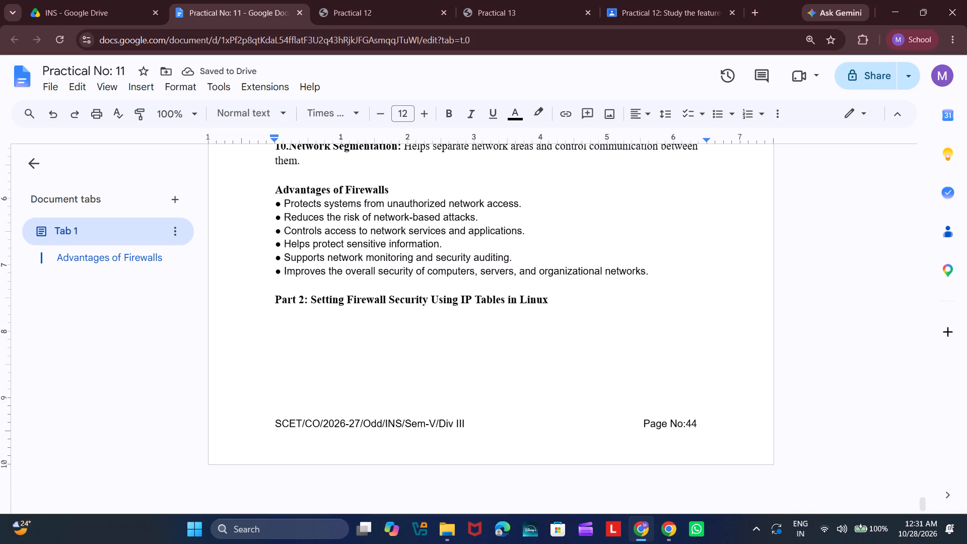
click(291, 285)
key(Return)
key(Return)
key(Return)
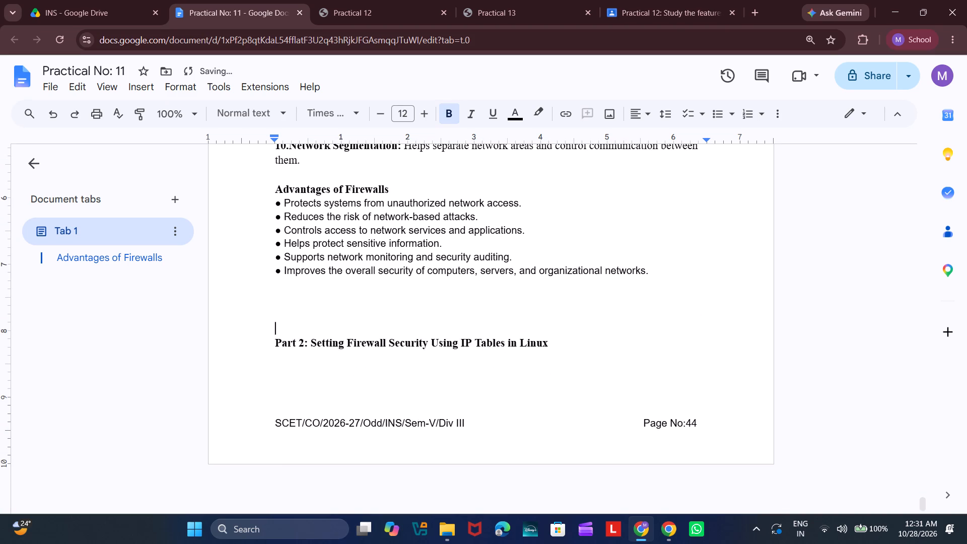
key(Return)
key(Return)
key(Return)
key(Return)
scroll(431, 511, down, 3)
scroll(381, 463, down, 9)
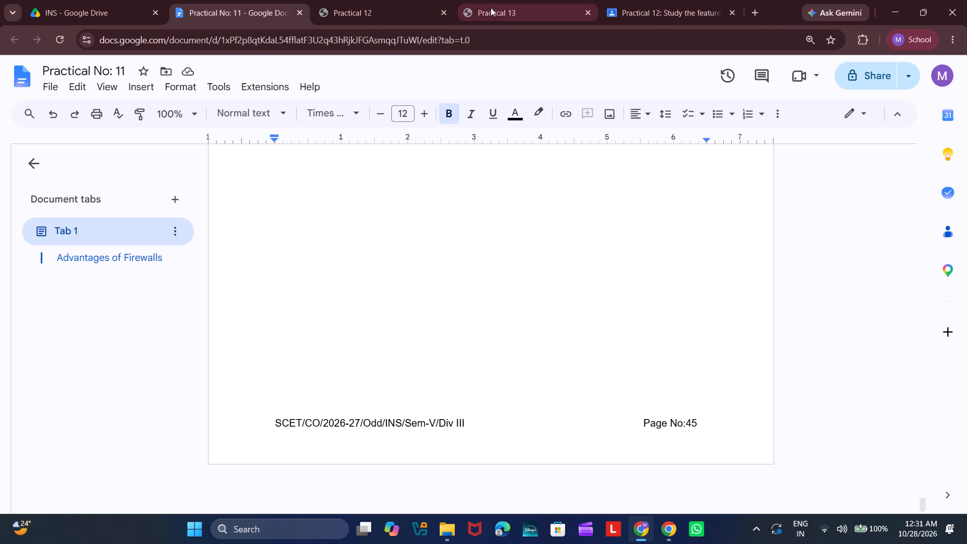
scroll(349, 273, up, 7)
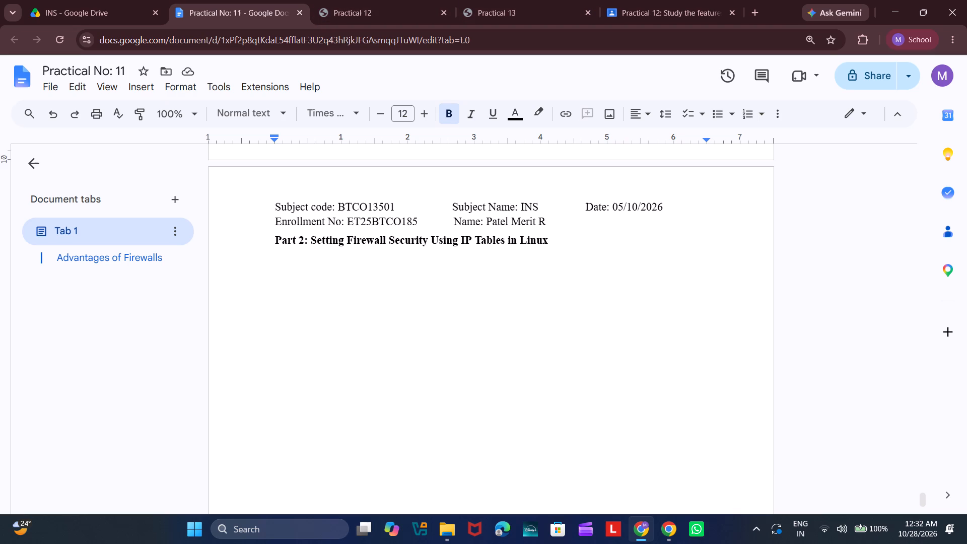
Copy the "Introduction to iptables" section from the Practical 12 PDF and paste it on a new line below the document's Part 2 heading.
click(604, 236)
key(Return)
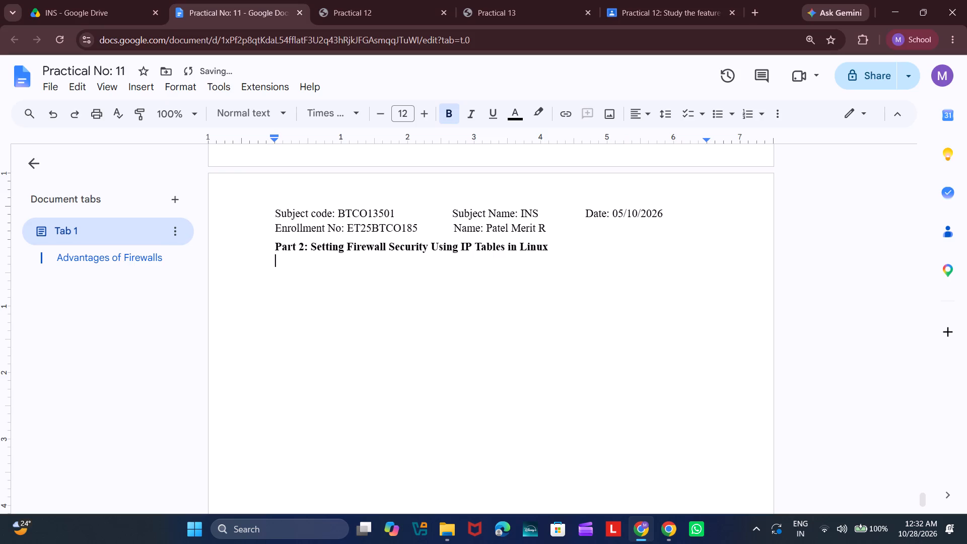
key(alt+Tab)
key(alt+Tab)
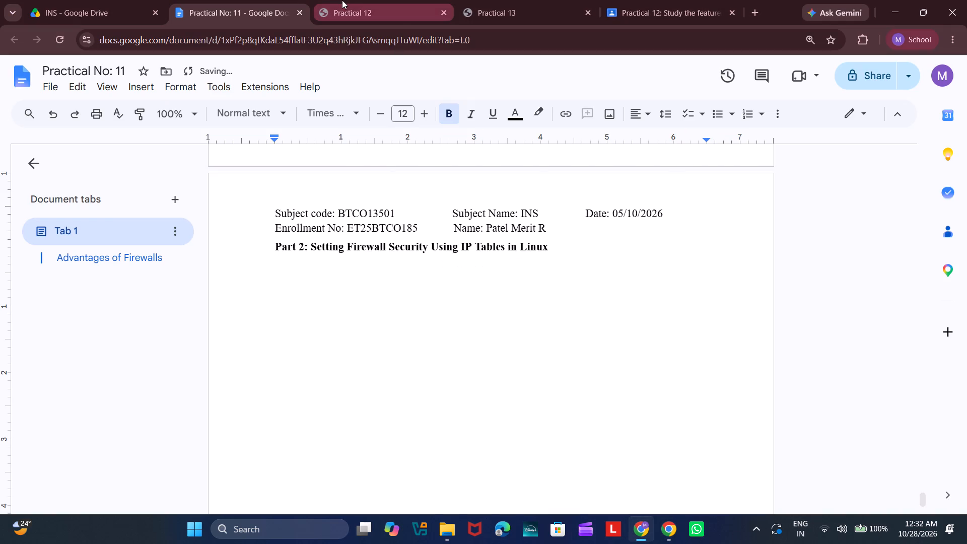
click(342, 0)
scroll(458, 253, down, 12)
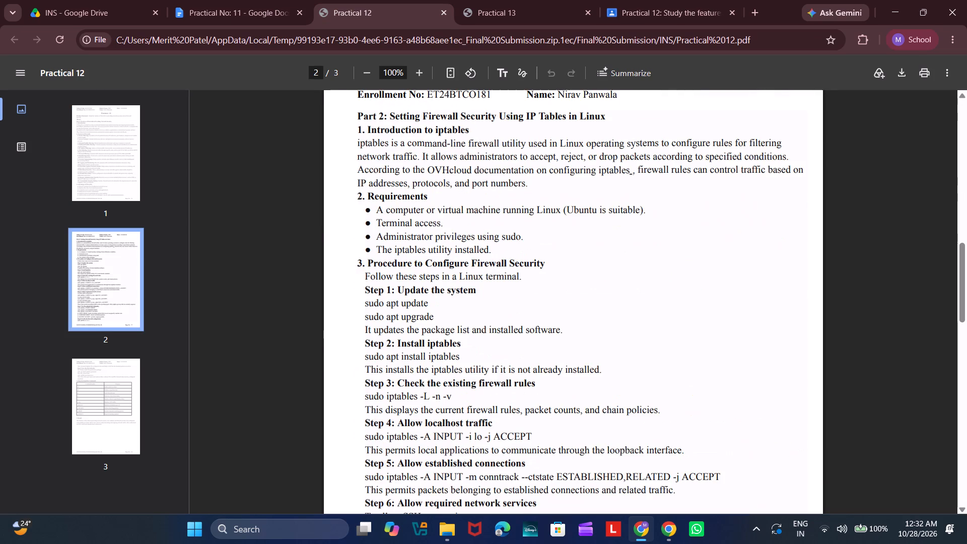
drag(348, 120, 352, 120)
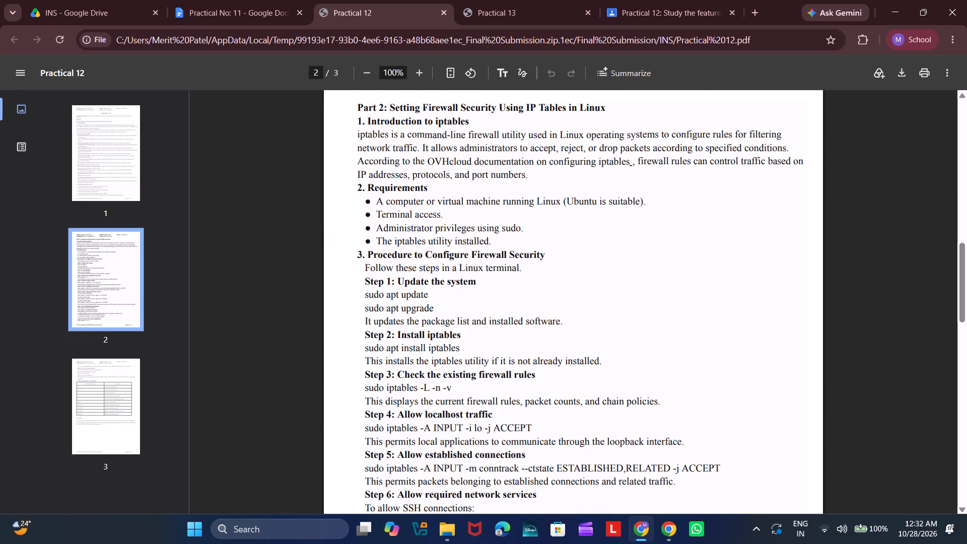
drag(352, 120, 544, 159)
drag(527, 175, 353, 135)
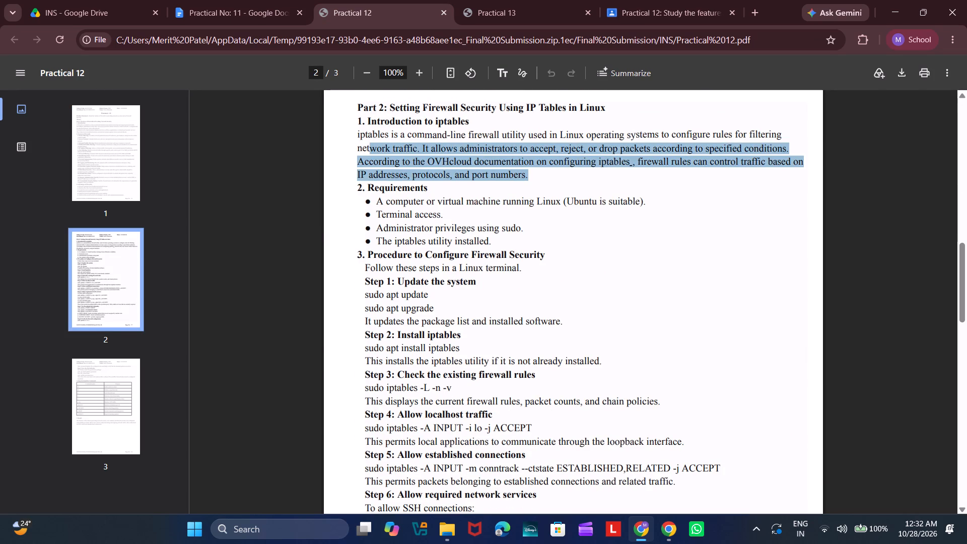
drag(353, 135, 372, 121)
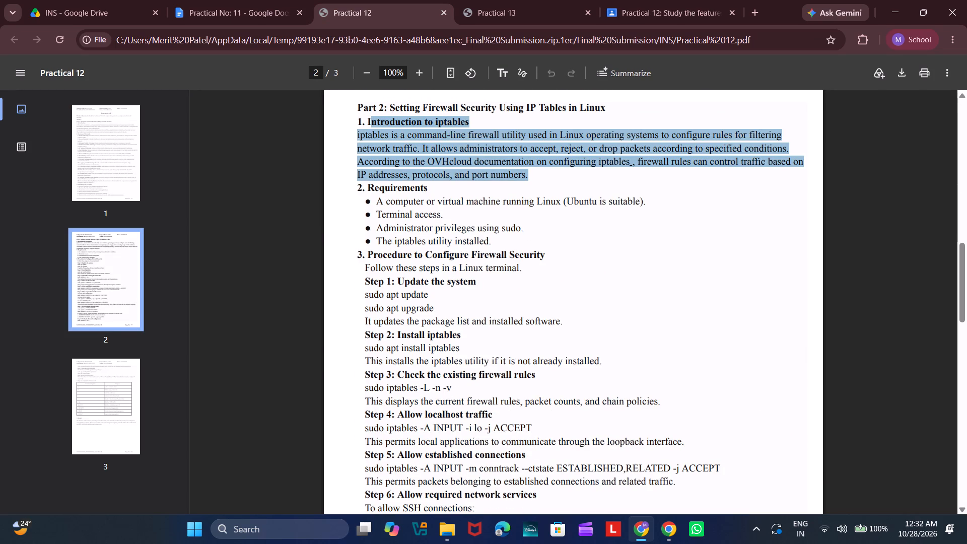
drag(372, 121, 369, 121)
key(ctrl+c)
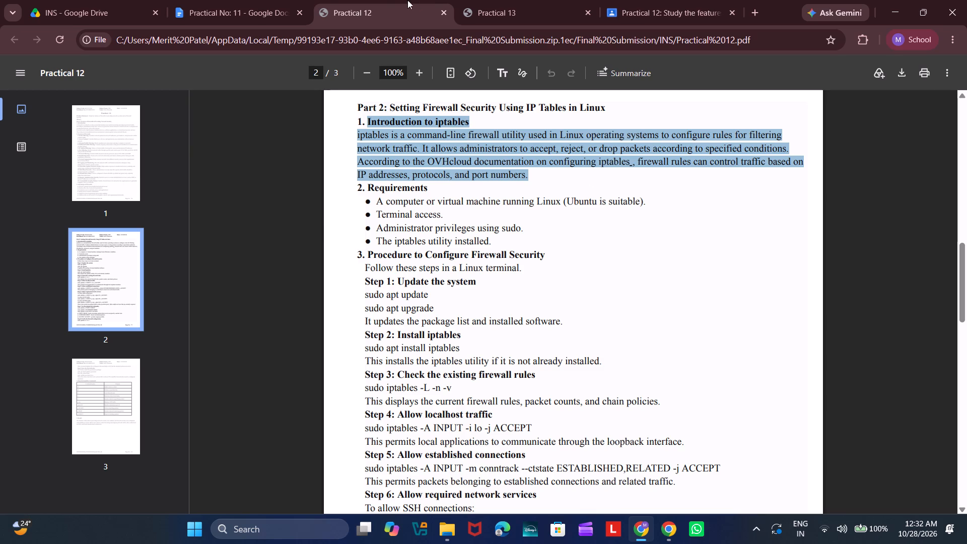
click(255, 0)
key(ctrl+v)
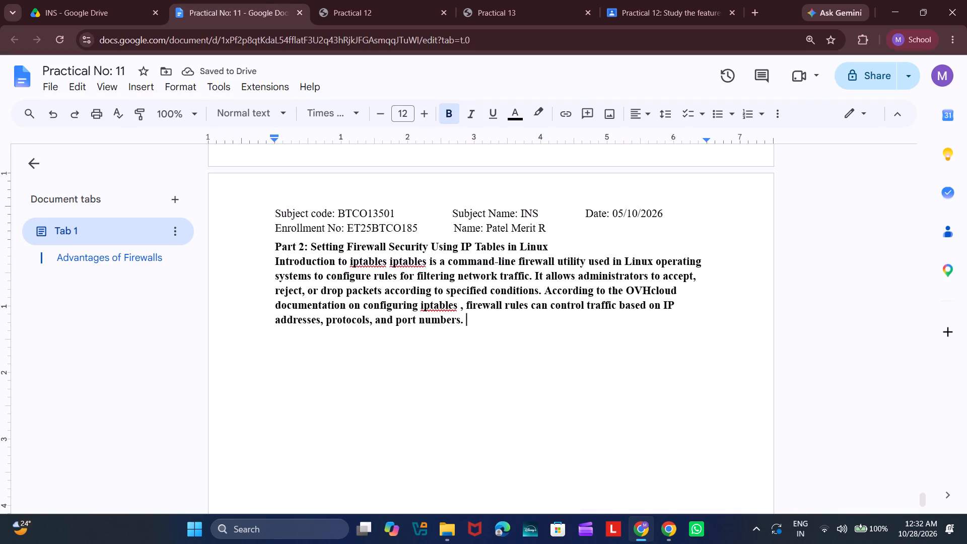
Shorten the pasted heading to "Introduction" on its own line, with the text from "iptables" onward starting the line below without a leading space.
click(349, 259)
key(BackSpace)
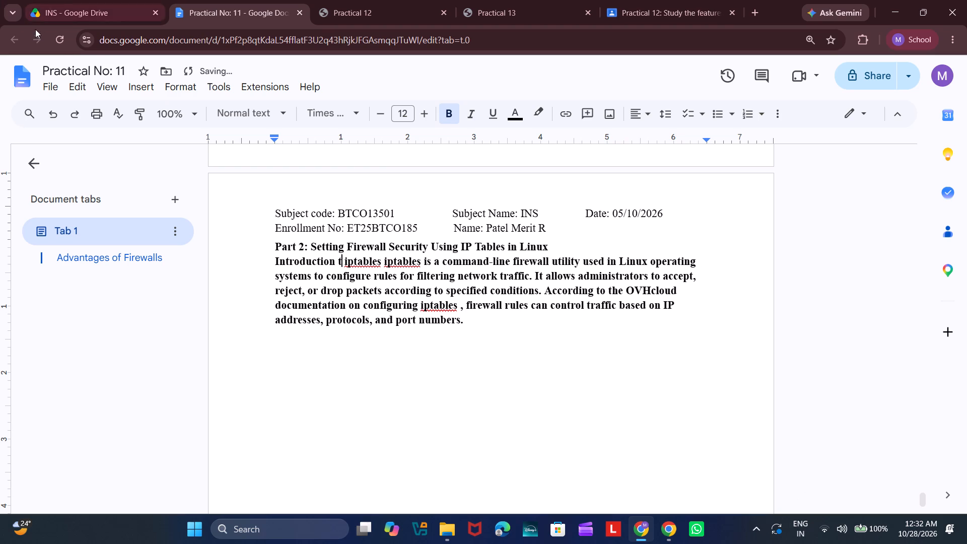
key(BackSpace)
key(BackSpace)
key(backslash)
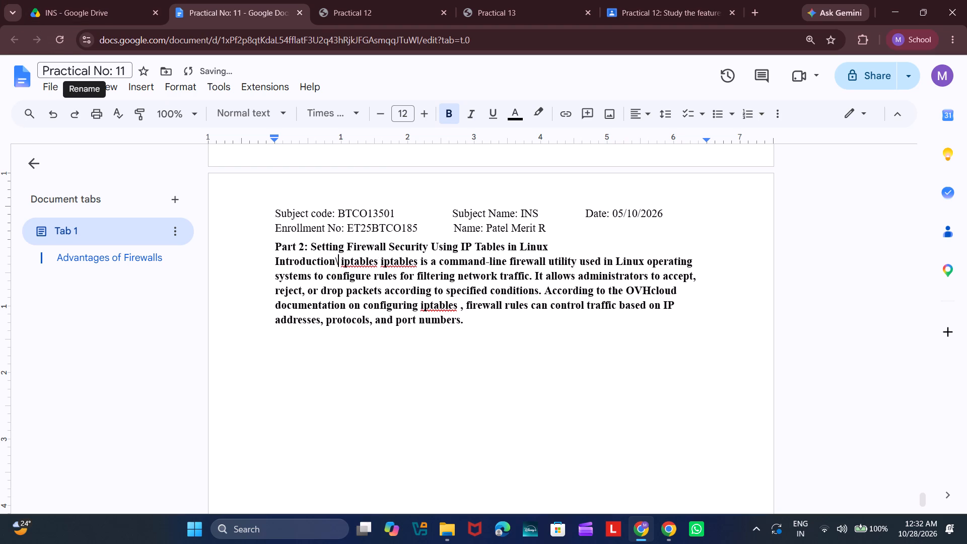
key(BackSpace)
key(Return)
key(Right)
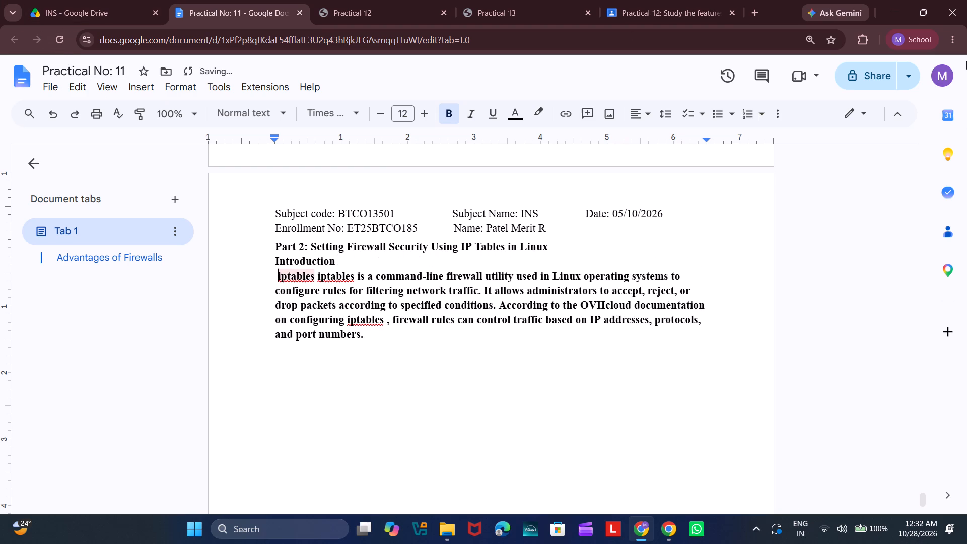
key(BackSpace)
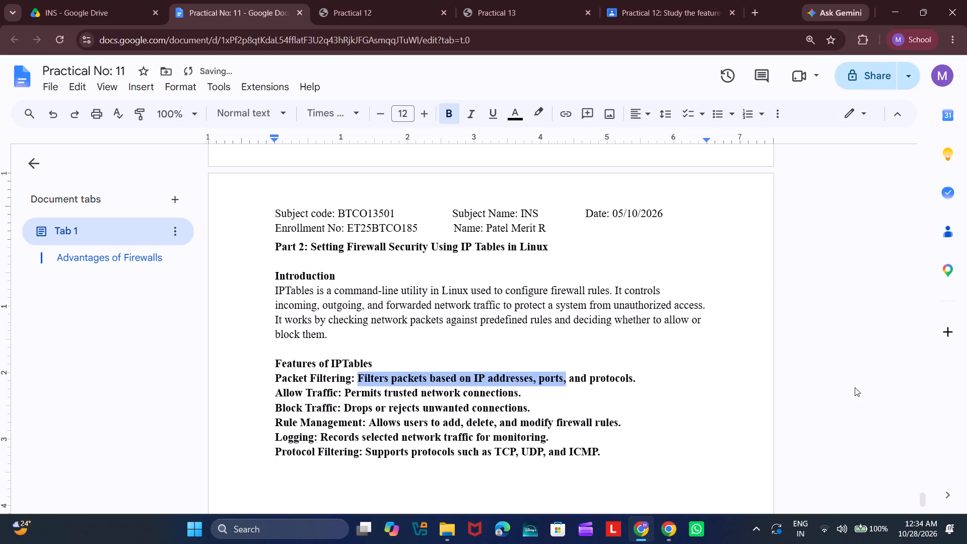
drag(855, 387, 866, 381)
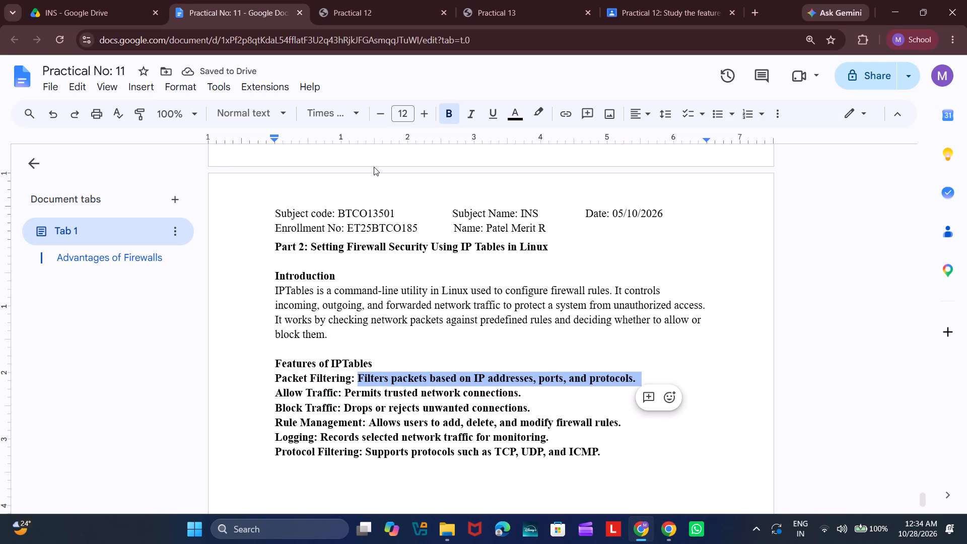
click(451, 119)
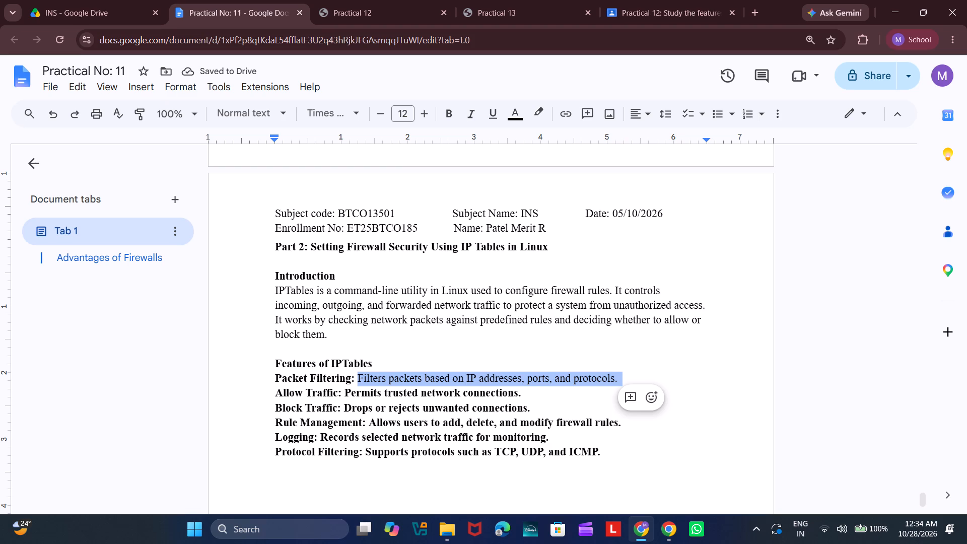
drag(340, 395, 560, 391)
click(550, 400)
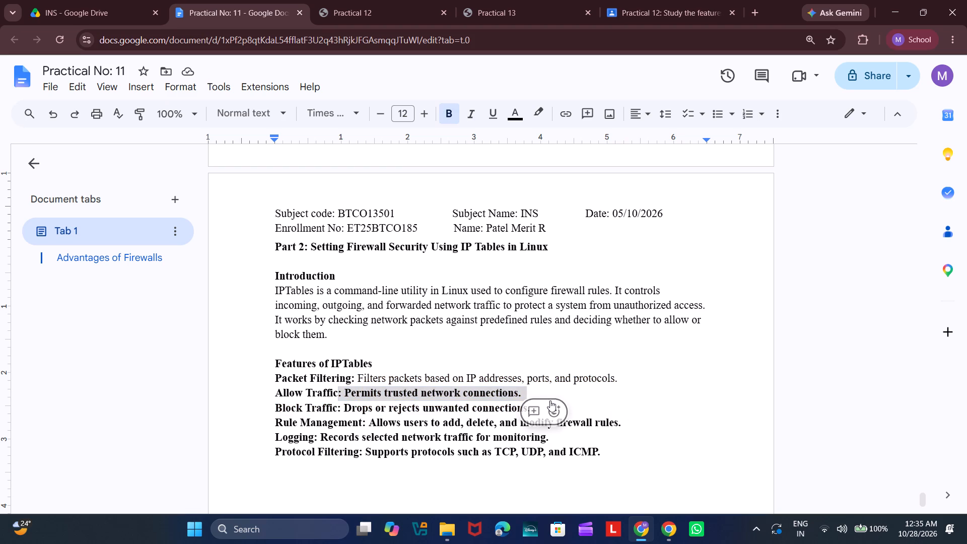
click(369, 386)
click(353, 399)
click(346, 395)
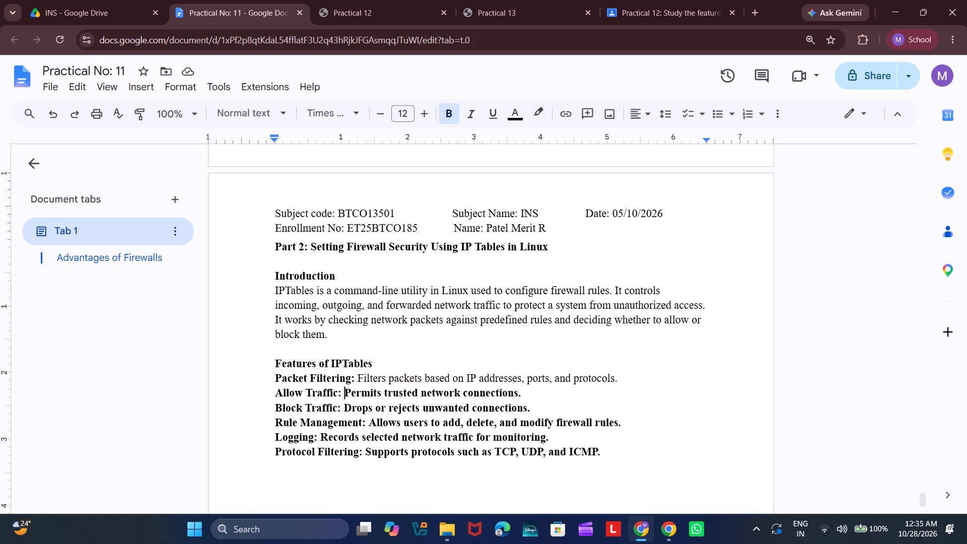
drag(347, 392, 576, 397)
click(445, 115)
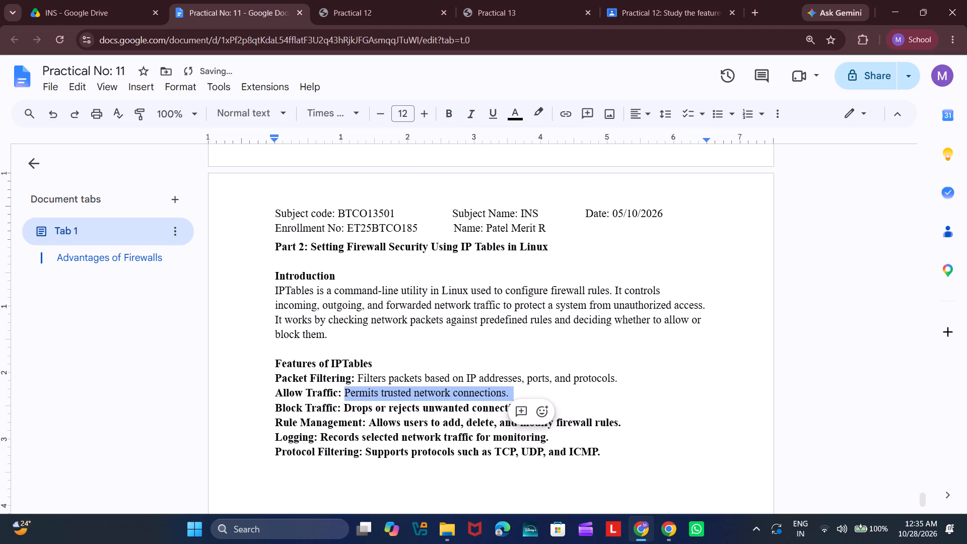
drag(344, 406, 573, 410)
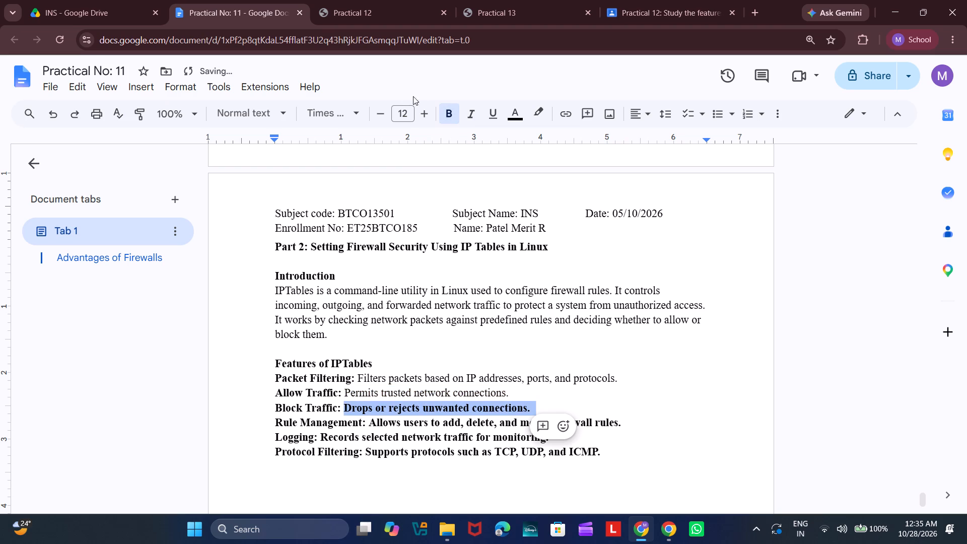
click(449, 114)
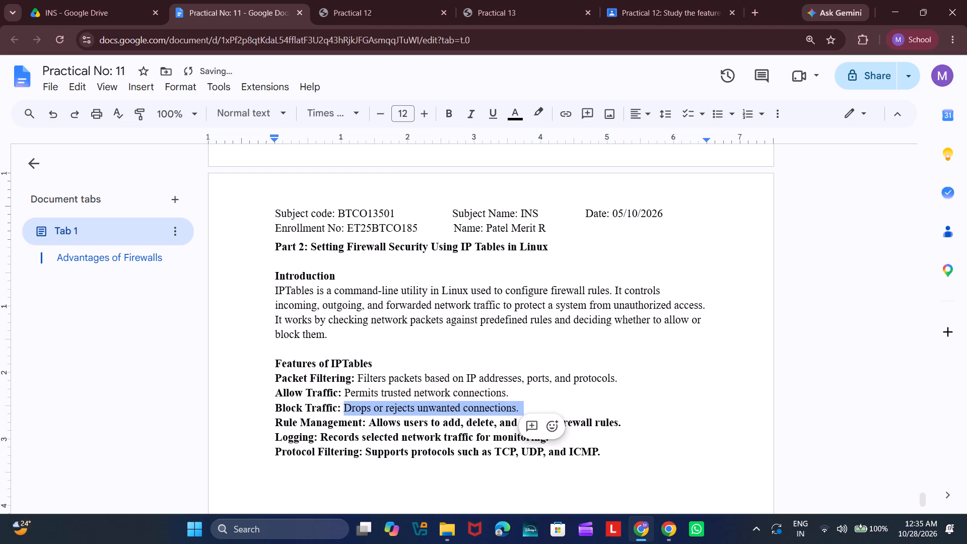
drag(370, 426, 677, 426)
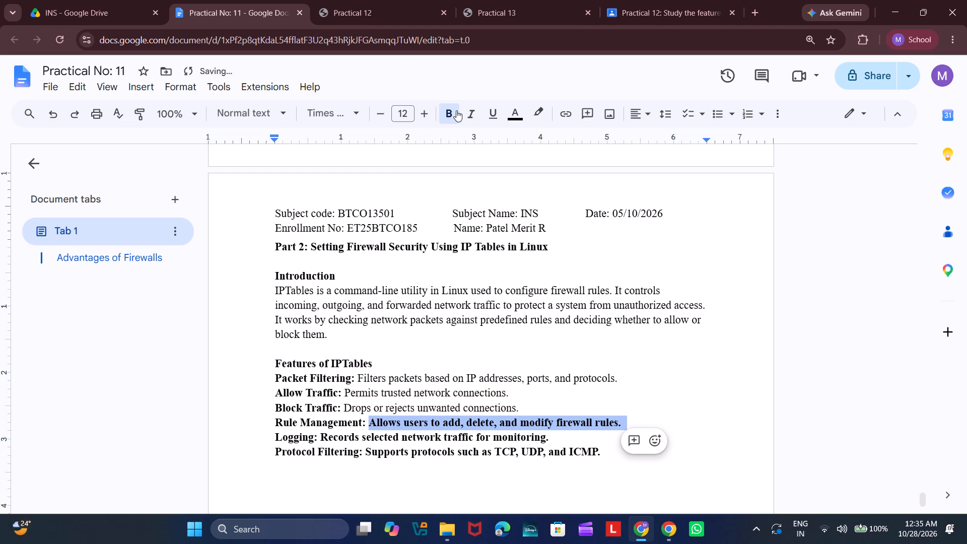
click(456, 110)
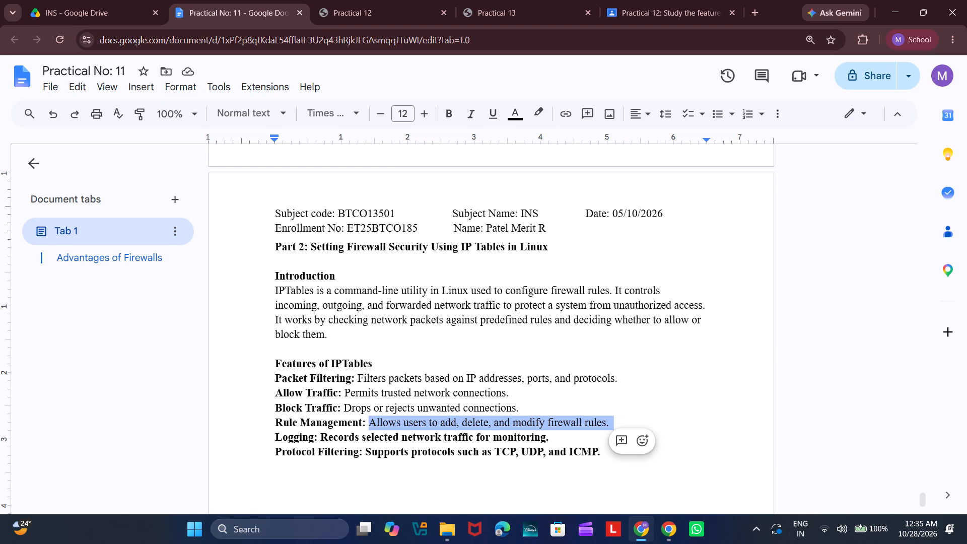
Remove bold from the descriptions after the Logging and Protocol Filtering labels, keeping the labels bold.
drag(322, 435, 716, 440)
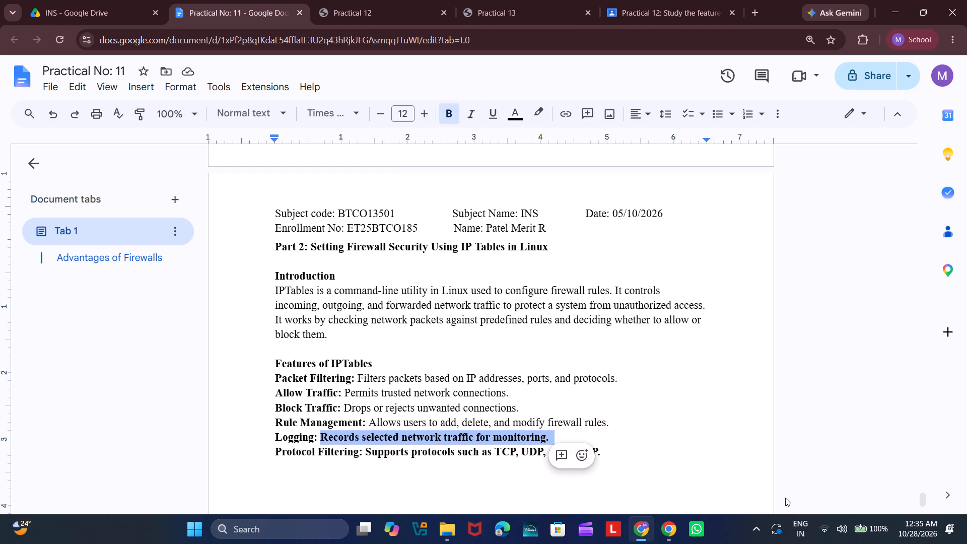
click(769, 448)
scroll(575, 369, down, 1)
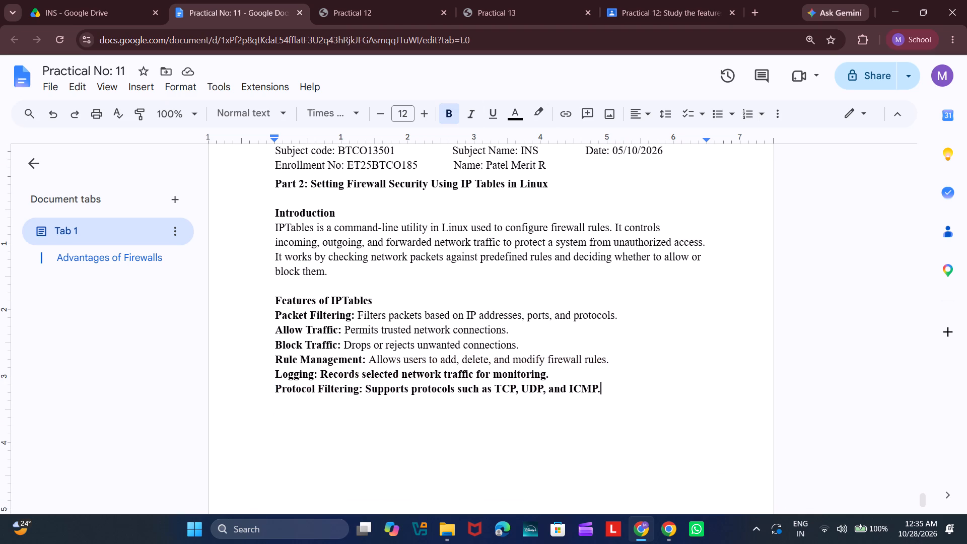
drag(322, 373, 650, 380)
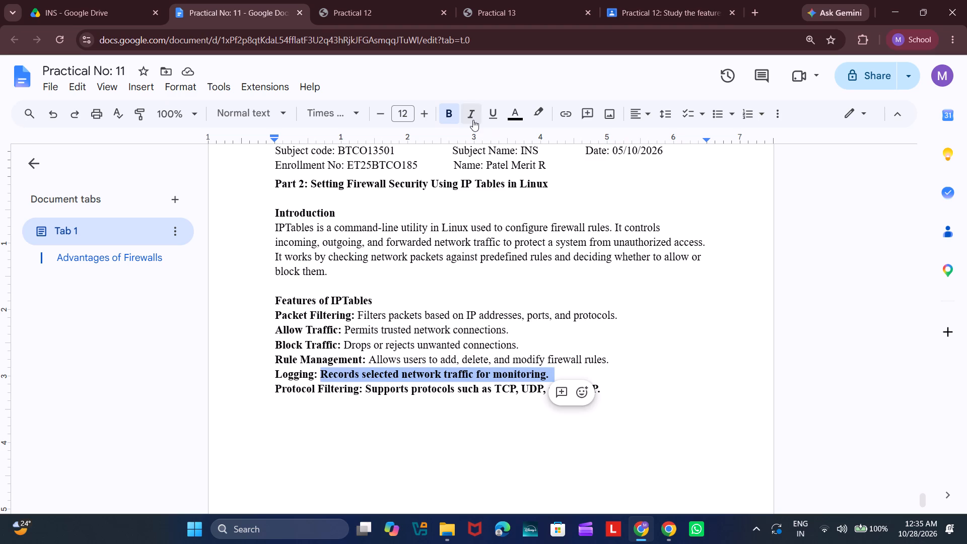
click(456, 117)
drag(369, 387, 765, 395)
click(371, 398)
drag(365, 390, 810, 388)
click(452, 110)
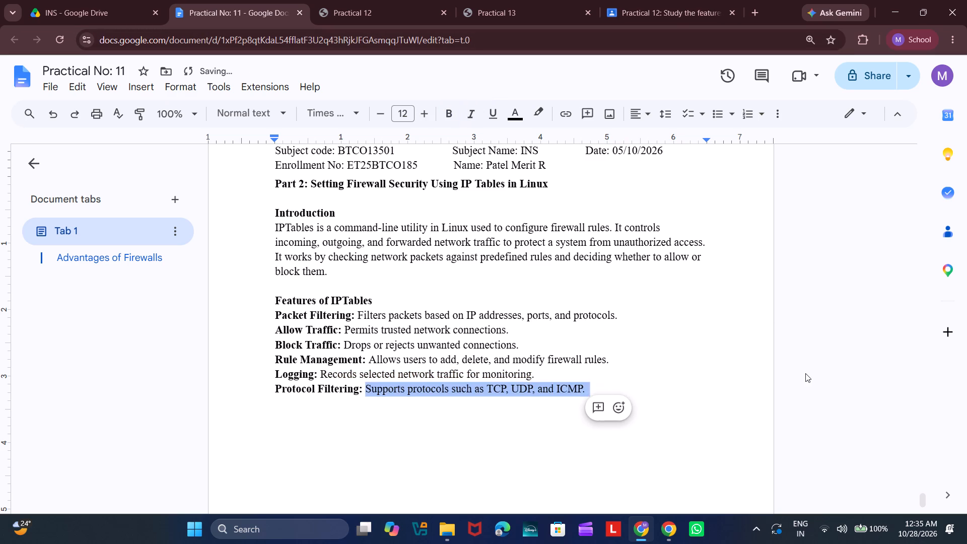
click(805, 373)
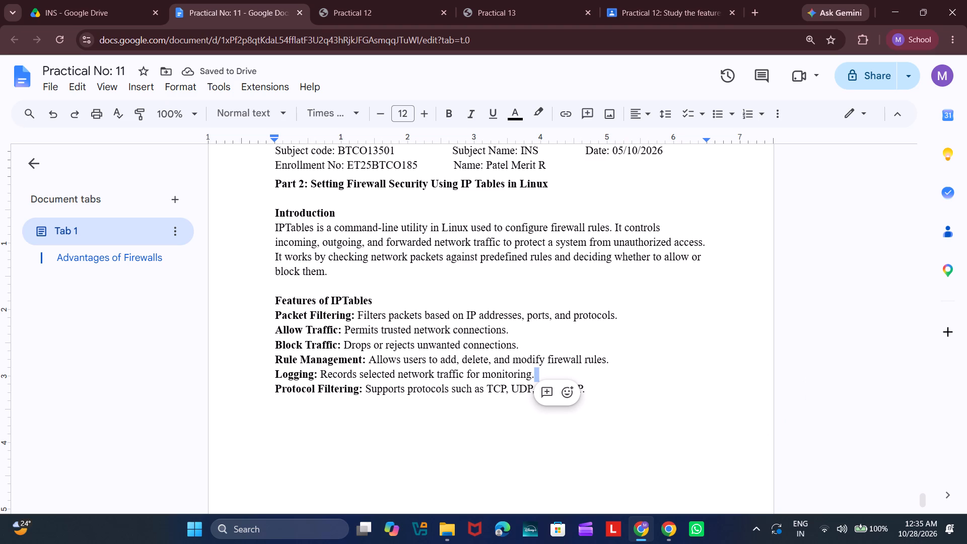
click(613, 414)
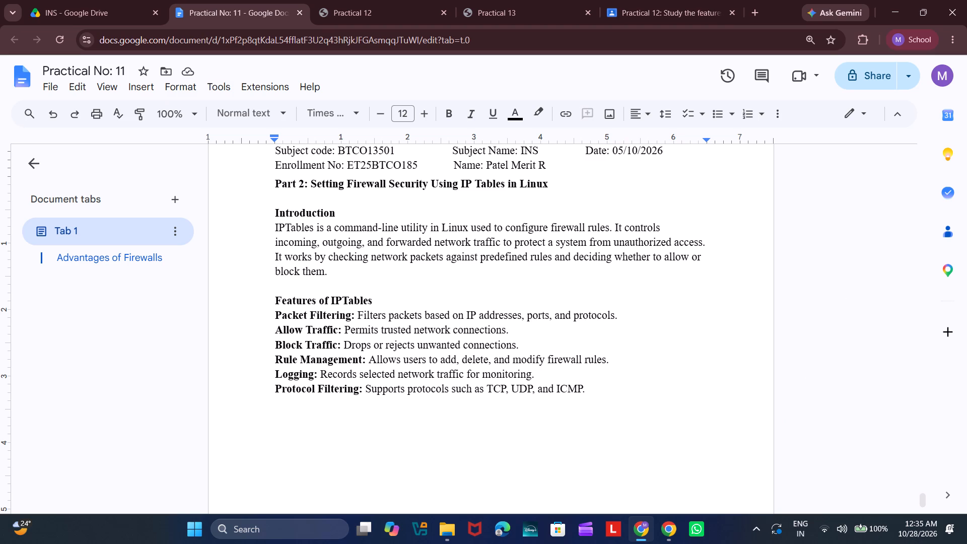
Number the Packet Filtering, Allow Traffic and Block Traffic lines by adding "1.", "2." and "3." at their start.
click(259, 315)
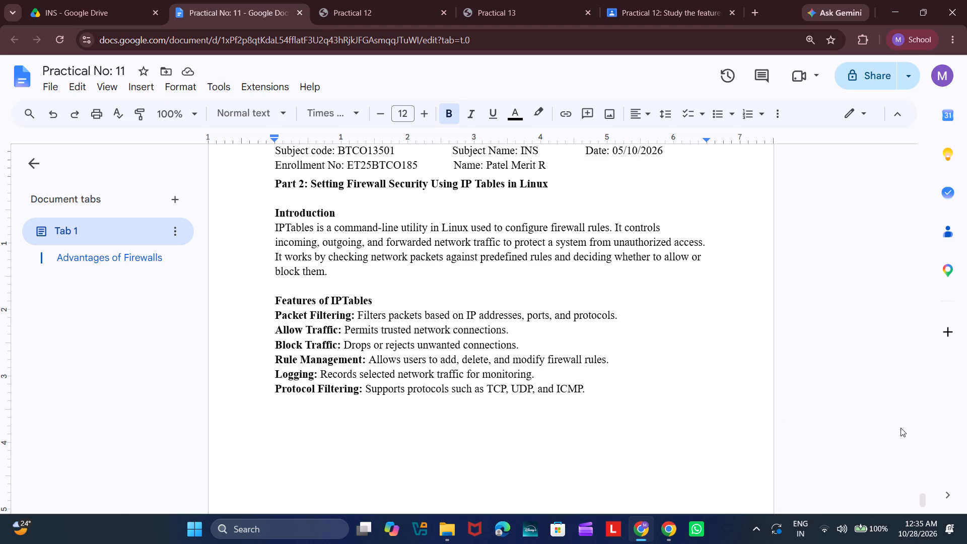
text(1.)
key(Left)
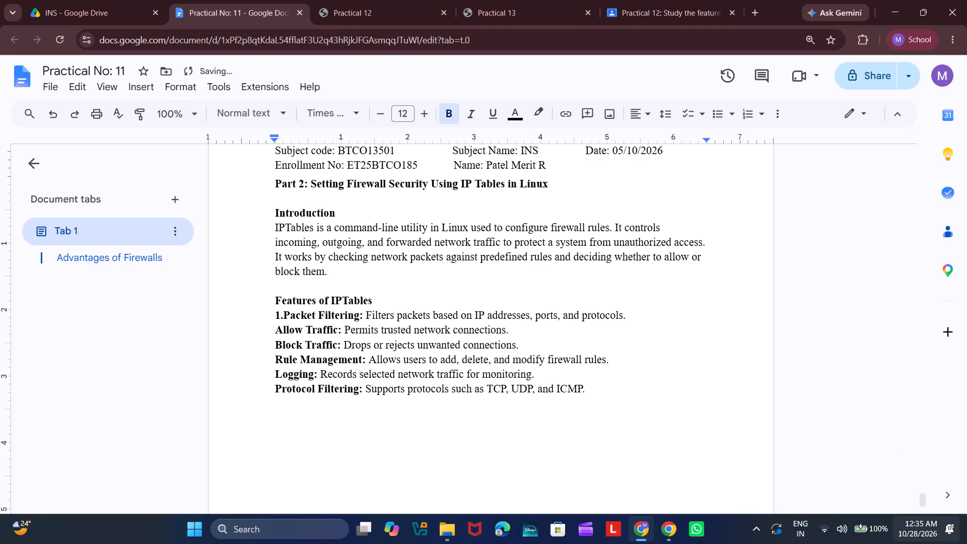
key(Down)
key(Left)
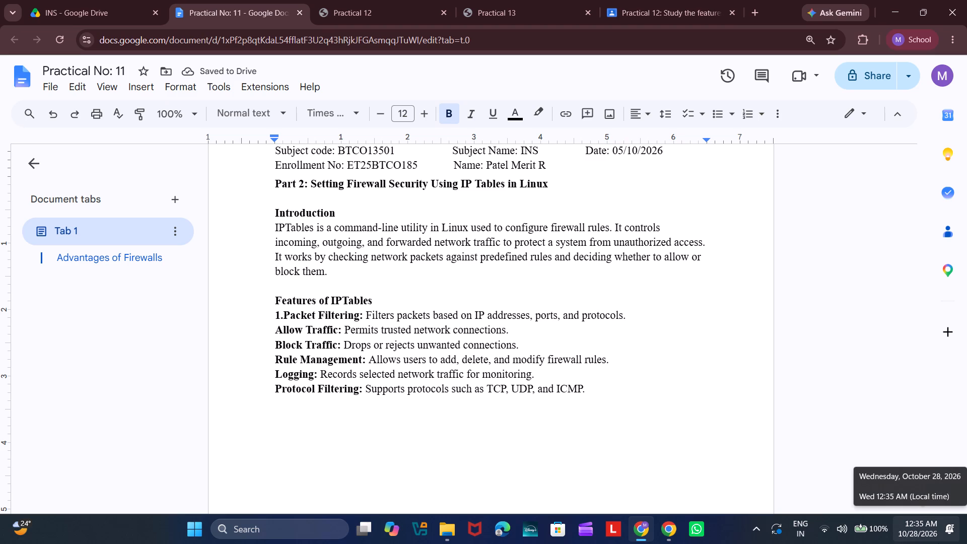
text(2.)
key(Down)
key(Left)
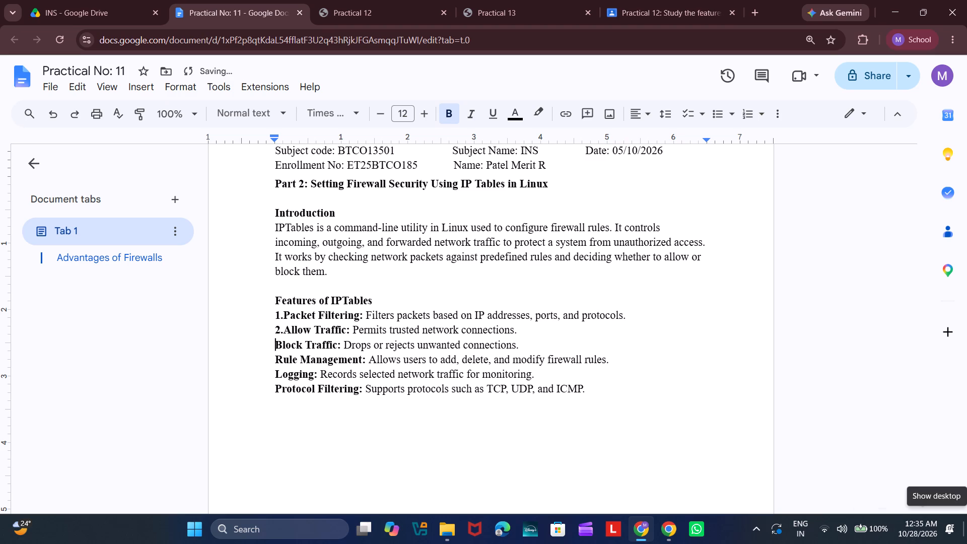
text(3.)
Number the Rule Management, Logging and Protocol Filtering lines by adding "4.", "5." and "6." at their start.
key(Down)
key(Left)
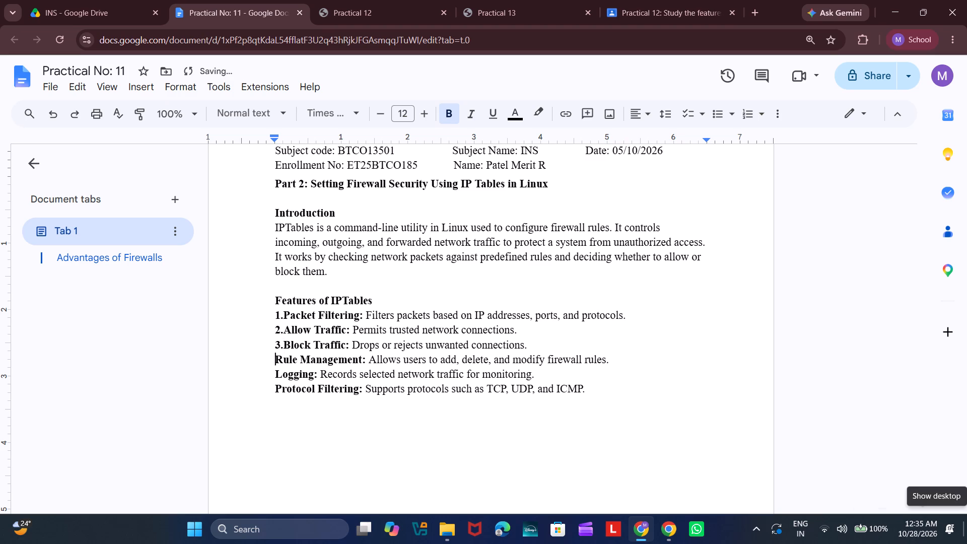
text(4.)
key(Down)
key(Left)
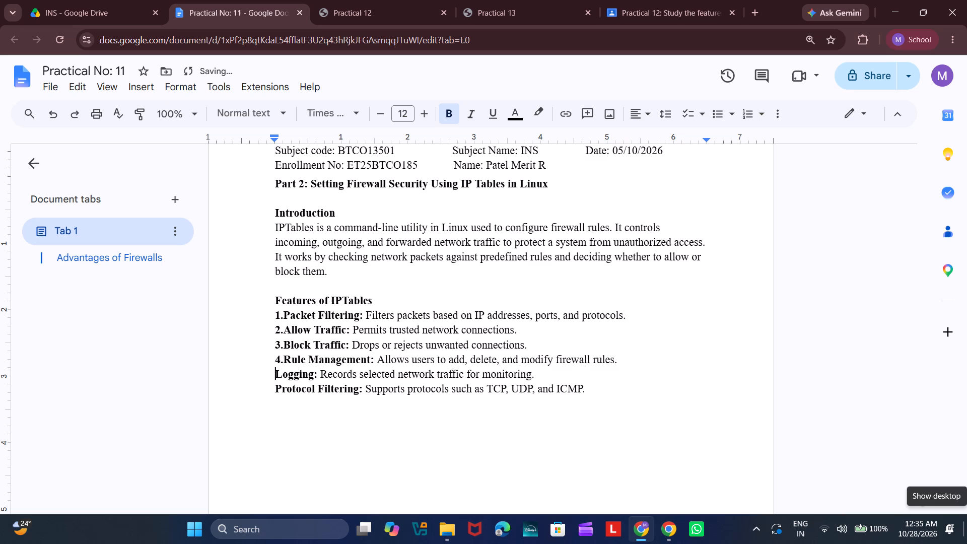
text(5.)
key(Down)
key(Left)
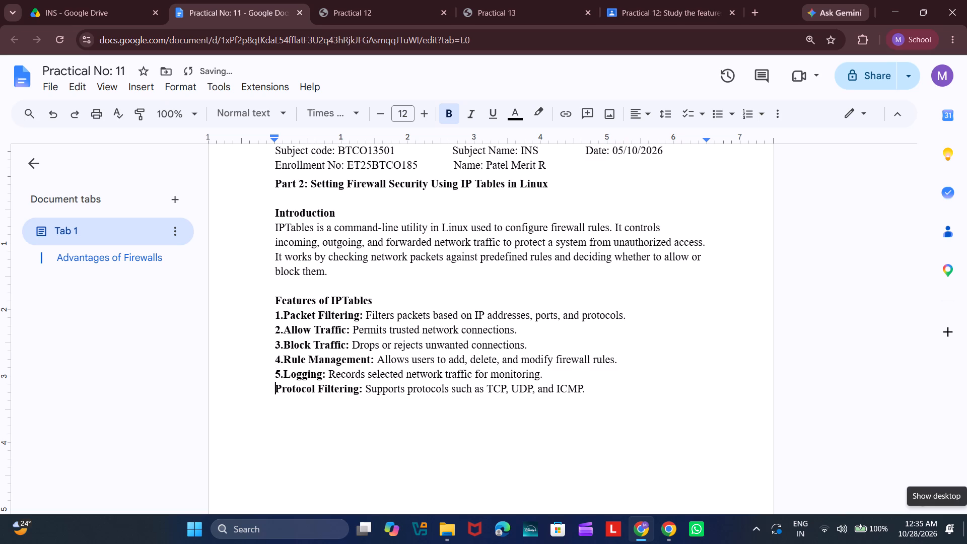
text(6.)
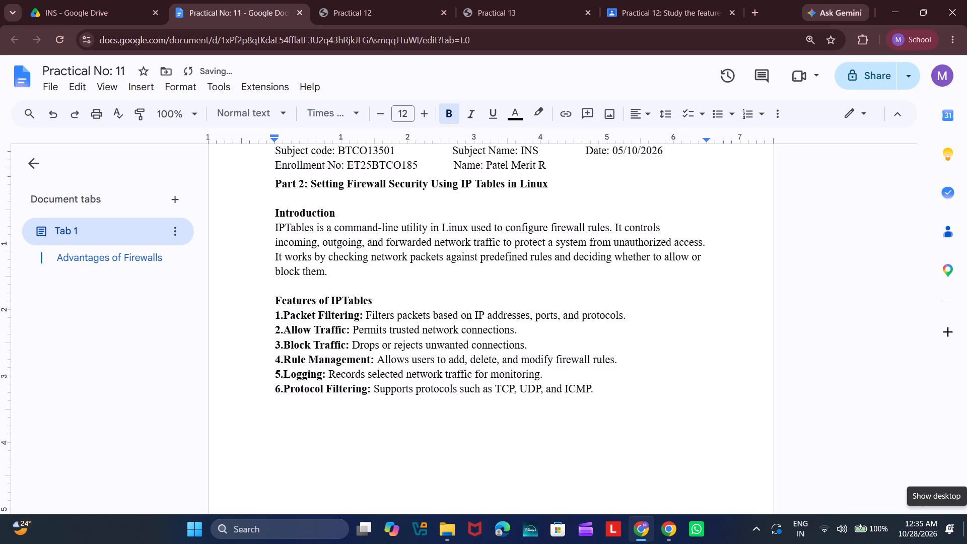
scroll(129, 336, down, 1)
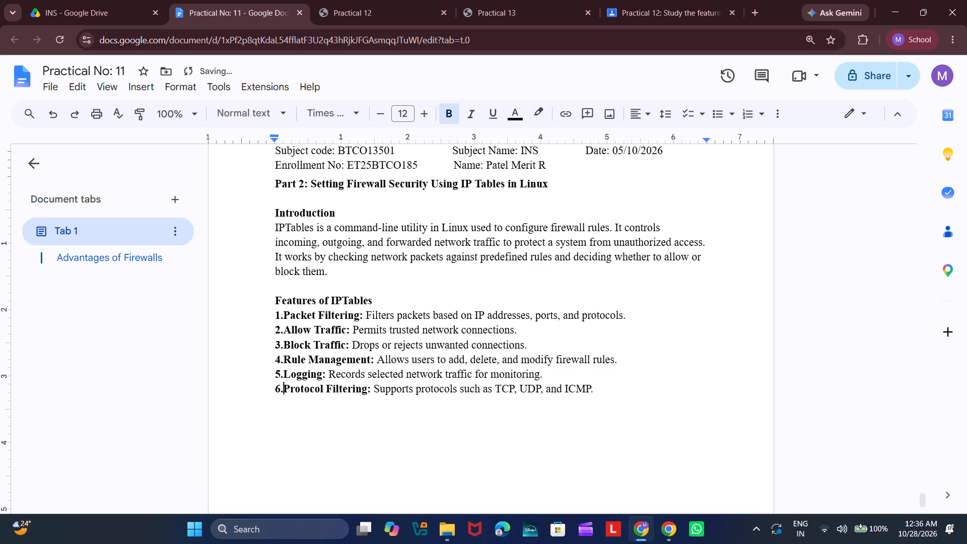
click(599, 378)
double_click(617, 399)
key(Return)
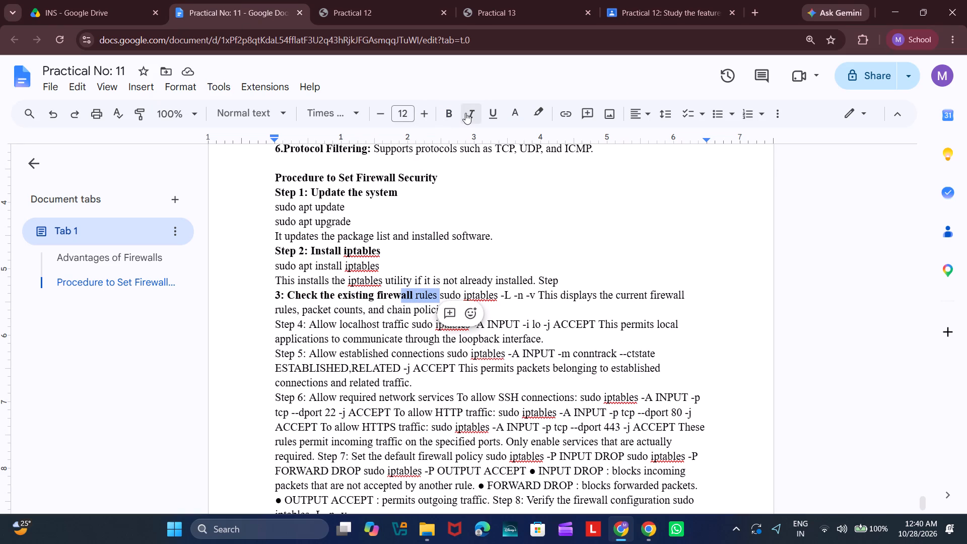
click(448, 110)
click(503, 243)
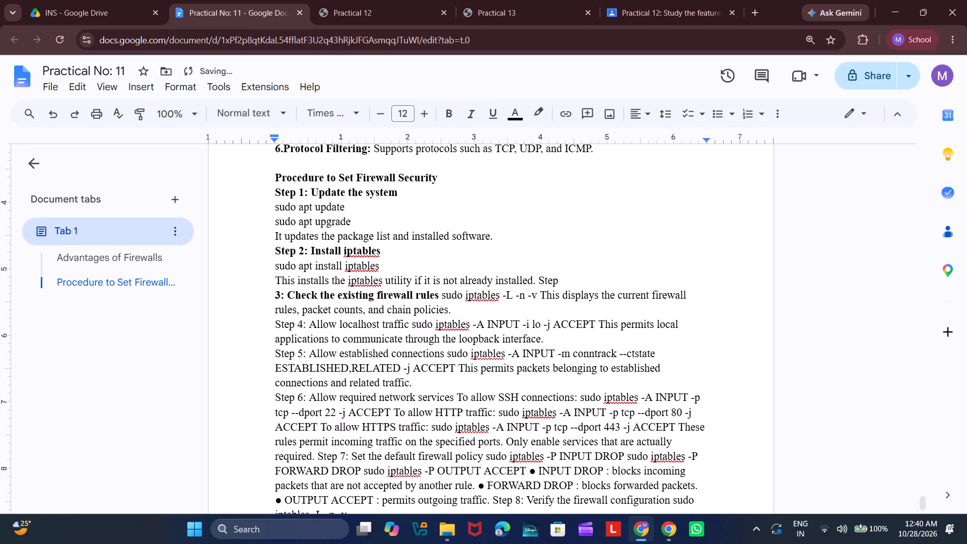
click(444, 297)
key(Return)
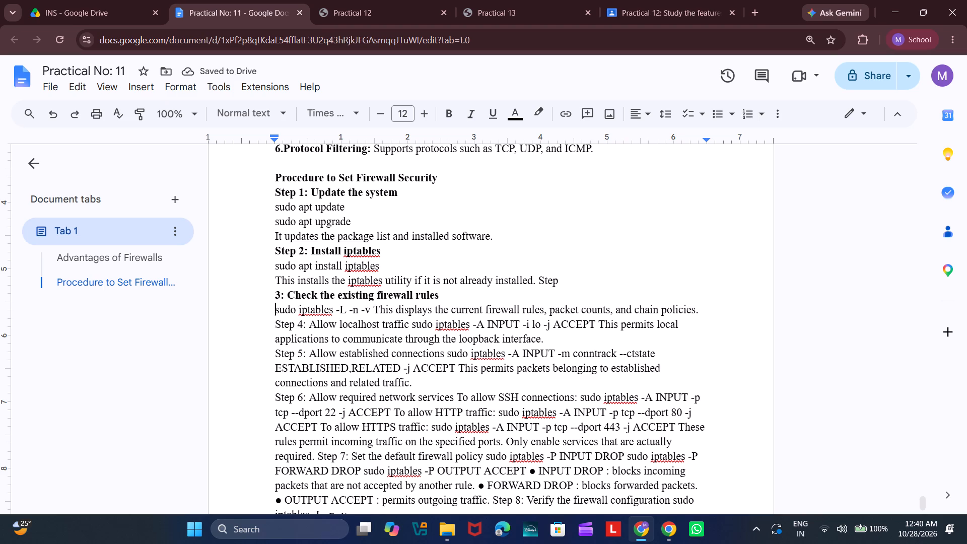
Bold the "Step 4: Allow localhost traffic" heading and start its "sudo iptables -A INPUT -i lo" text on a new line.
drag(275, 320, 393, 327)
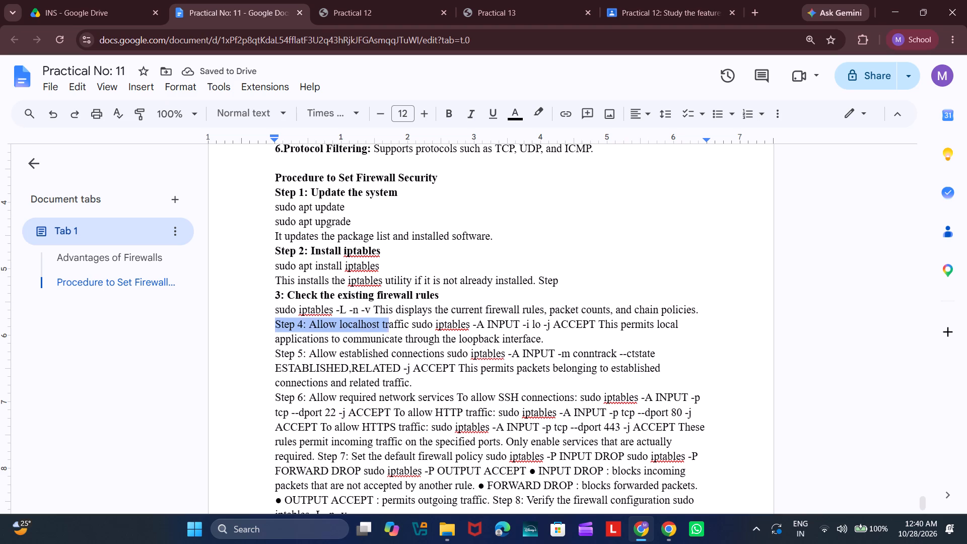
drag(393, 327, 380, 329)
drag(380, 329, 381, 329)
click(452, 103)
click(451, 121)
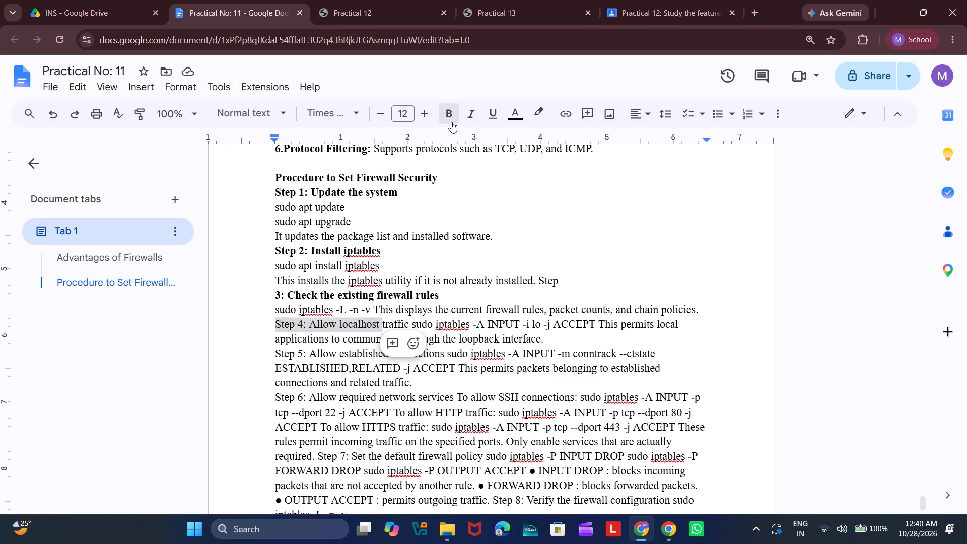
click(368, 14)
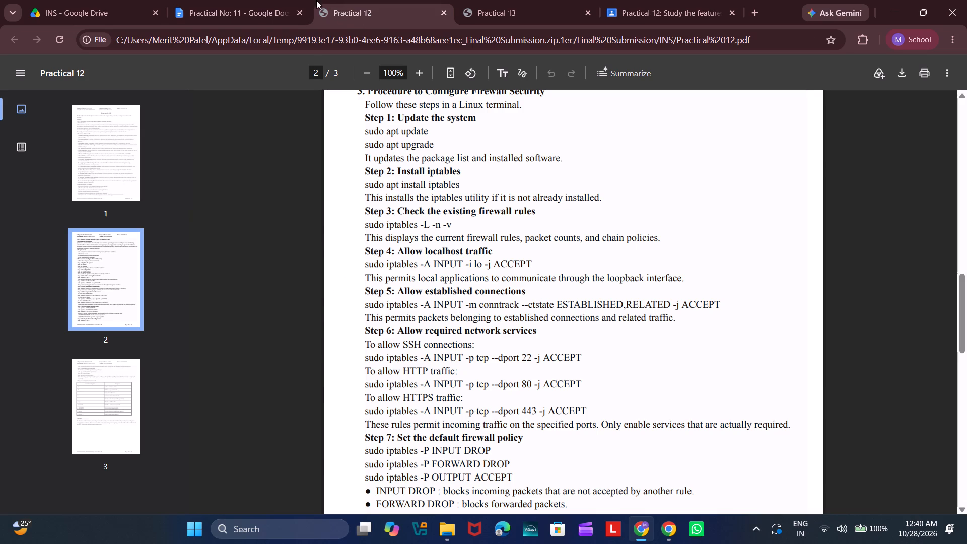
click(305, 0)
drag(416, 321, 380, 320)
click(452, 106)
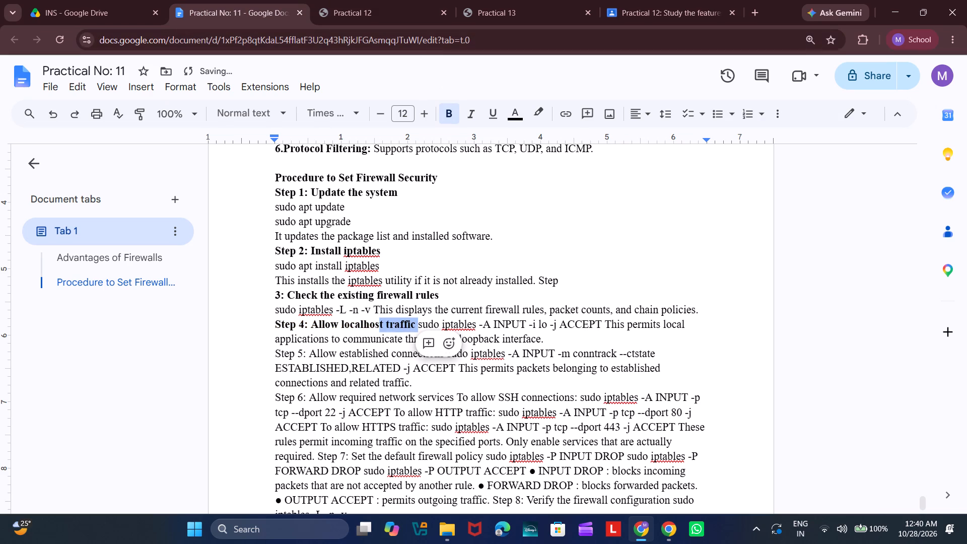
key(Right)
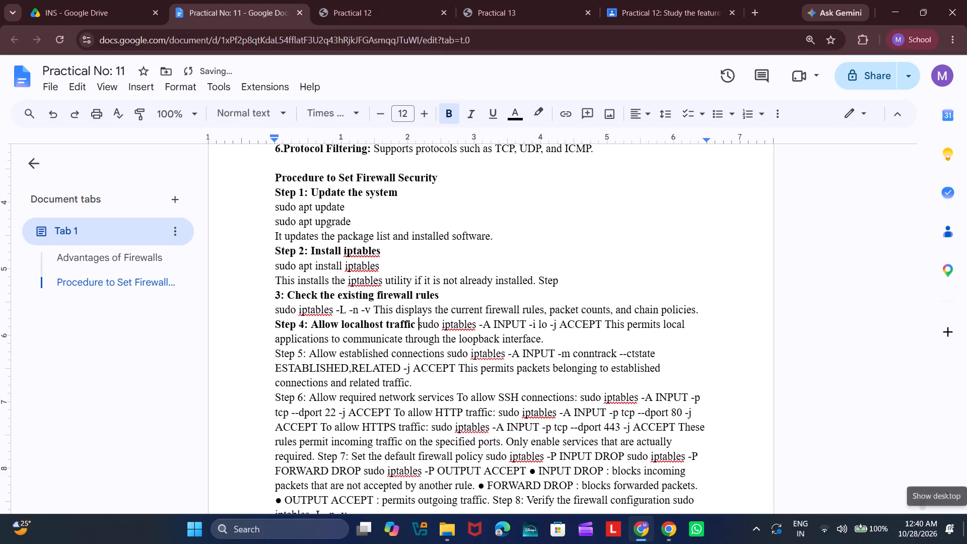
key(Return)
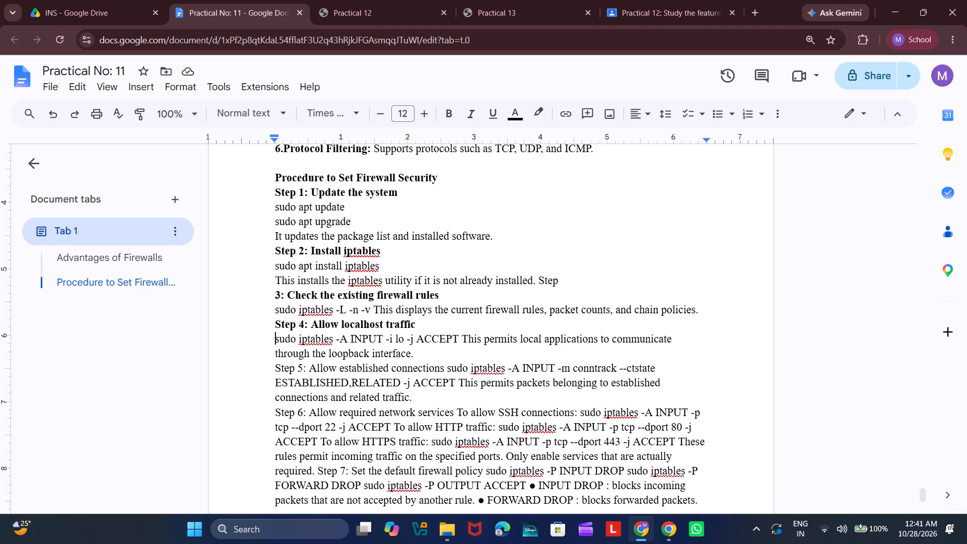
Check the reference PDF and put "This displays the current firewall rules…" on its own line after "sudo iptables -L -n -v".
click(337, 0)
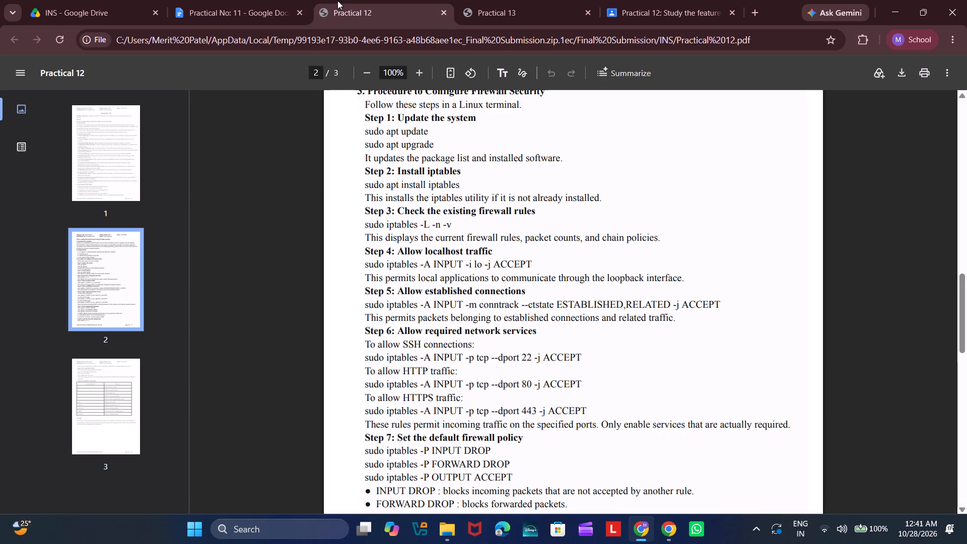
click(310, 0)
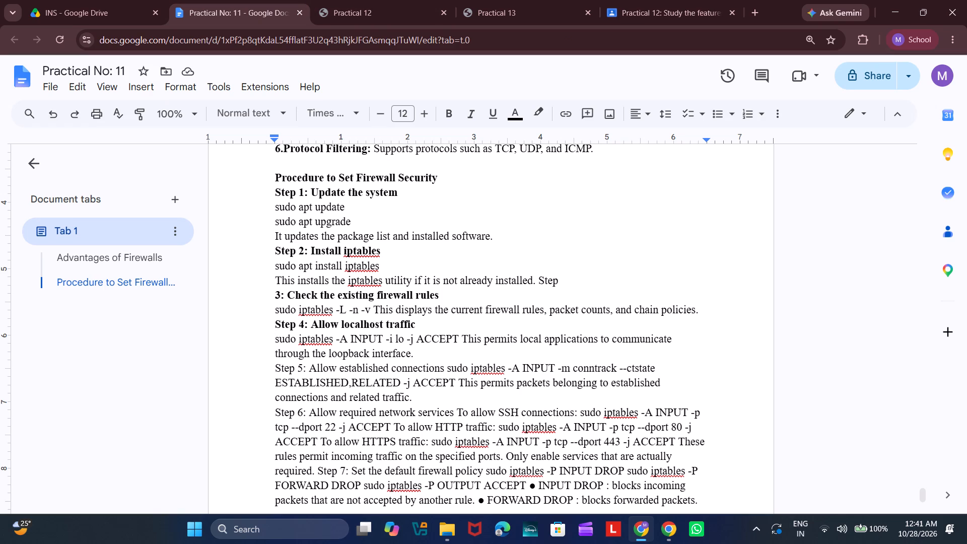
click(376, 307)
key(Right)
key(Left)
key(Return)
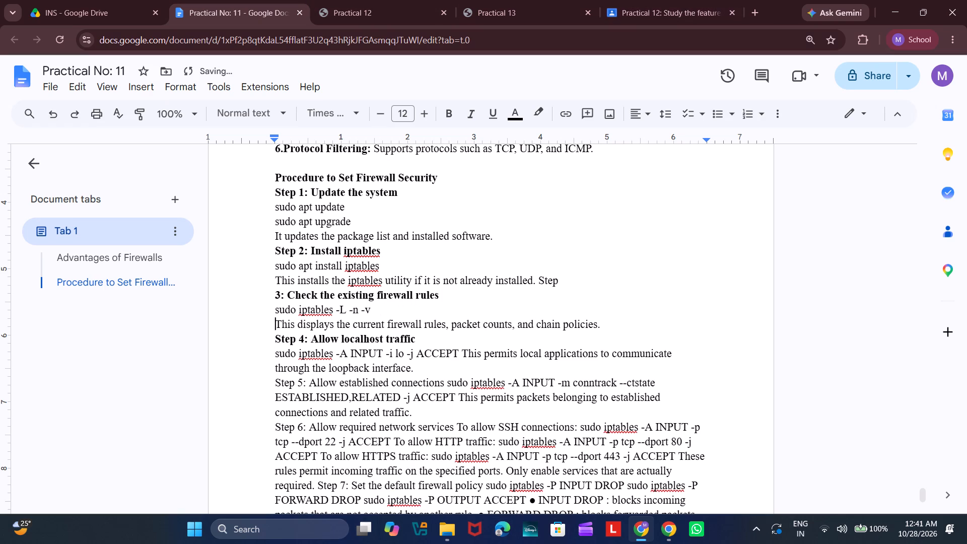
Bold the "Step 5: Allow established connections" heading and start its "sudo iptables -A INPUT -m conntrack" text on a new line.
click(368, 0)
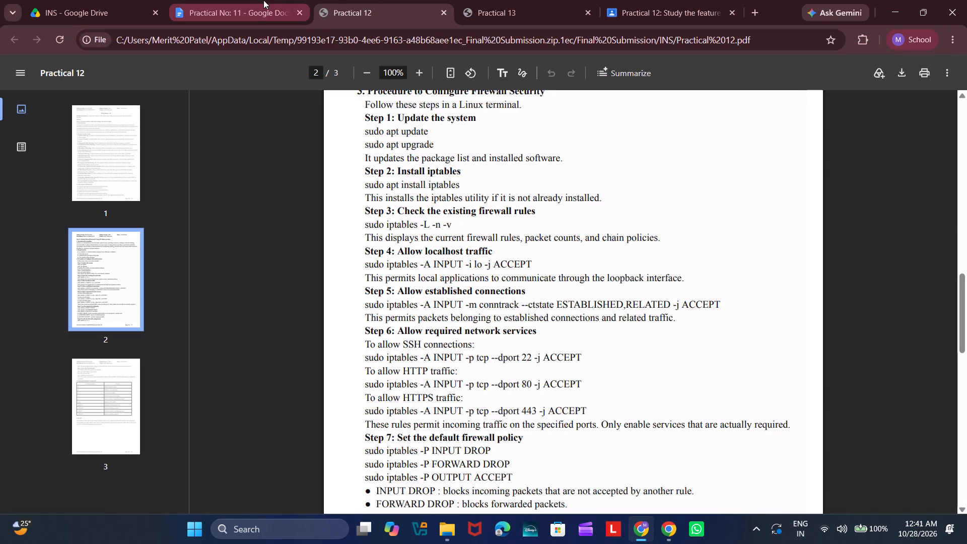
click(249, 0)
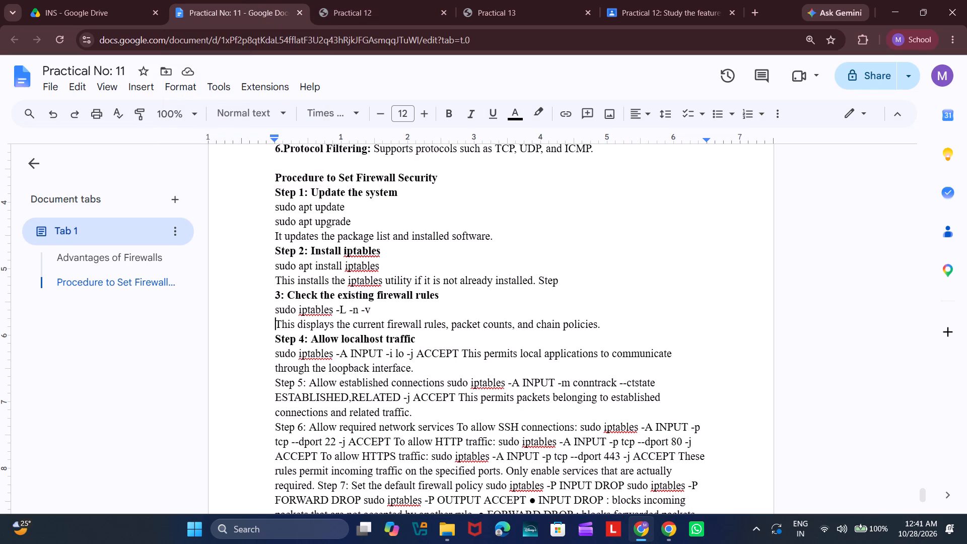
drag(271, 380, 440, 376)
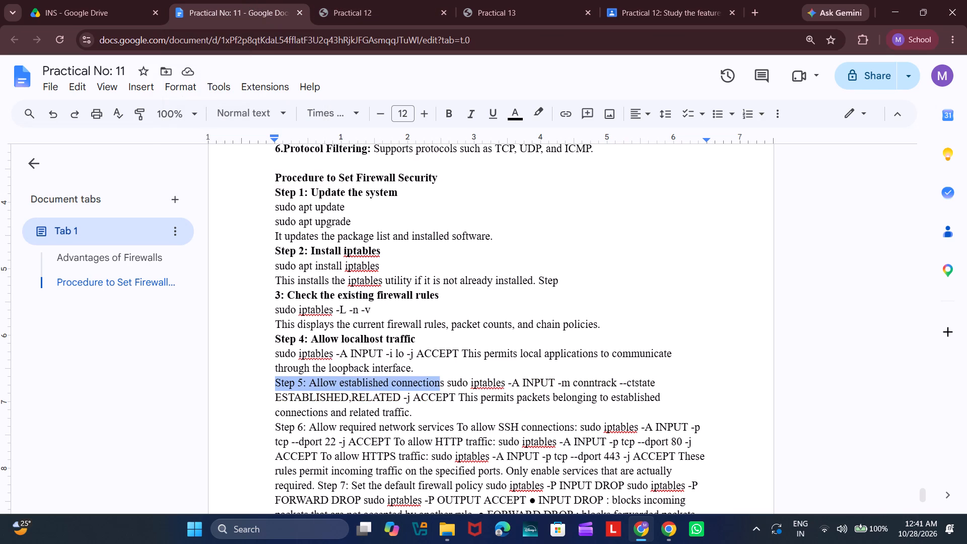
drag(440, 376, 446, 379)
click(450, 113)
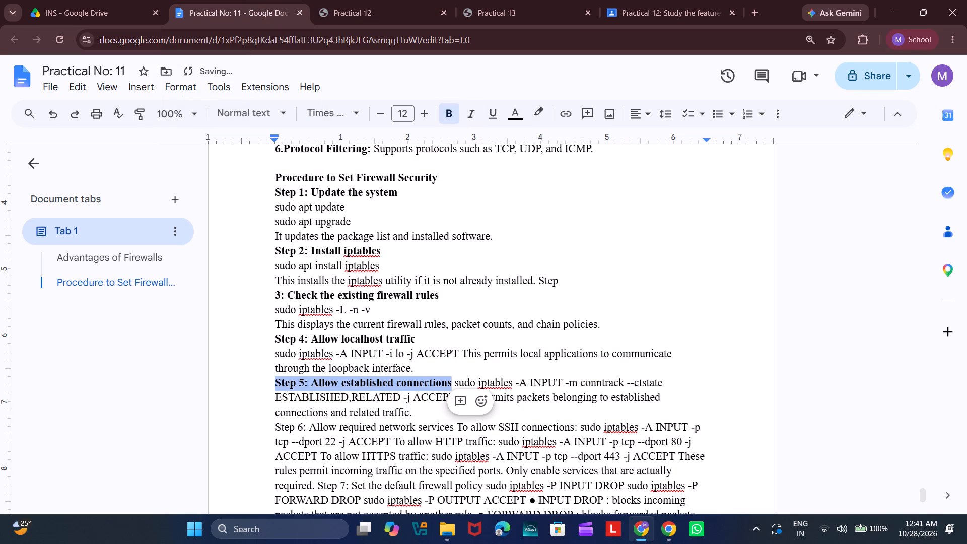
key(Right)
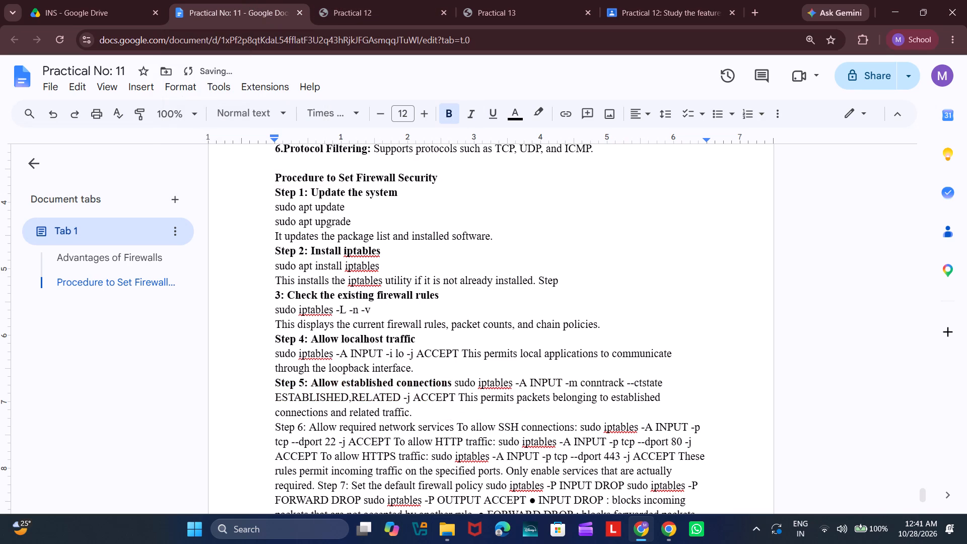
key(Right)
key(Return)
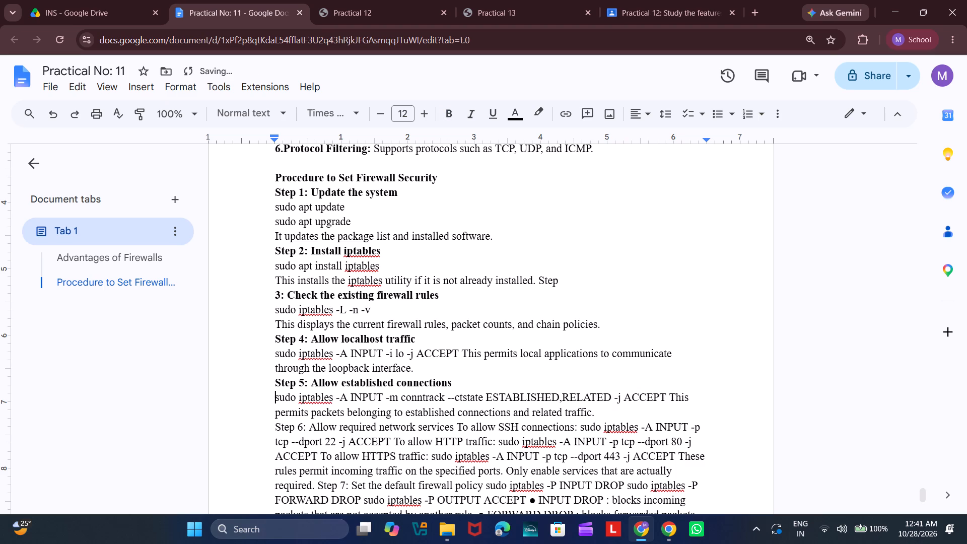
Compare with the reference PDF and put "This permits local applications to communicate…" on its own line under the Step 4 command.
click(338, 395)
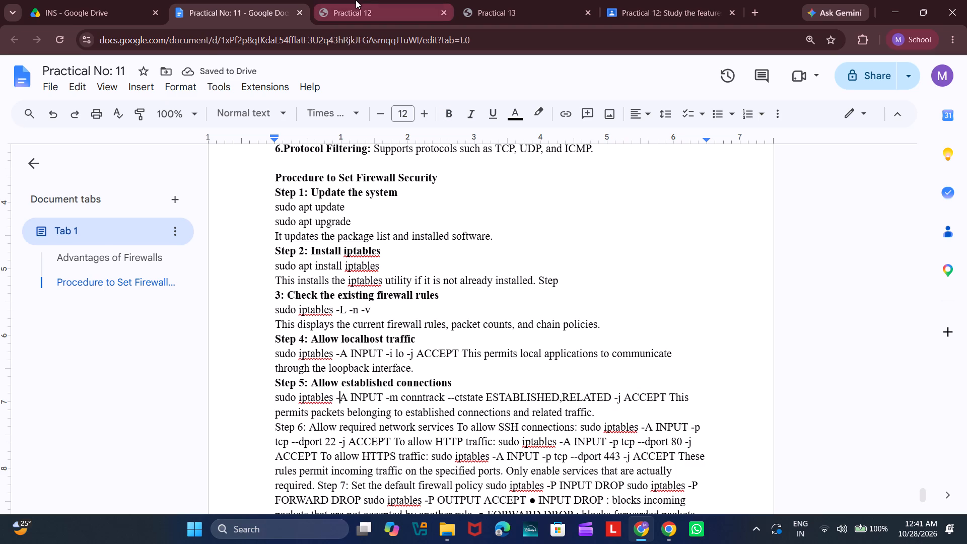
click(356, 0)
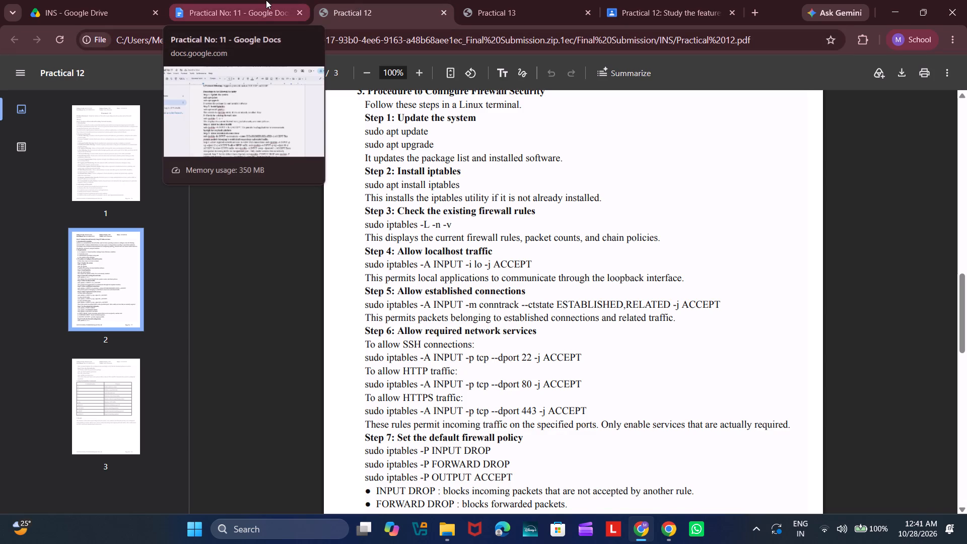
click(266, 0)
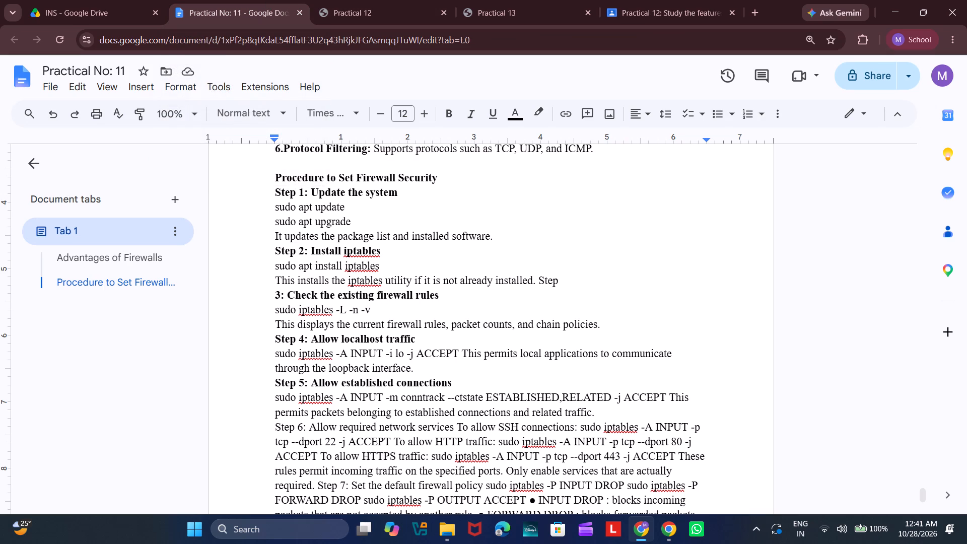
click(382, 0)
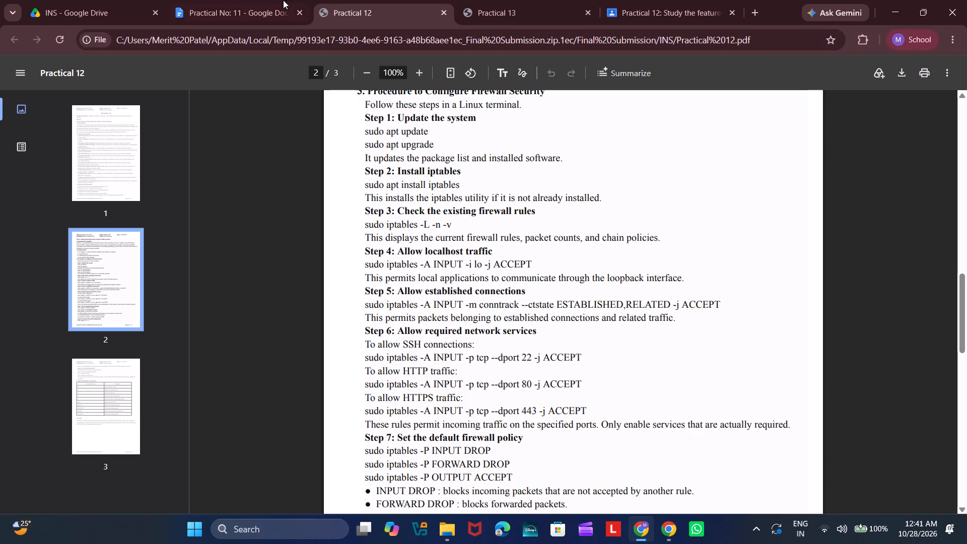
click(228, 0)
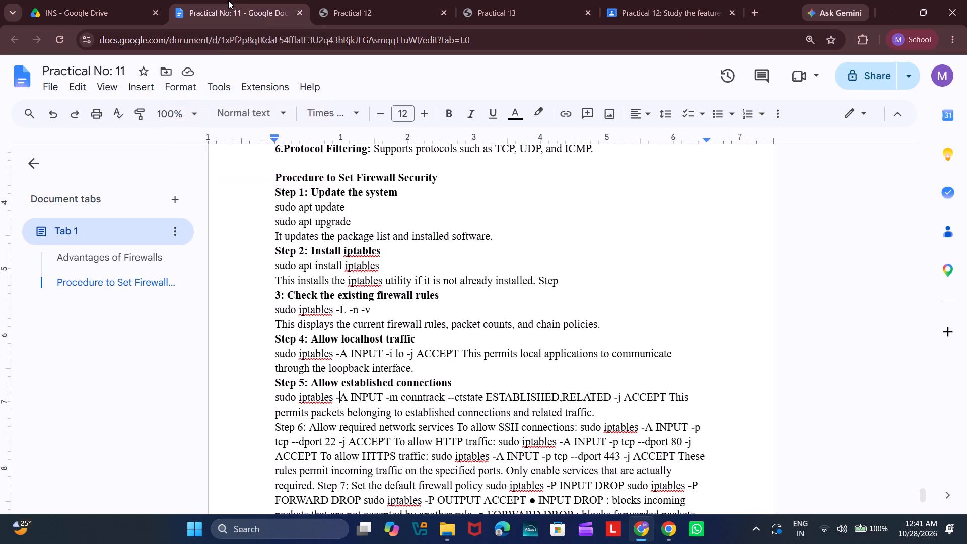
click(228, 0)
click(360, 0)
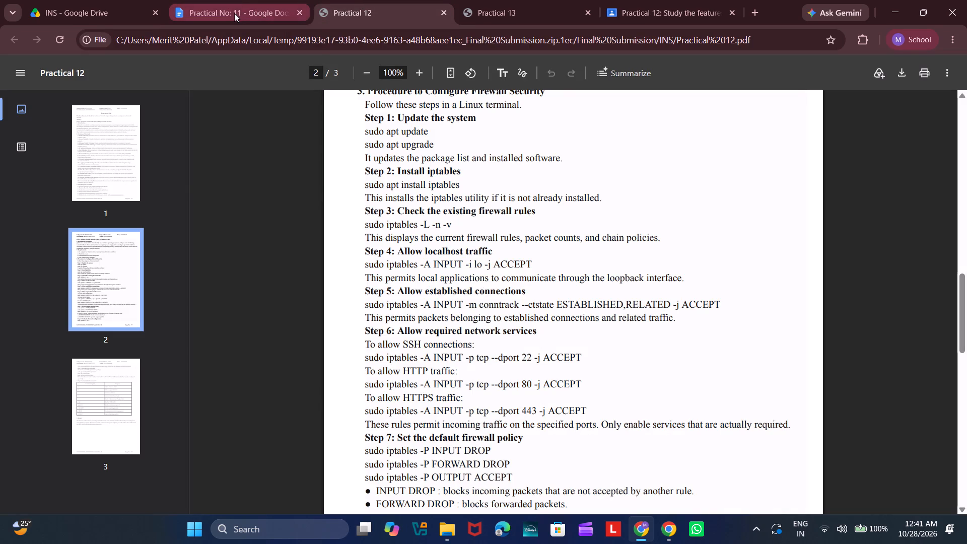
click(233, 13)
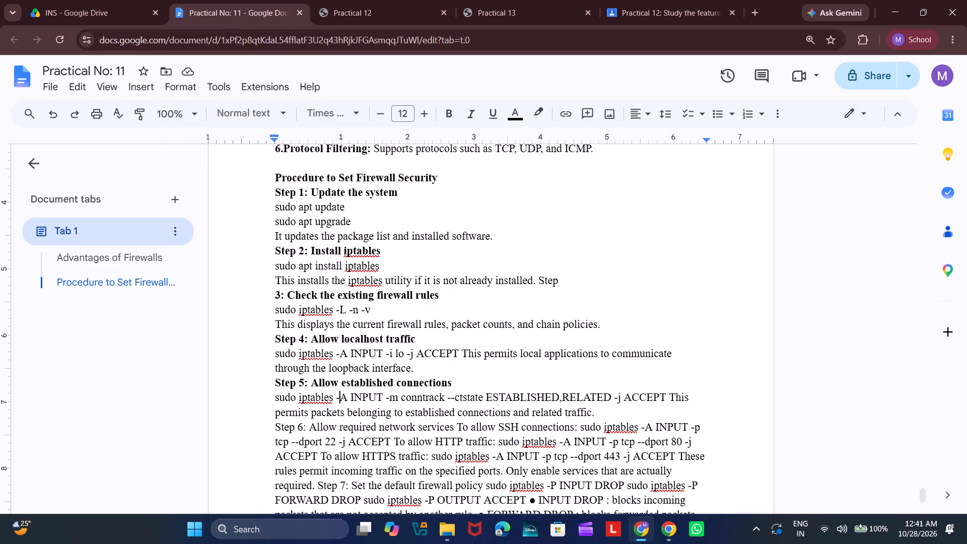
click(464, 348)
key(Return)
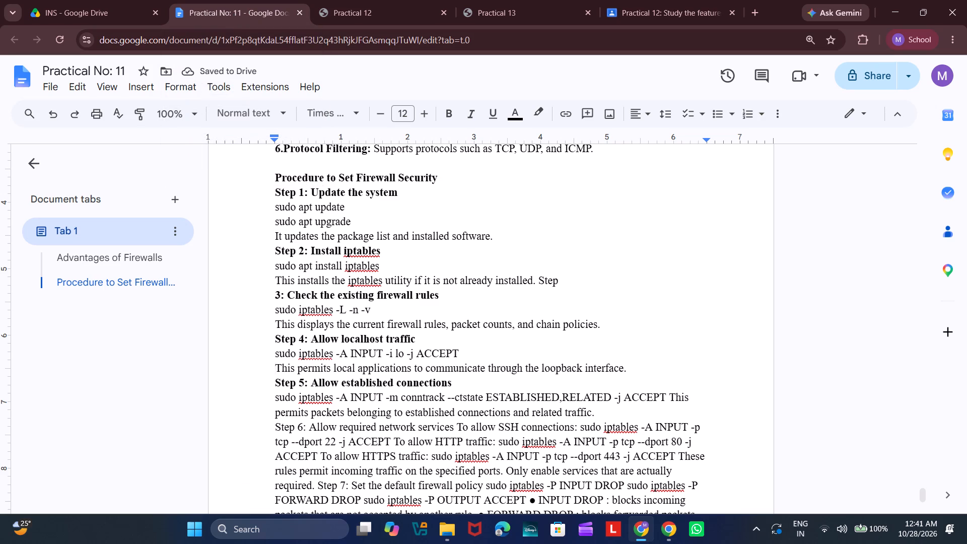
Put "This permits packets belonging to established connections…" on its own line under the Step 5 command.
click(624, 397)
click(669, 395)
key(Return)
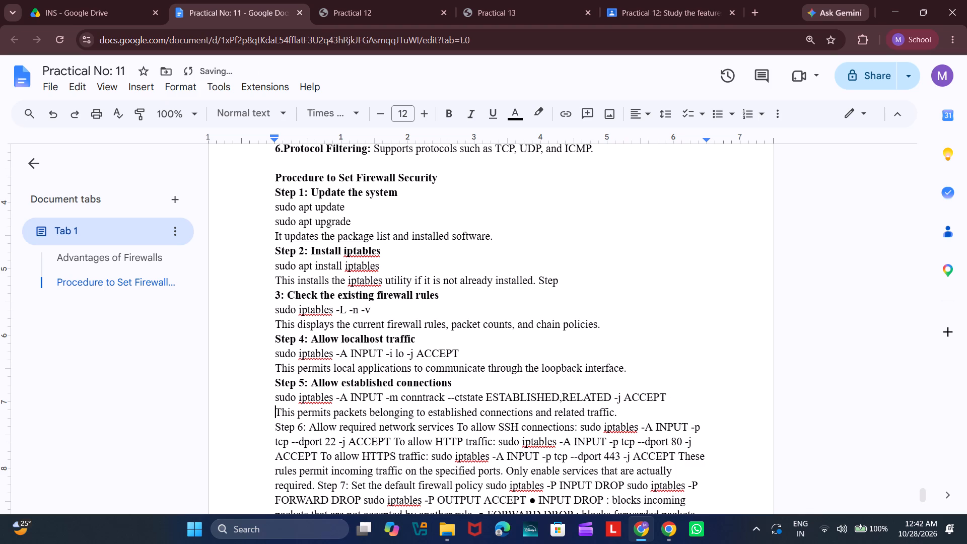
Bold "Step 6: Allow required network services To allow SSH connections:" and start the "sudo iptables" port 22 command on a new line.
drag(276, 429, 393, 436)
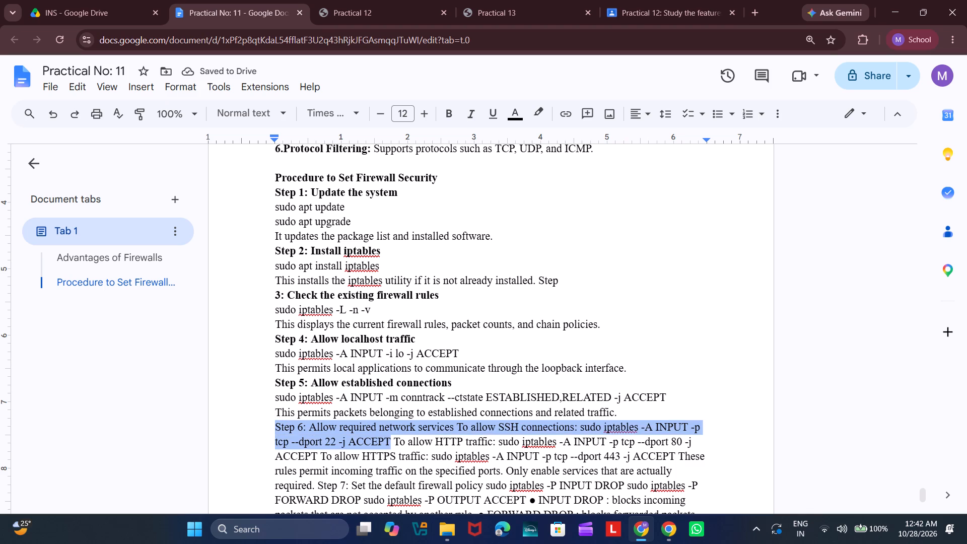
drag(393, 436, 481, 428)
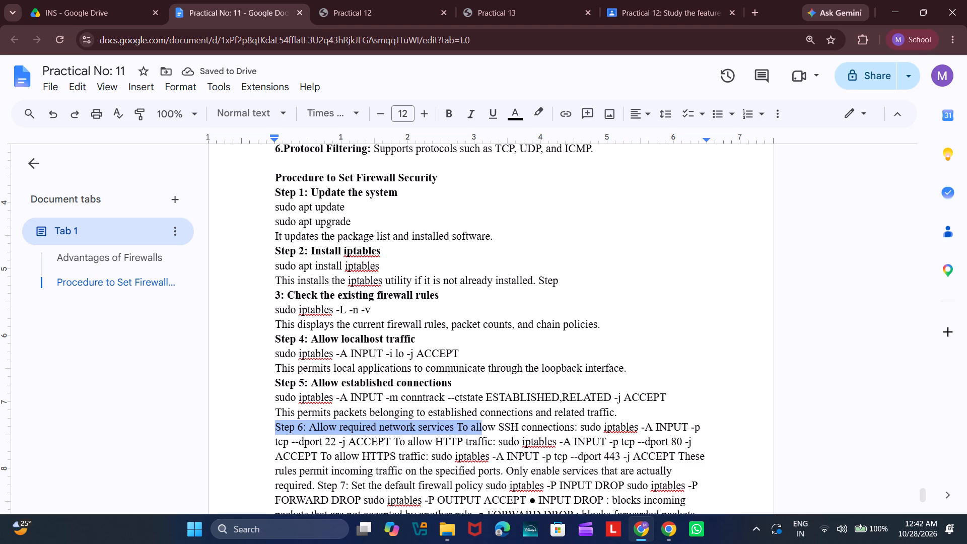
drag(481, 428, 578, 429)
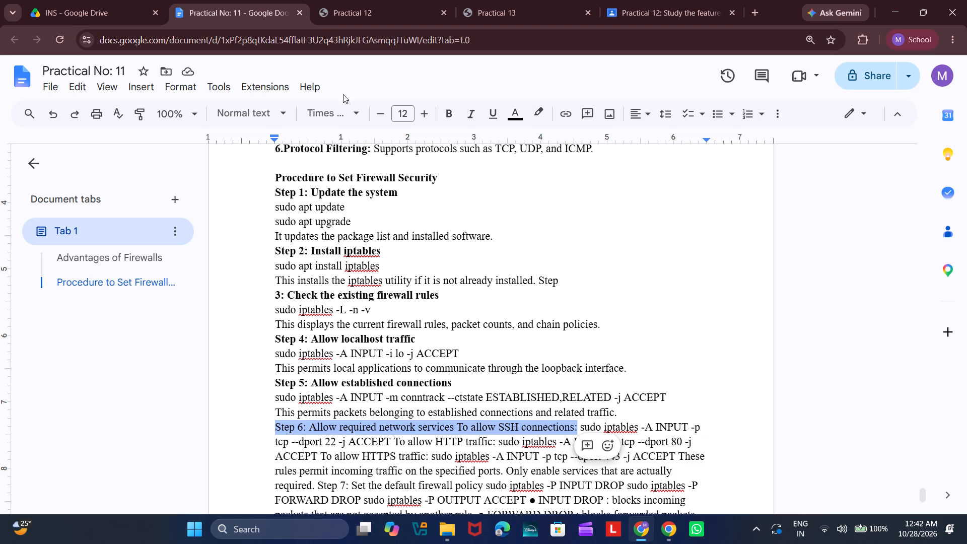
click(444, 113)
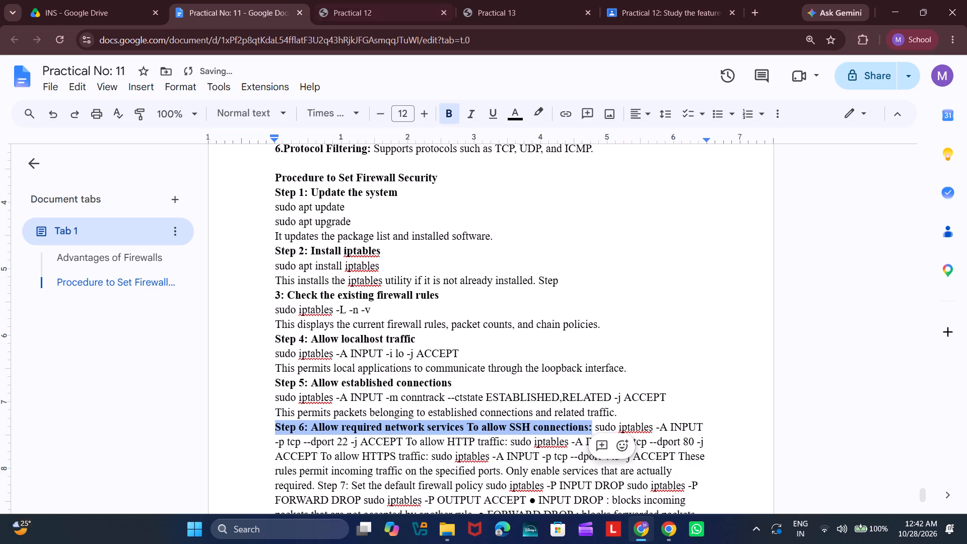
click(597, 427)
key(Return)
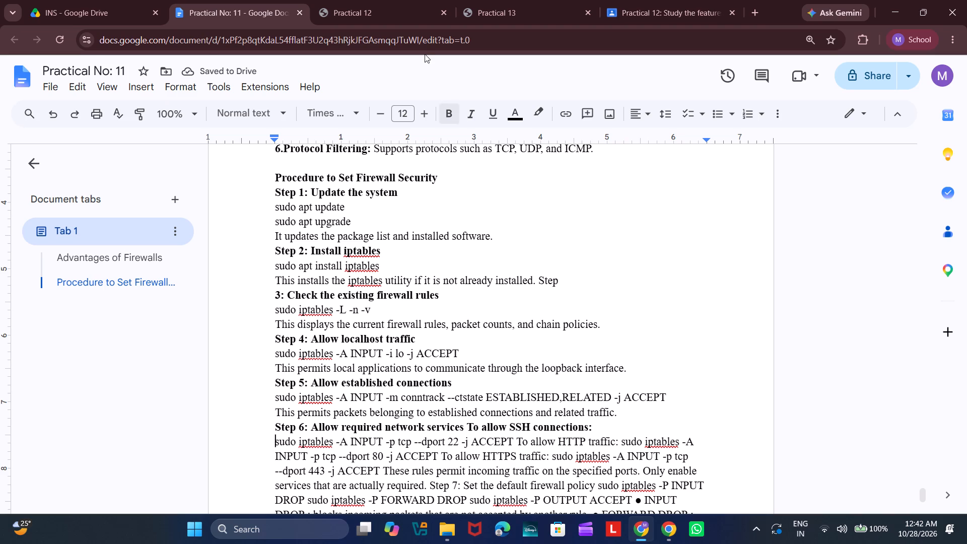
click(348, 0)
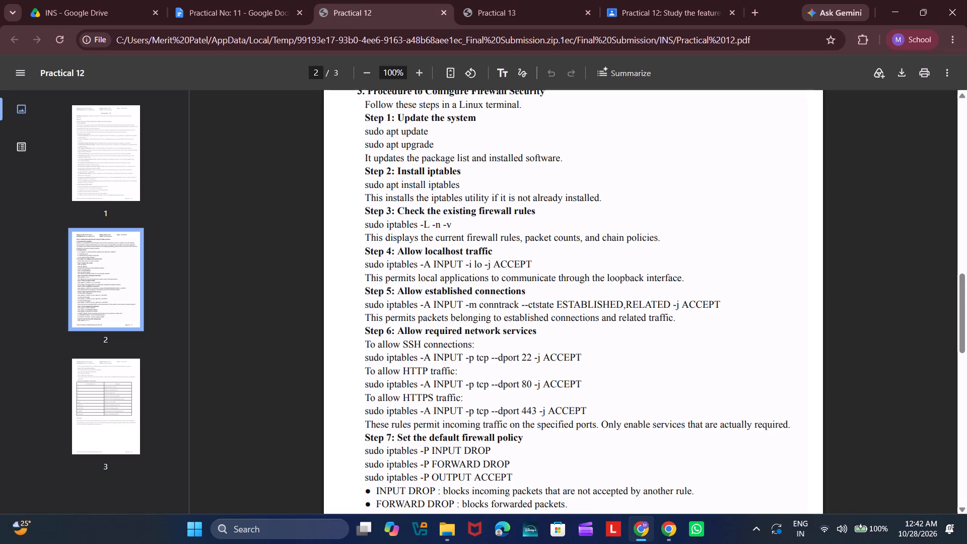
click(271, 1)
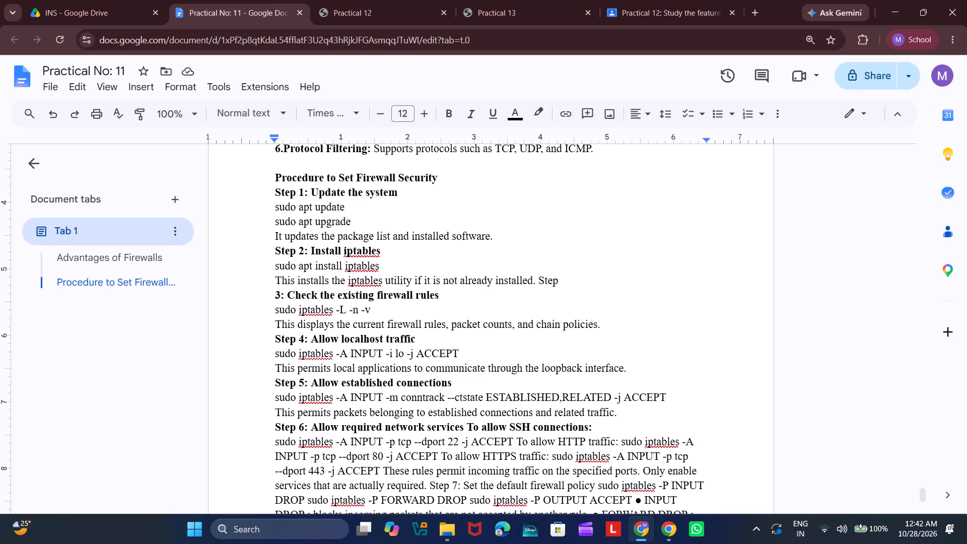
click(372, 14)
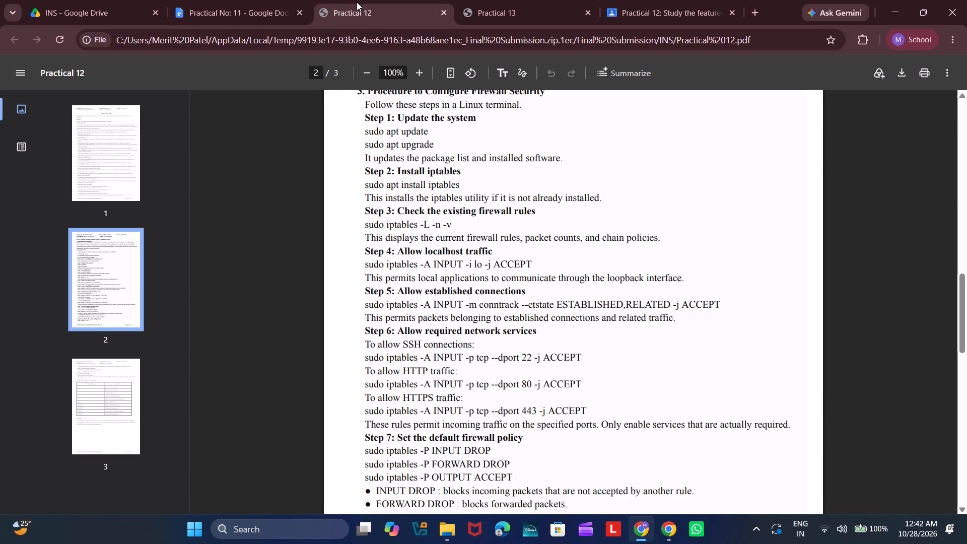
click(308, 0)
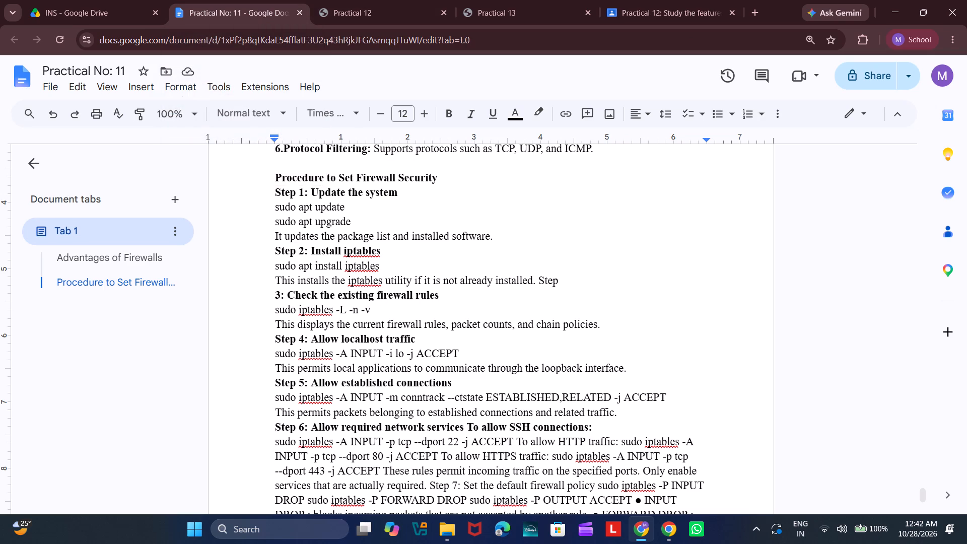
scroll(551, 471, down, 1)
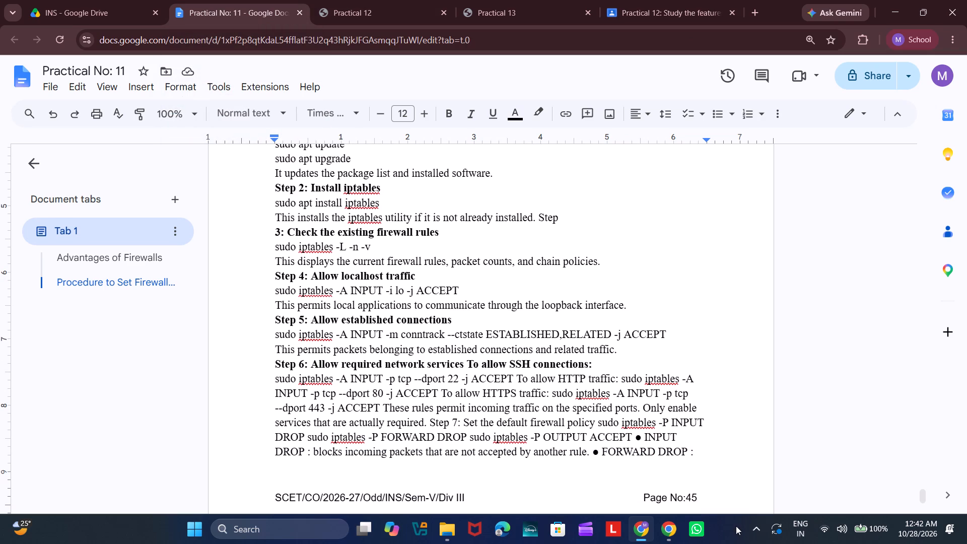
click(520, 377)
click(601, 416)
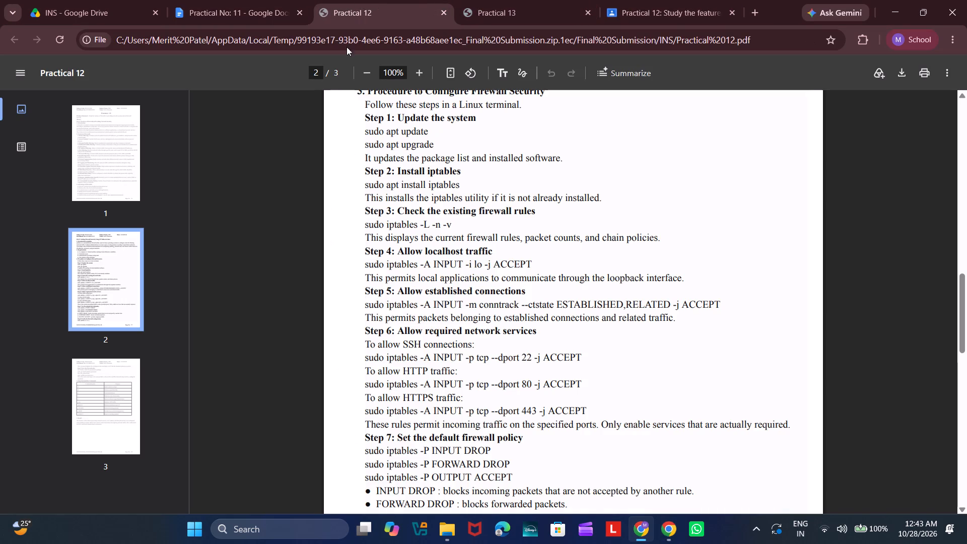
click(253, 0)
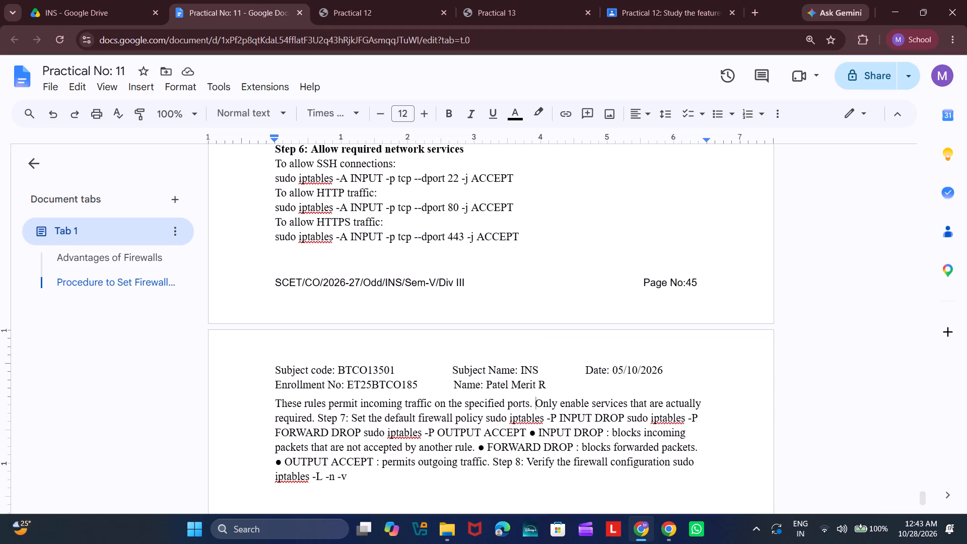
click(322, 416)
key(Left)
key(Return)
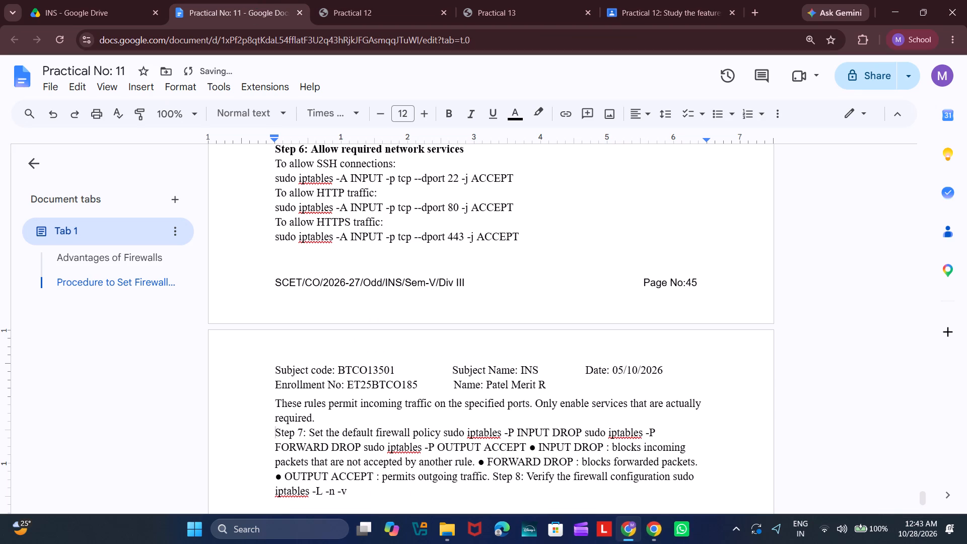
drag(274, 436, 452, 439)
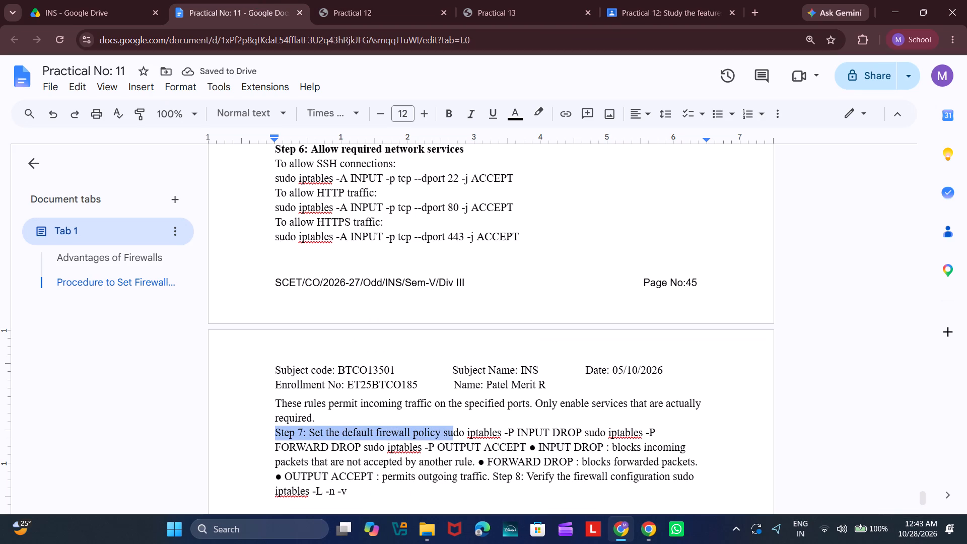
drag(452, 439, 439, 440)
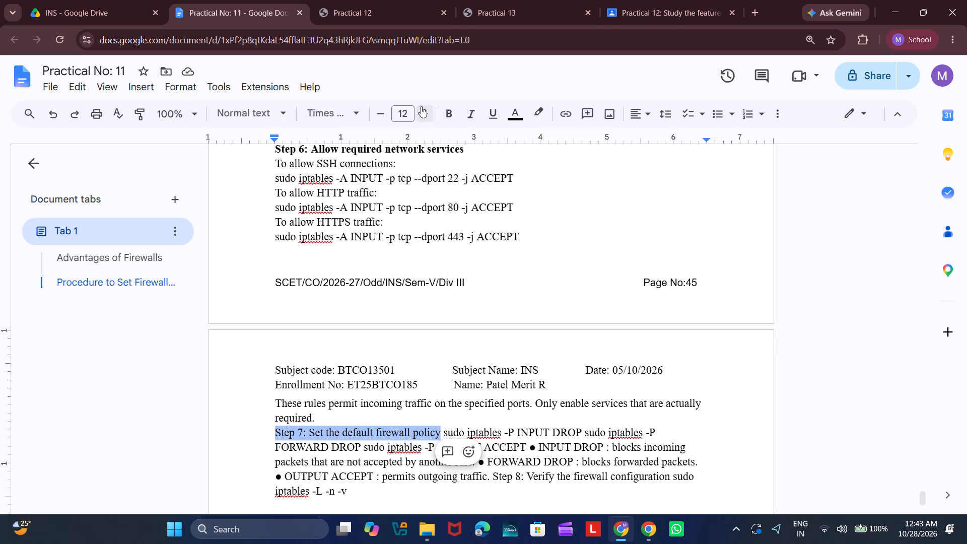
click(448, 114)
Put the INPUT DROP, FORWARD DROP and OUTPUT ACCEPT policy commands on separate lines below the Step 7 heading, matching the Practical 12 PDF.
click(362, 0)
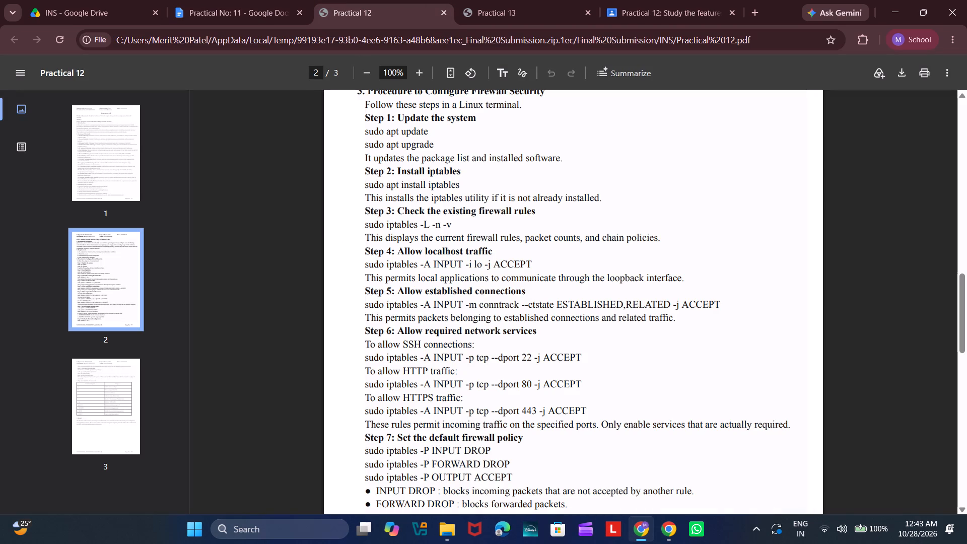
scroll(516, 259, down, 1)
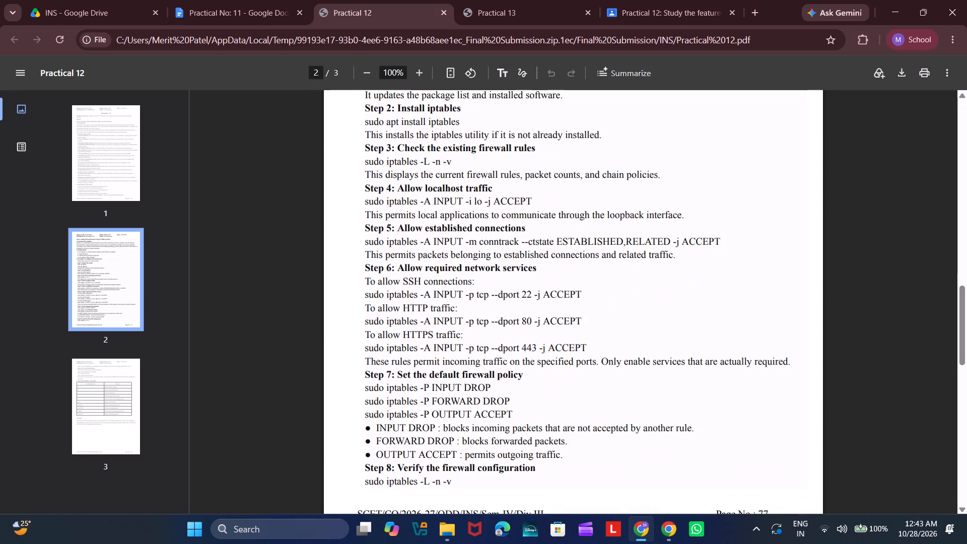
click(250, 0)
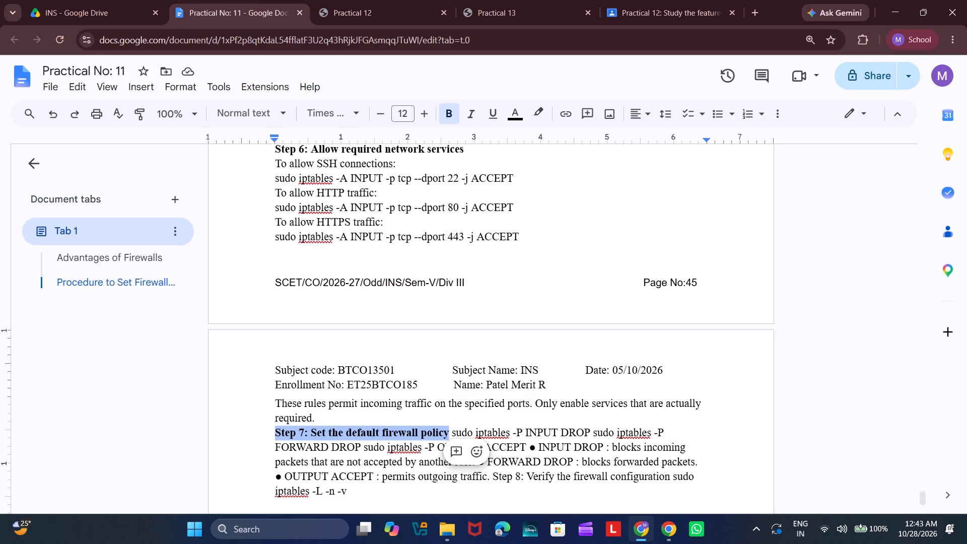
click(453, 432)
key(Return)
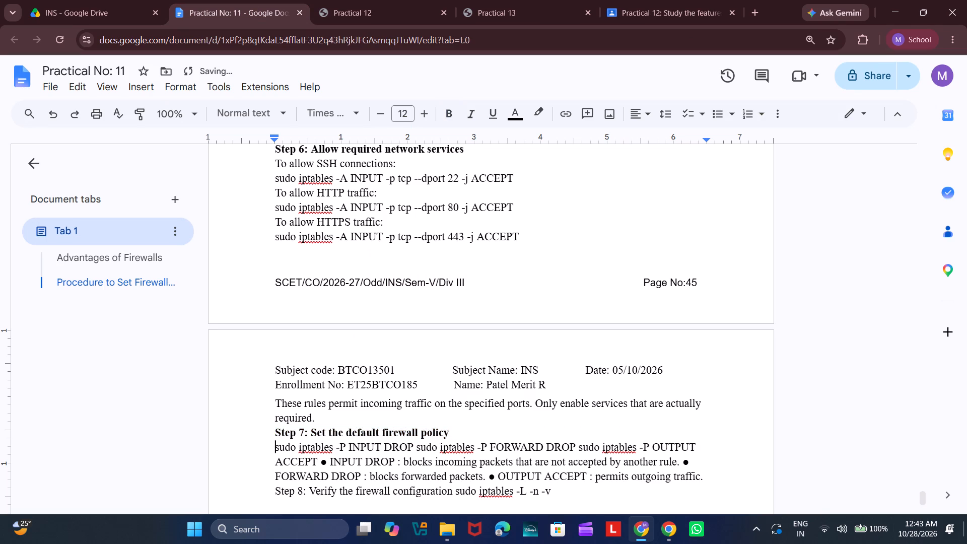
drag(416, 443, 417, 448)
key(Return)
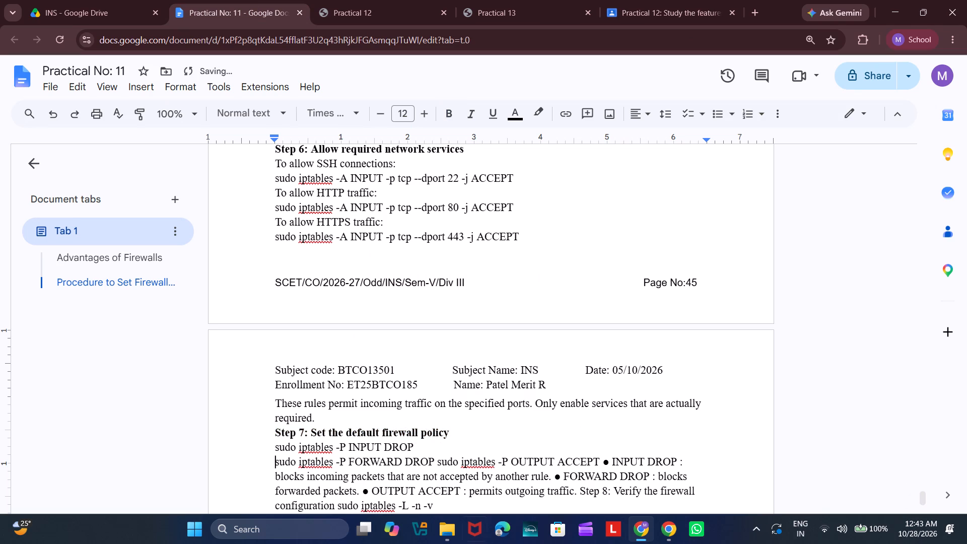
drag(440, 461, 449, 471)
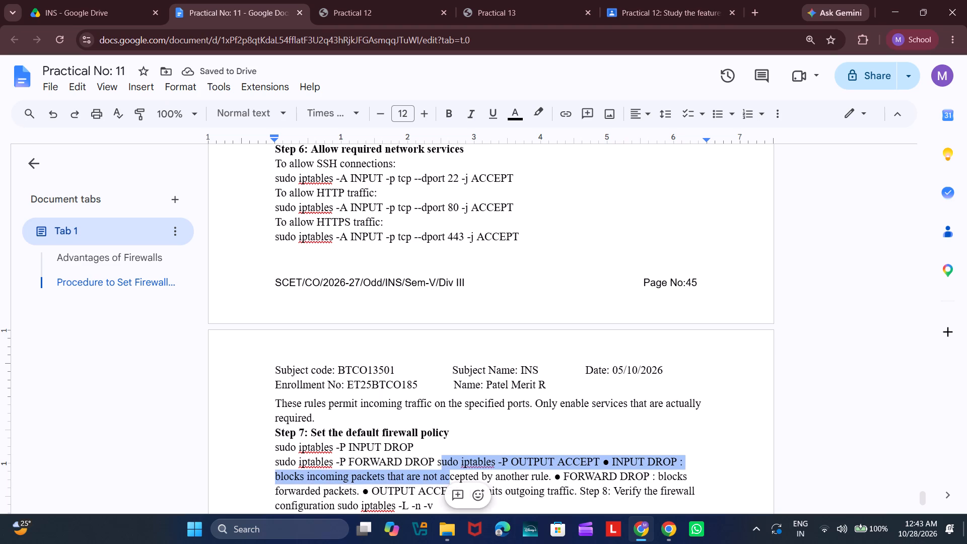
key(Left)
key(Left)
key(Return)
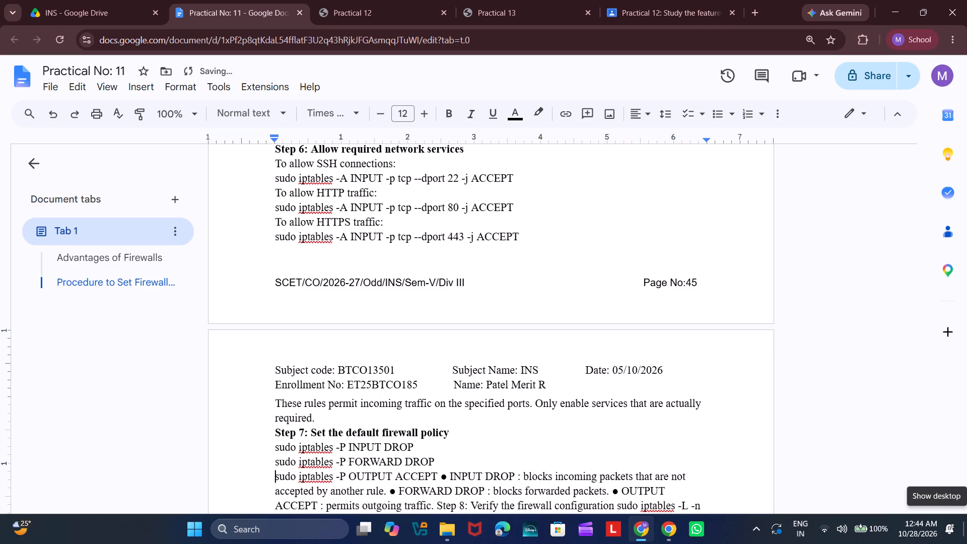
click(438, 478)
key(Right)
key(Return)
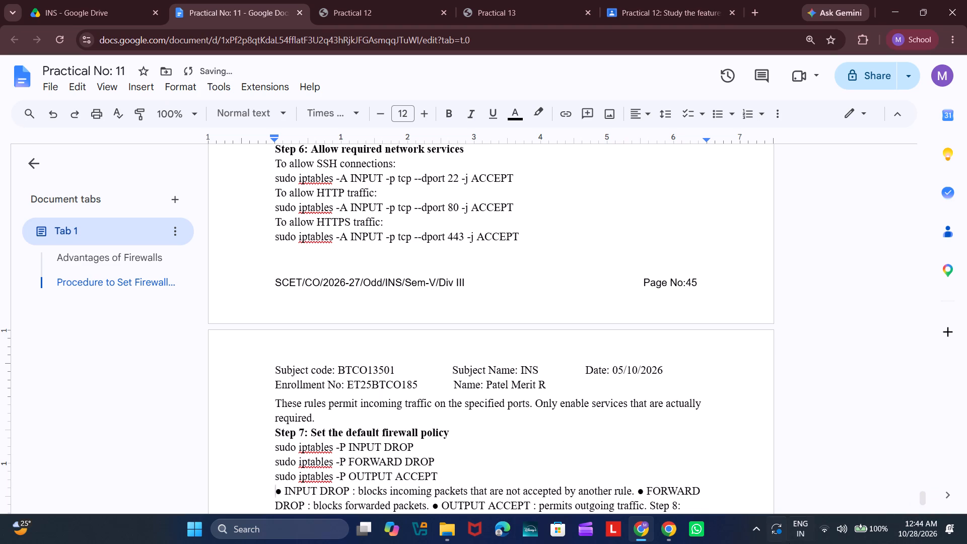
Start the FORWARD DROP and OUTPUT ACCEPT bullet explanations in Step 7 on their own lines.
scroll(680, 499, down, 1)
click(634, 426)
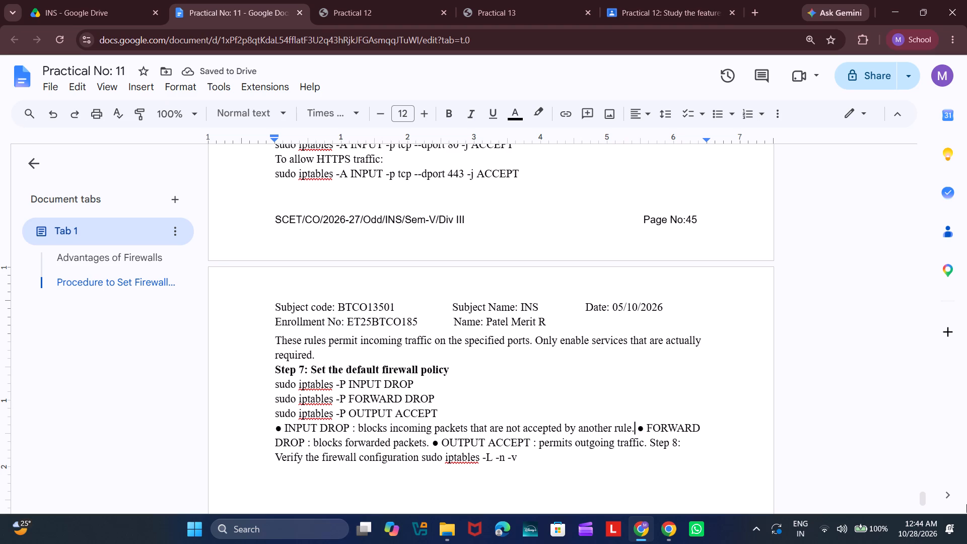
key(Right)
key(Return)
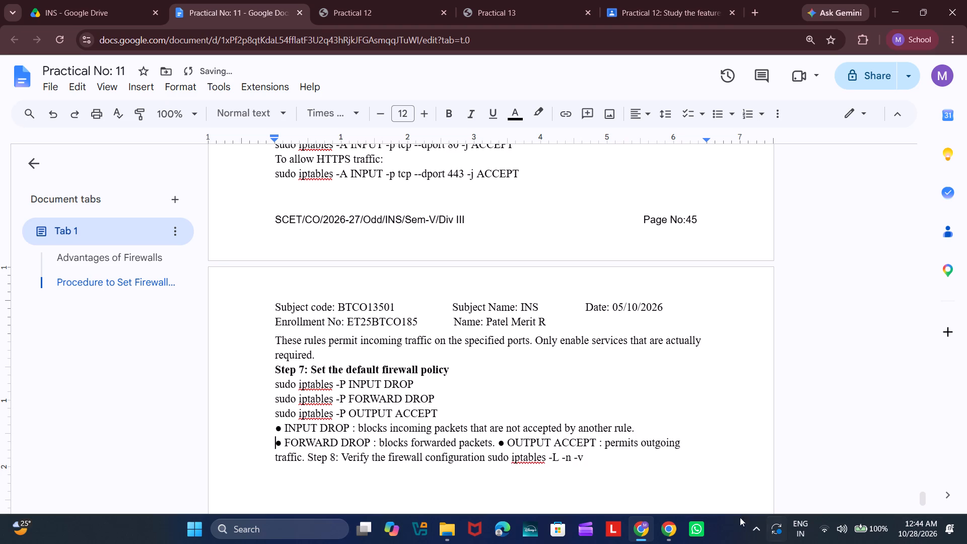
drag(500, 445, 506, 451)
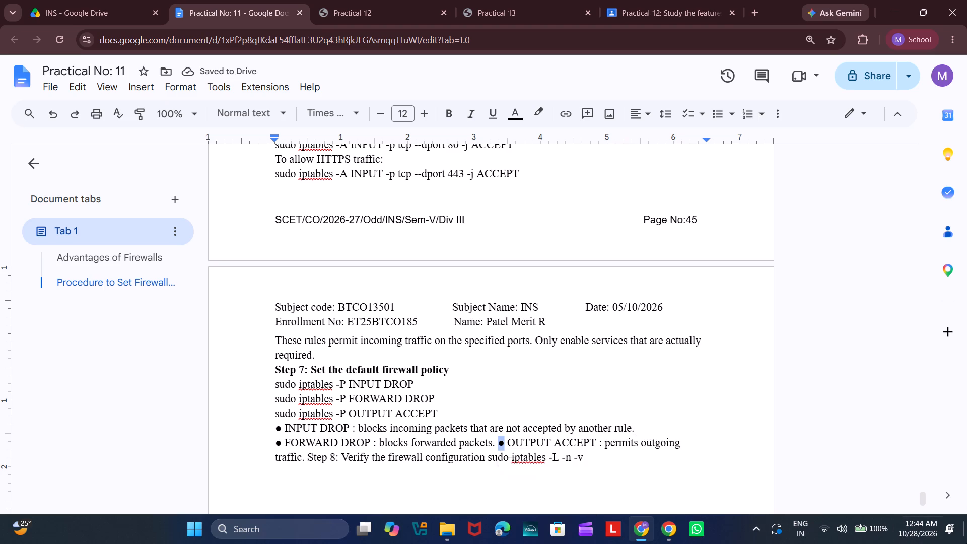
key(Left)
key(Return)
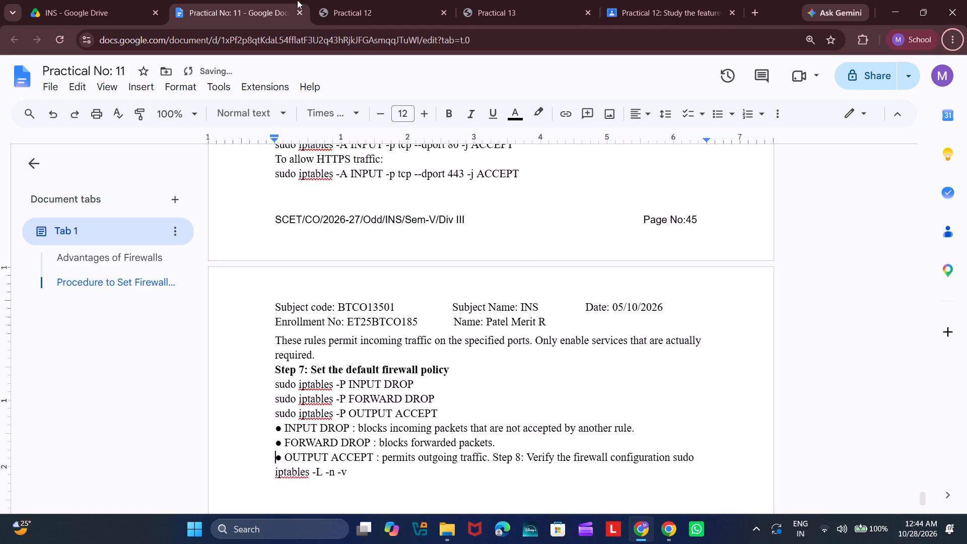
Put "Step 8: Verify the firewall configuration" on its own line in bold, with "sudo iptables -L -n -v" on the line below.
click(349, 0)
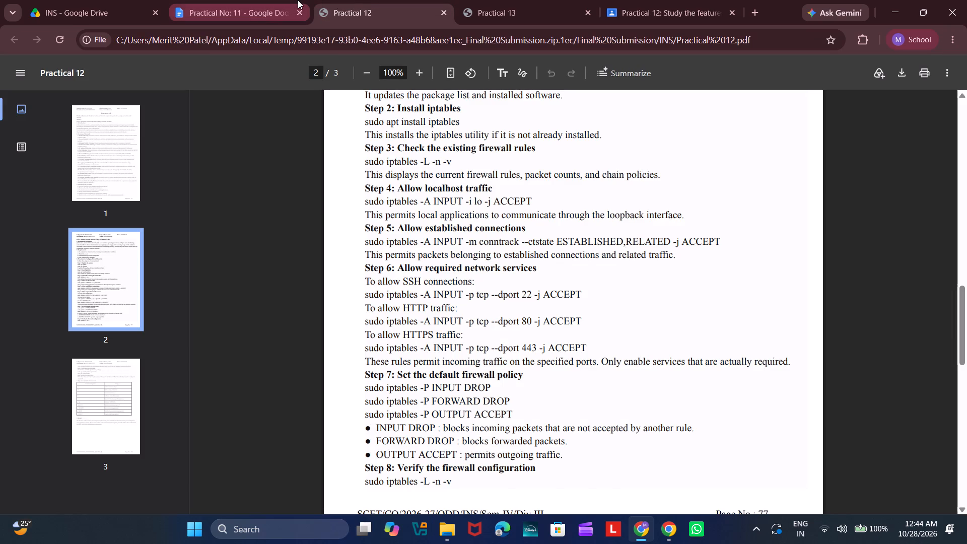
click(298, 0)
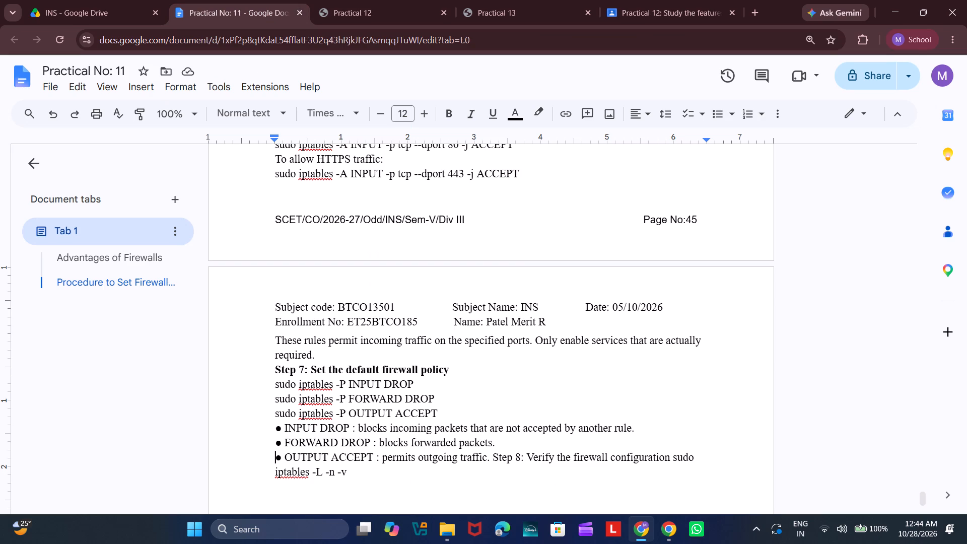
click(495, 458)
key(Return)
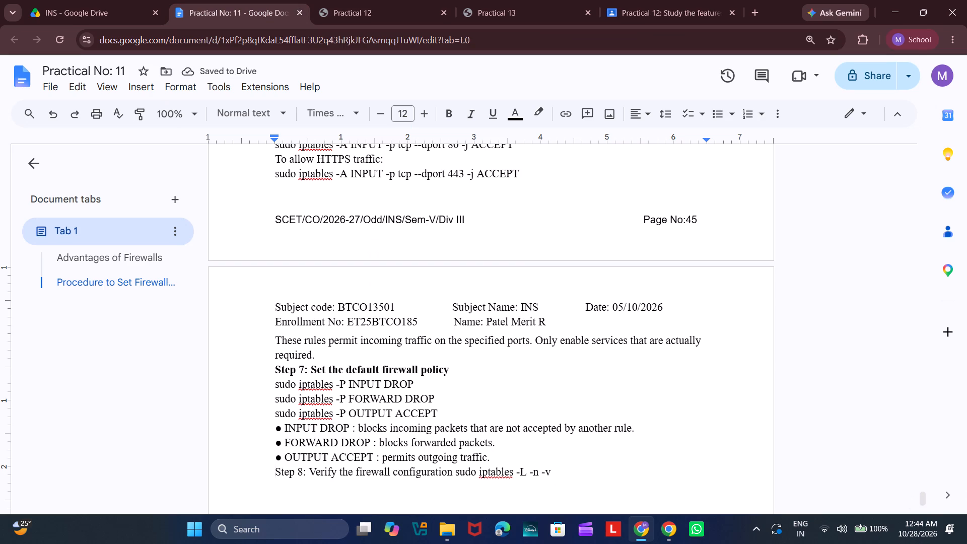
click(302, 0)
click(330, 0)
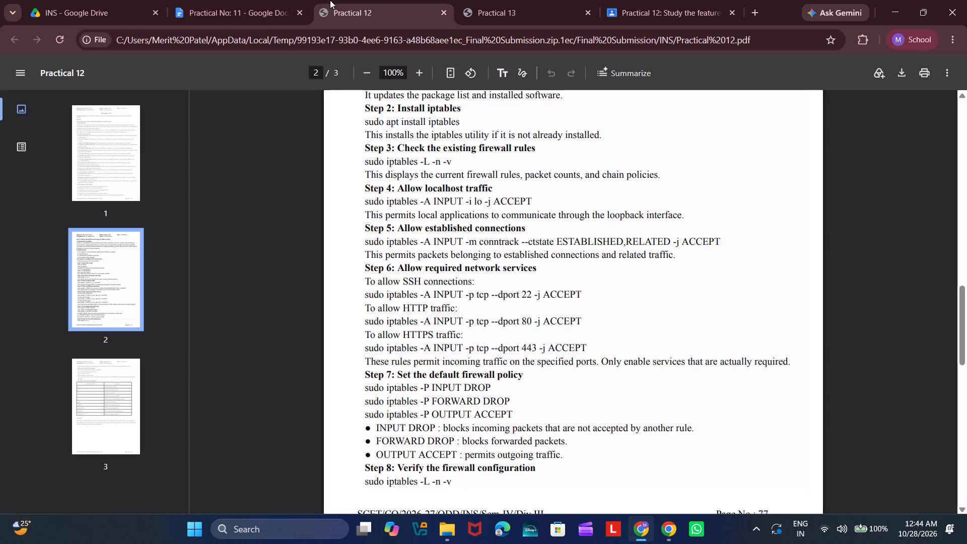
click(255, 0)
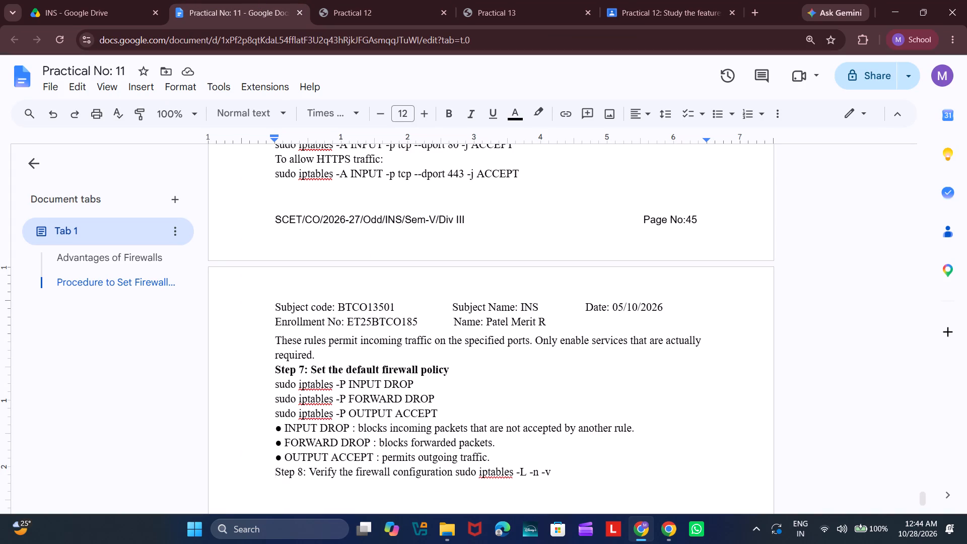
drag(273, 473, 453, 488)
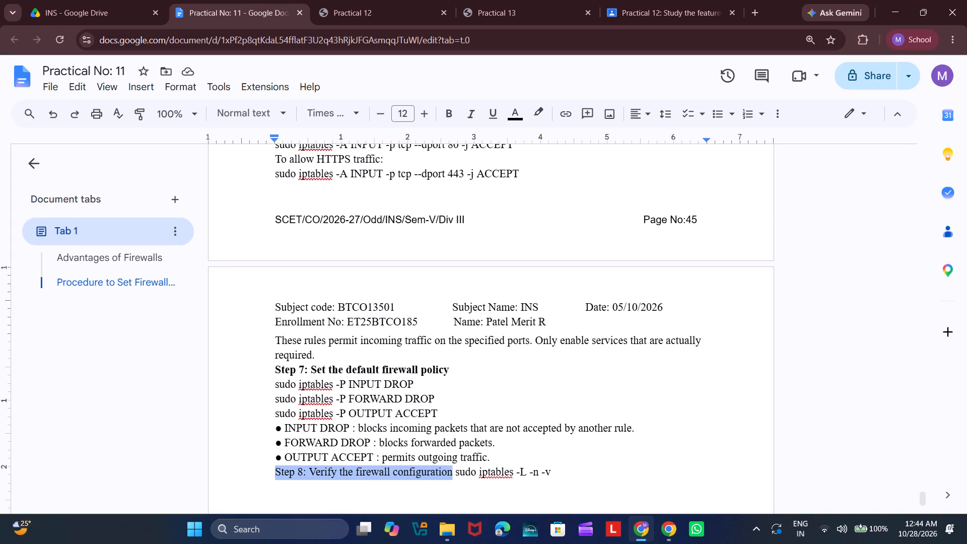
click(449, 112)
key(Right)
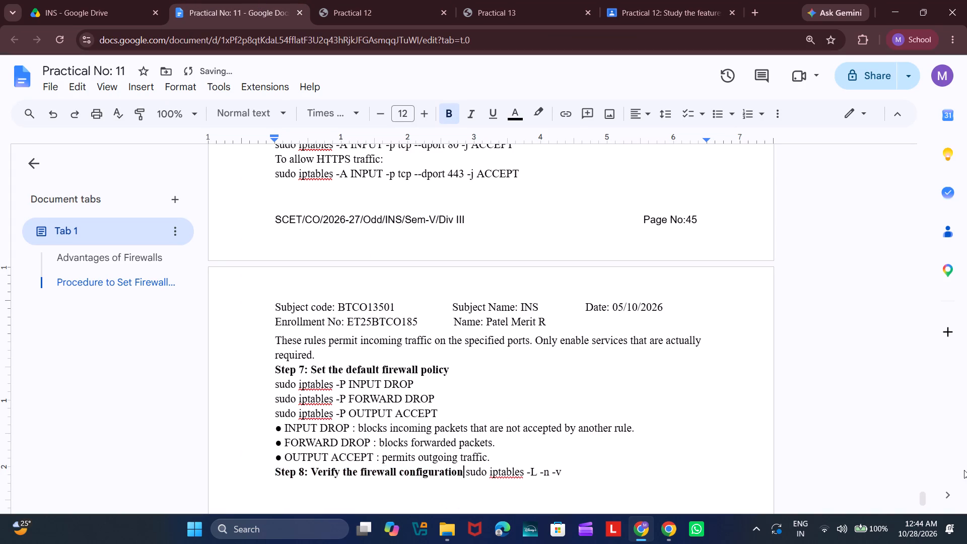
key(Right)
key(Return)
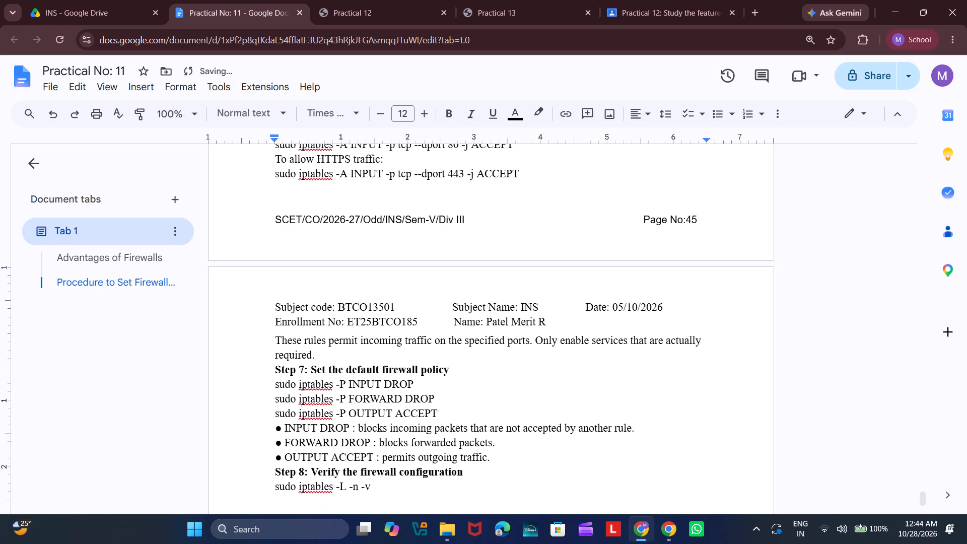
scroll(695, 430, down, 2)
scroll(389, 394, up, 10)
scroll(389, 392, down, 8)
key(alt+Tab)
key(alt+Tab)
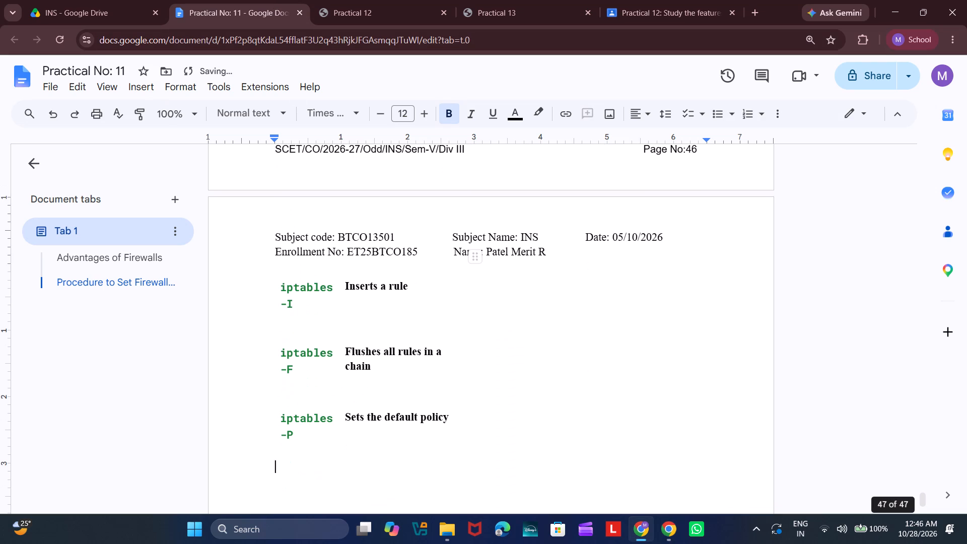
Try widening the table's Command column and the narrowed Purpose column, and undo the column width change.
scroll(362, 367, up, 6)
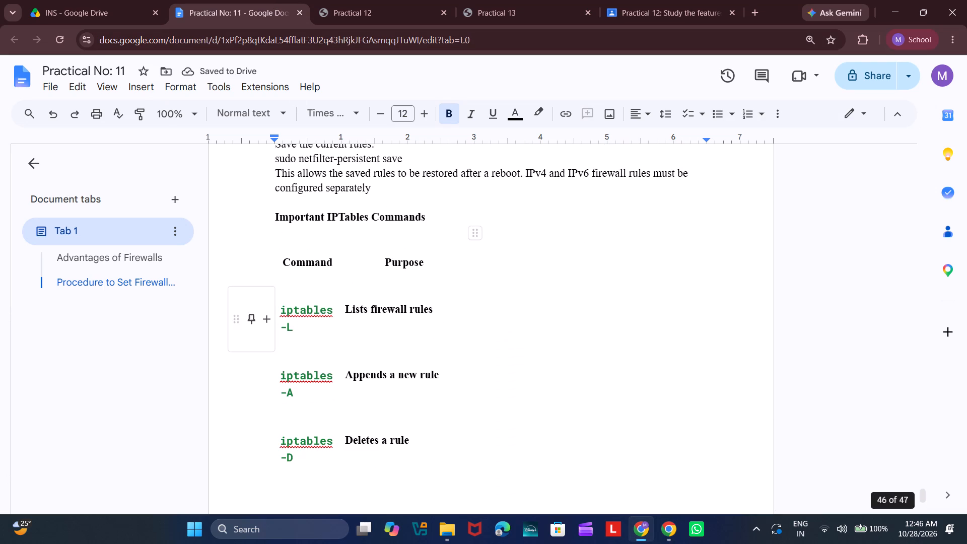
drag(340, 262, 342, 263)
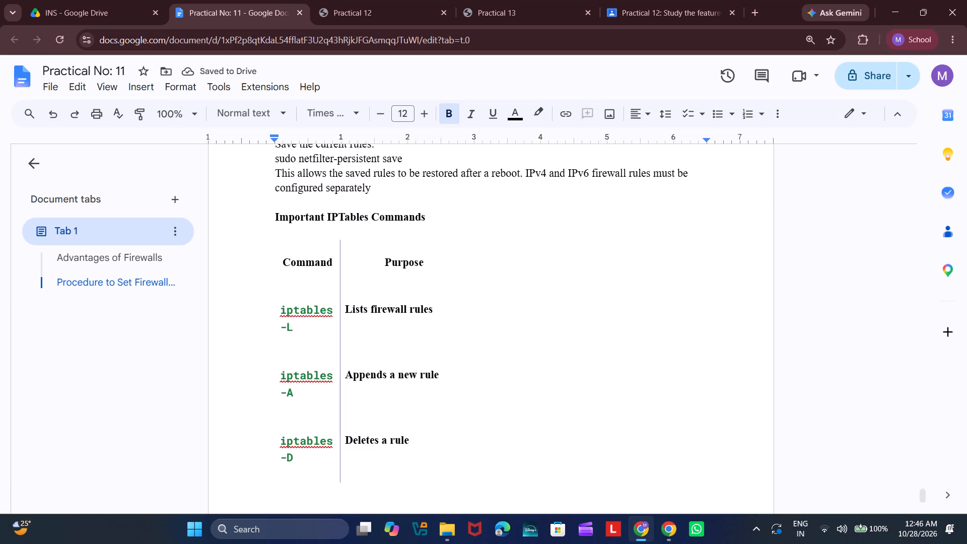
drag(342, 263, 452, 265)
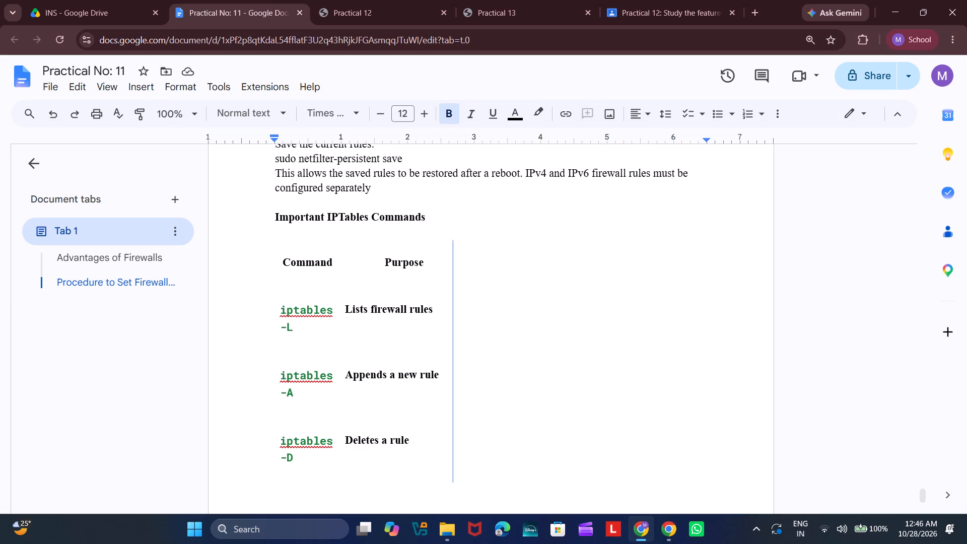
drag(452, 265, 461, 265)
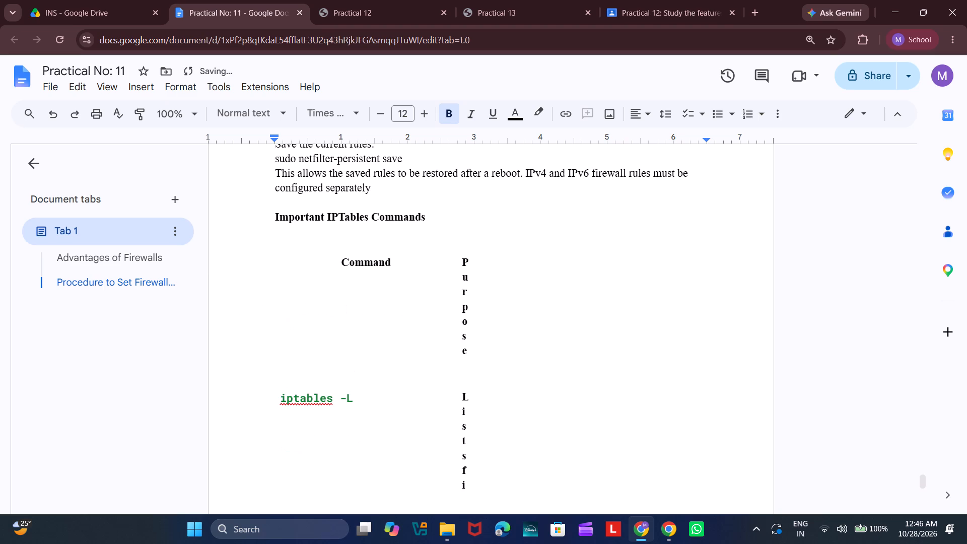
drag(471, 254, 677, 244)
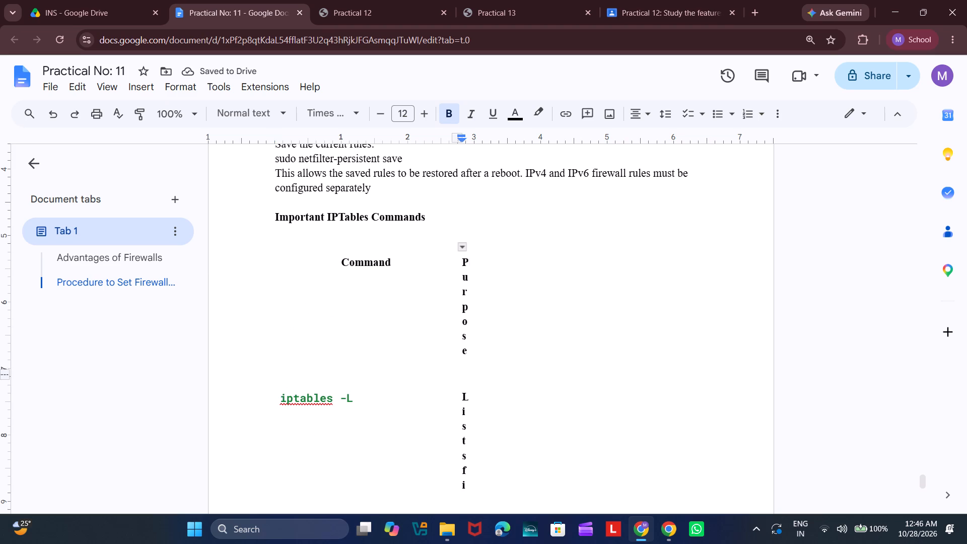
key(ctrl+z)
Widen the table's Purpose column so that it extends to about the page's right text margin.
scroll(443, 244, up, 7)
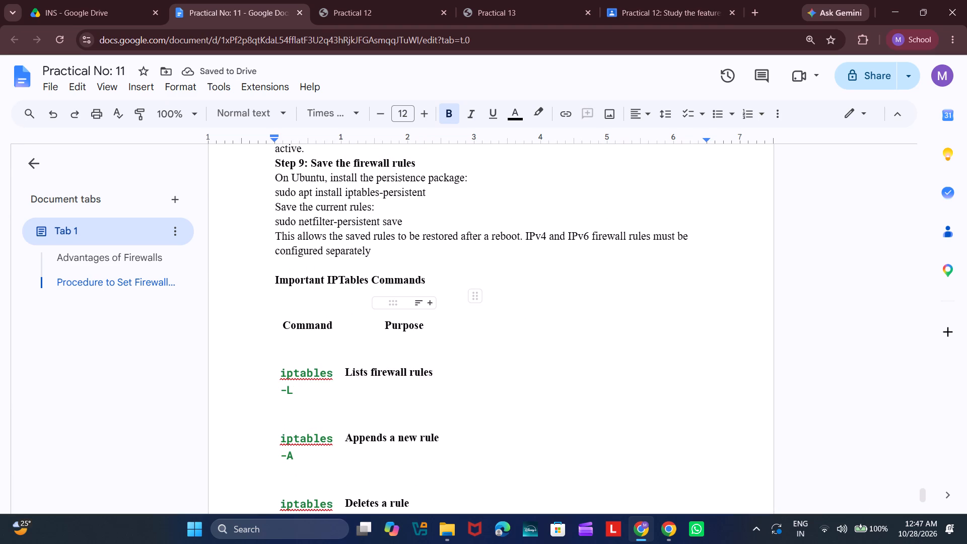
drag(467, 326, 499, 329)
drag(499, 329, 719, 326)
click(420, 372)
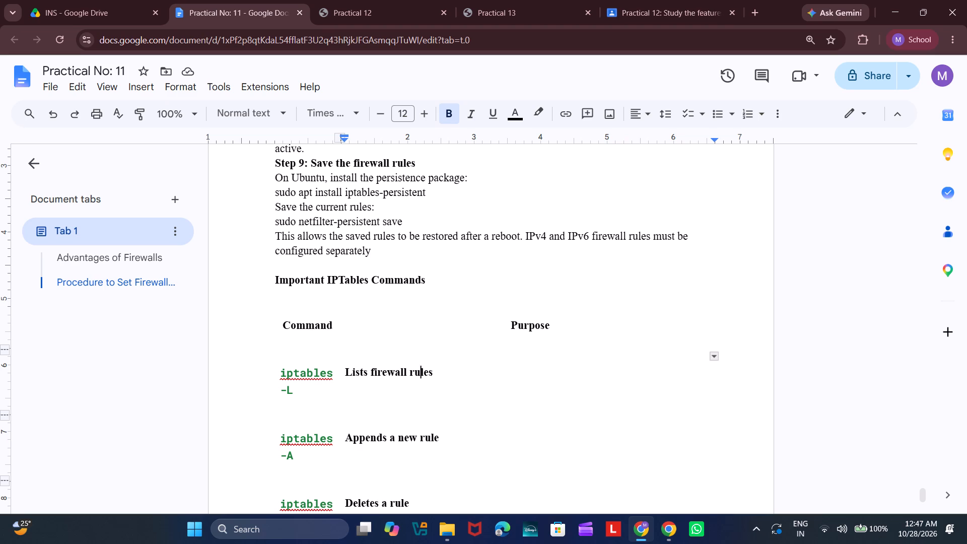
Widen the table's Command column until each iptables command fits on a single line.
drag(341, 328, 342, 328)
drag(342, 328, 380, 328)
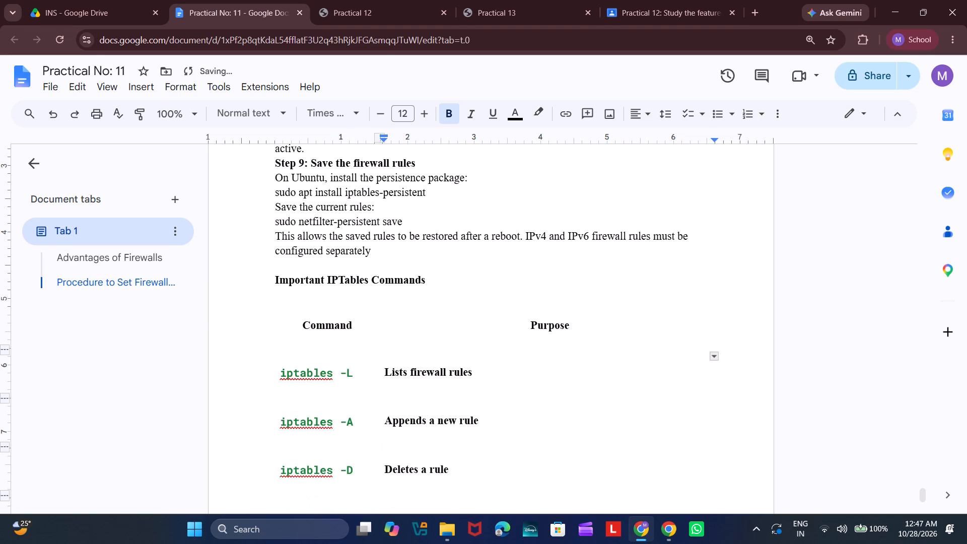
scroll(440, 353, down, 5)
scroll(380, 316, down, 2)
scroll(380, 316, up, 6)
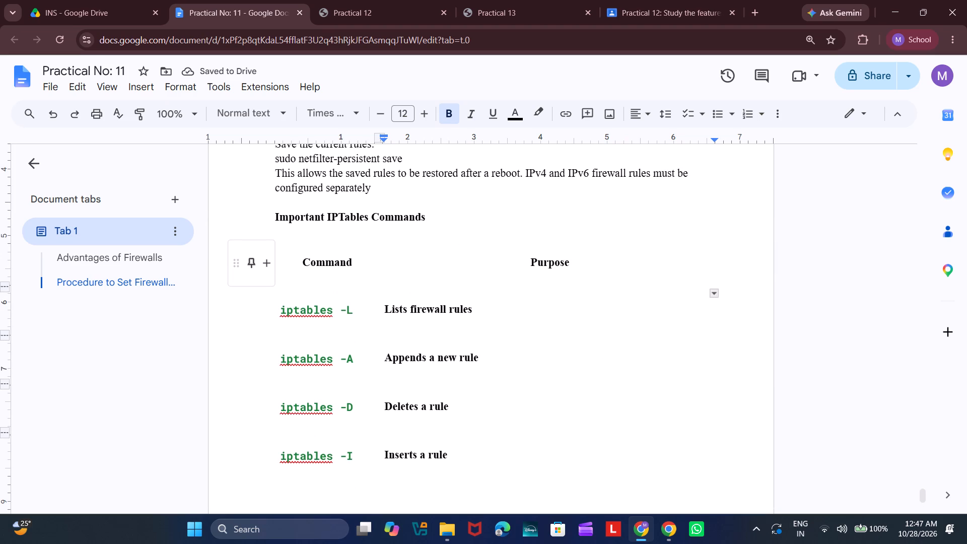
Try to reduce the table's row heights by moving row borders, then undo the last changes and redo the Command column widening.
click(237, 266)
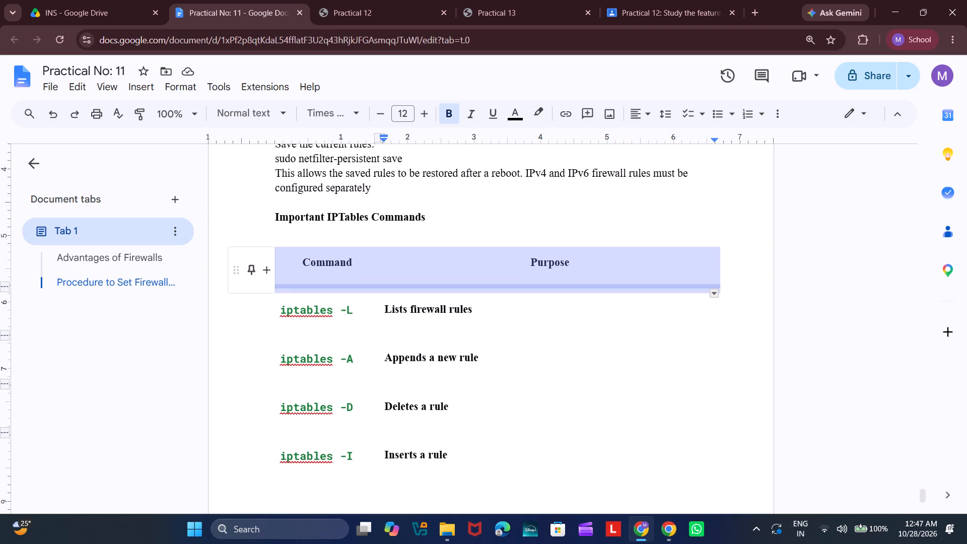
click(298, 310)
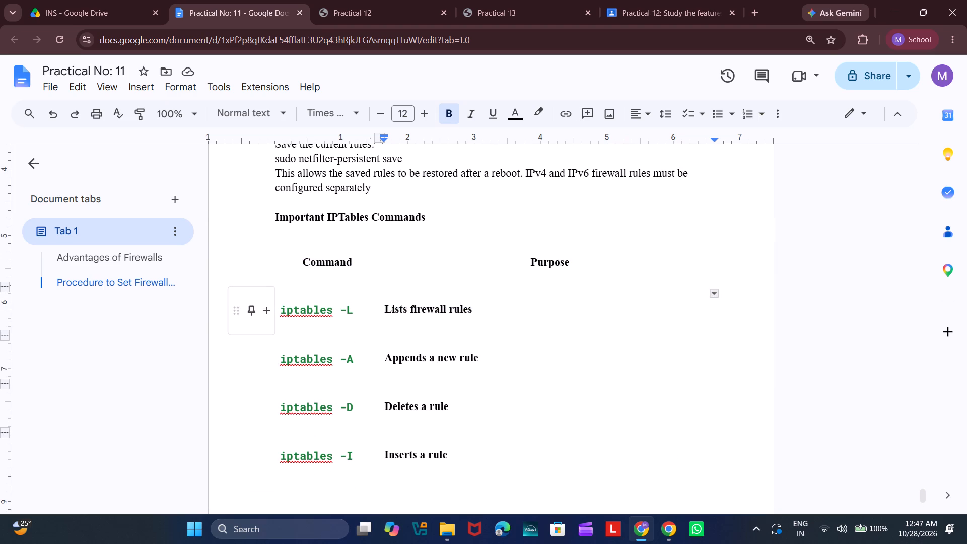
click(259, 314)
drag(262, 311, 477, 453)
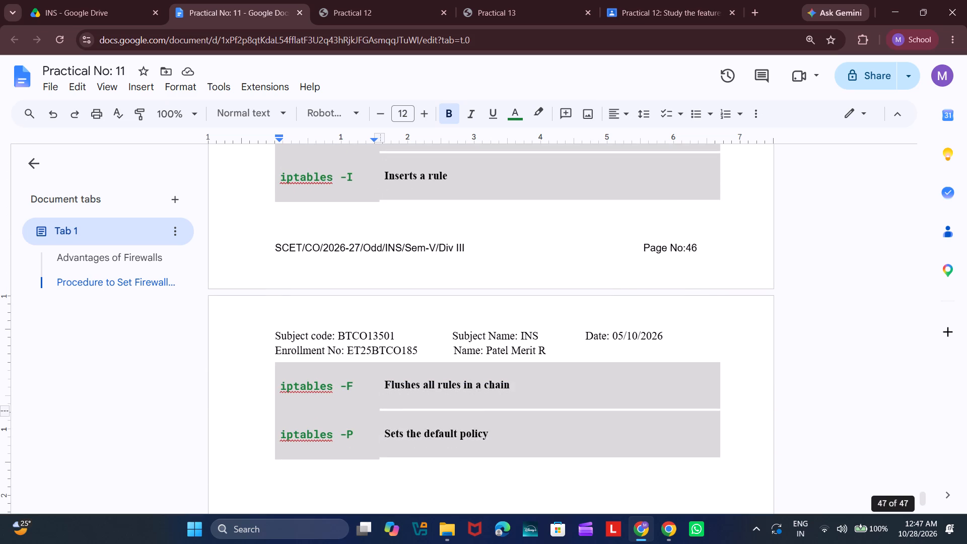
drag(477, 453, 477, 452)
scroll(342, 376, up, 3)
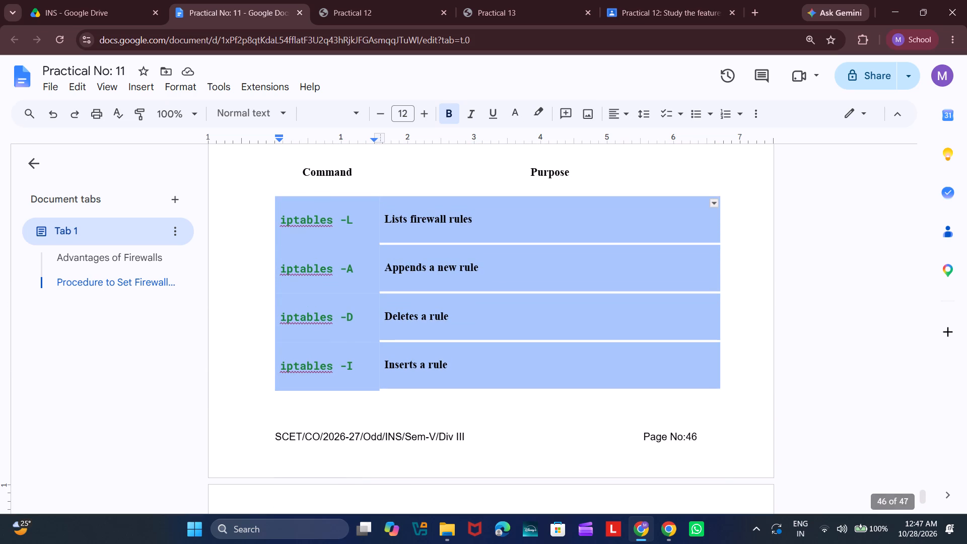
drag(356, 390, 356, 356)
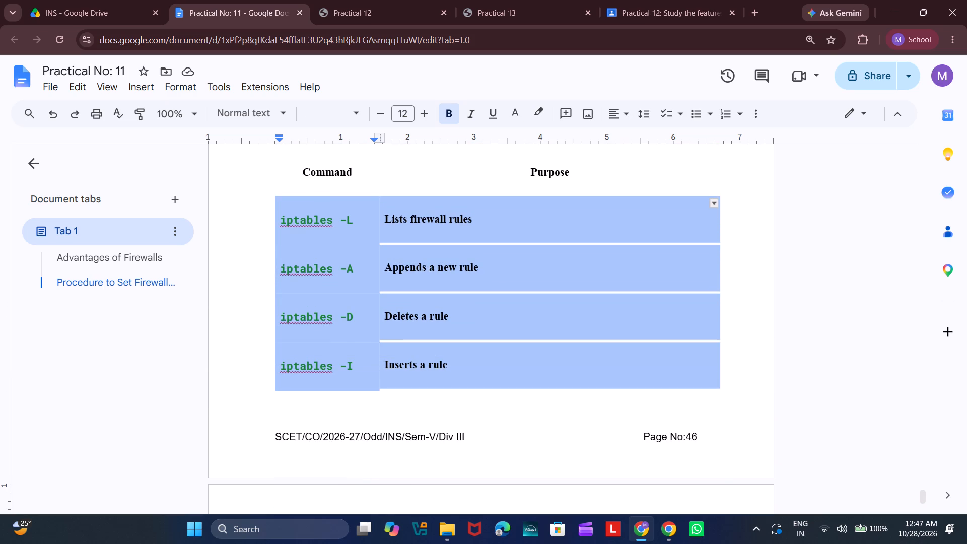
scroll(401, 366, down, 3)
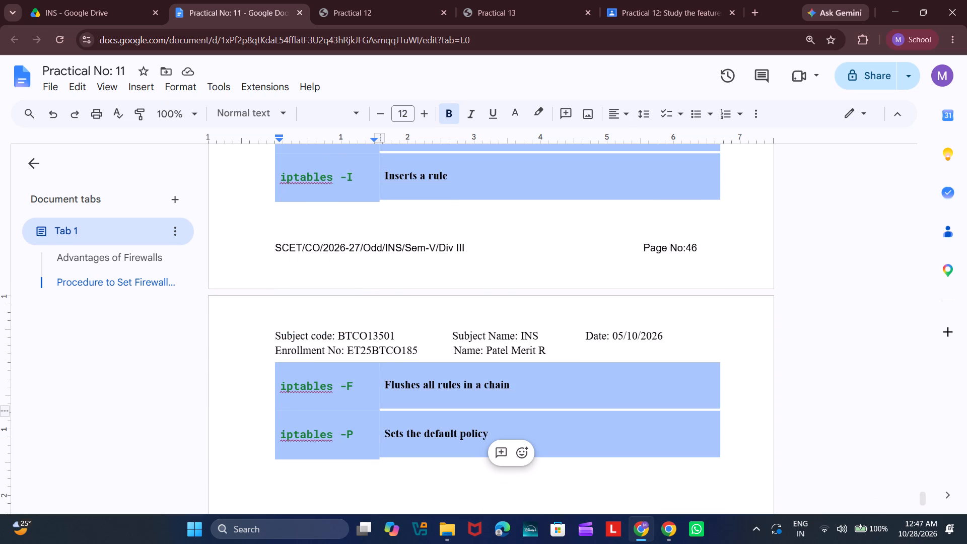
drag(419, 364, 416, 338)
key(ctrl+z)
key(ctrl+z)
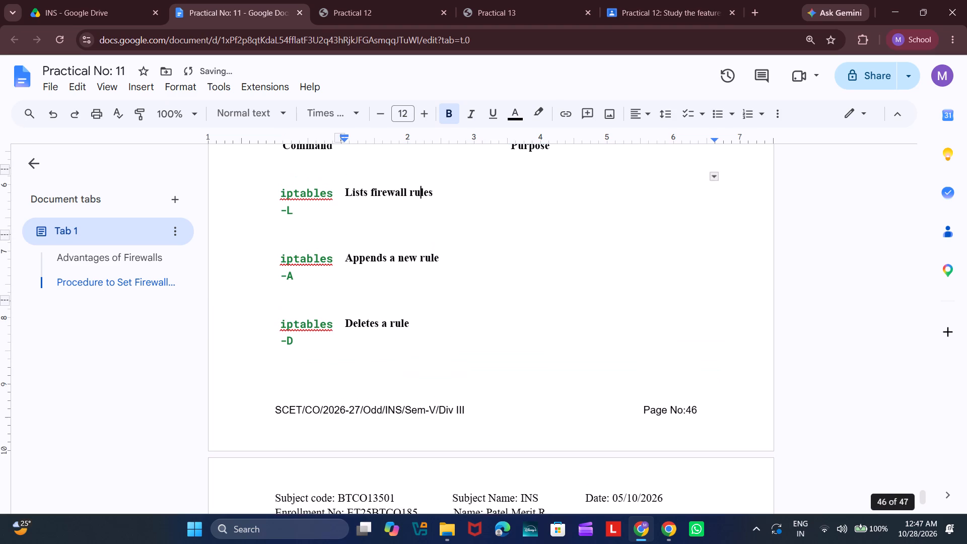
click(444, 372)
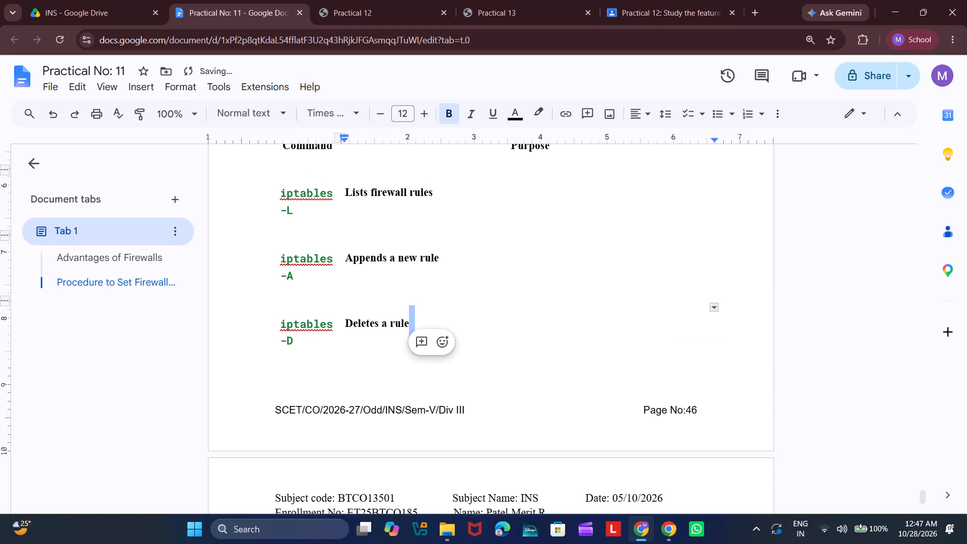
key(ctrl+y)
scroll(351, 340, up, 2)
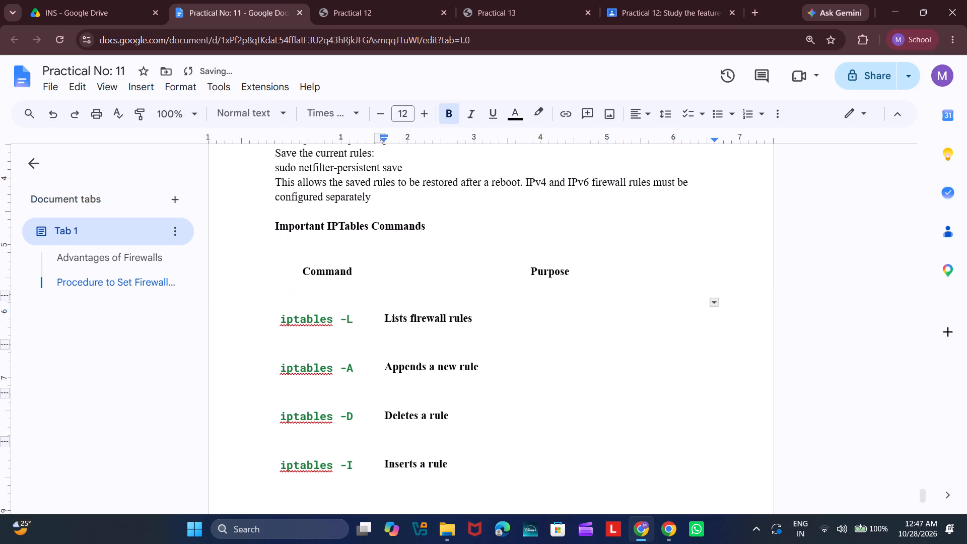
Widen the table's Command column further, to about 1.8 inches.
drag(381, 273, 411, 276)
drag(411, 276, 399, 273)
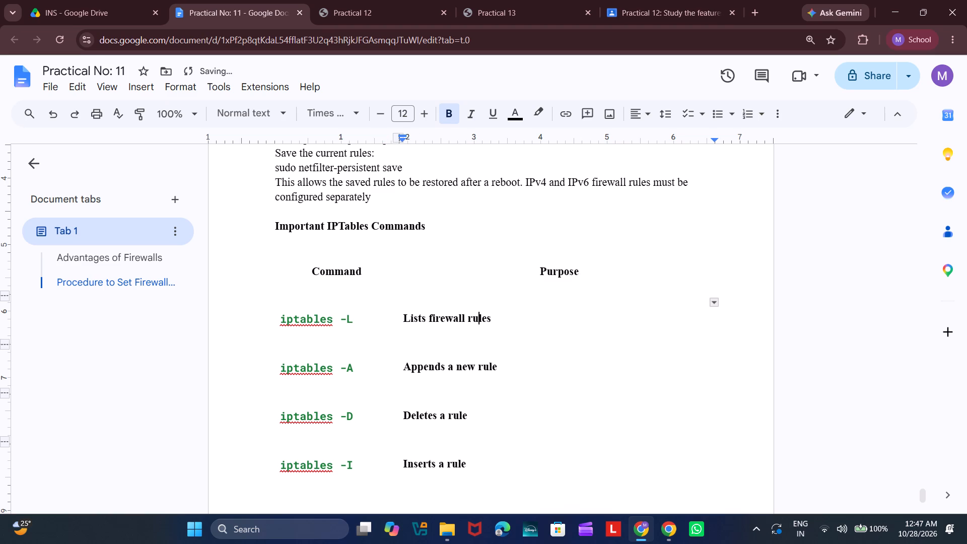
drag(399, 273, 394, 273)
Remove the paragraph spacing before and after the text in all rows of the Command and Purpose table.
click(290, 271)
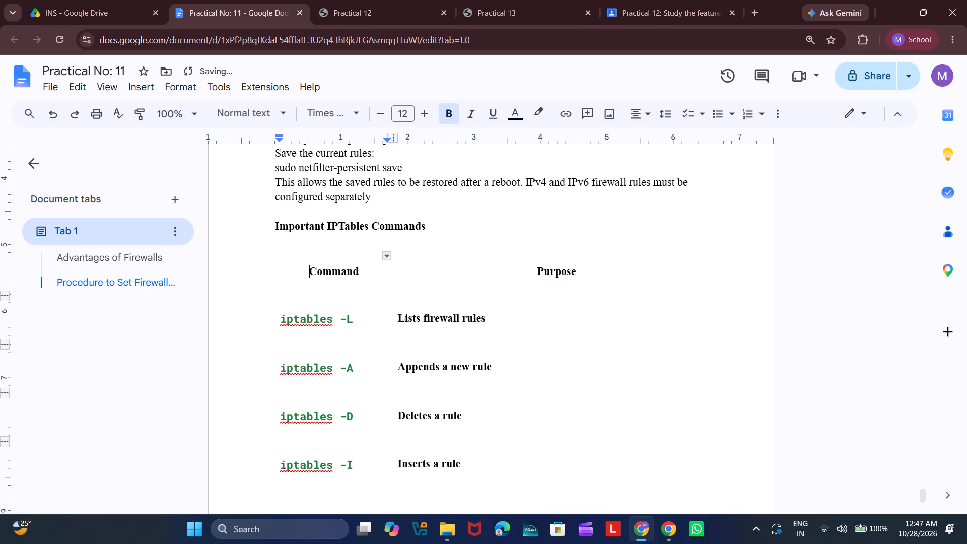
drag(289, 269, 590, 435)
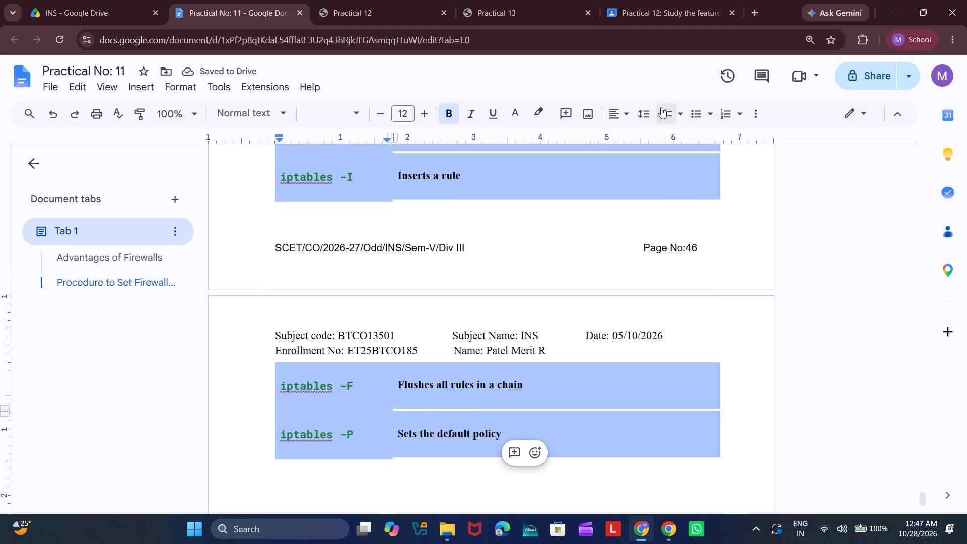
click(644, 107)
click(671, 253)
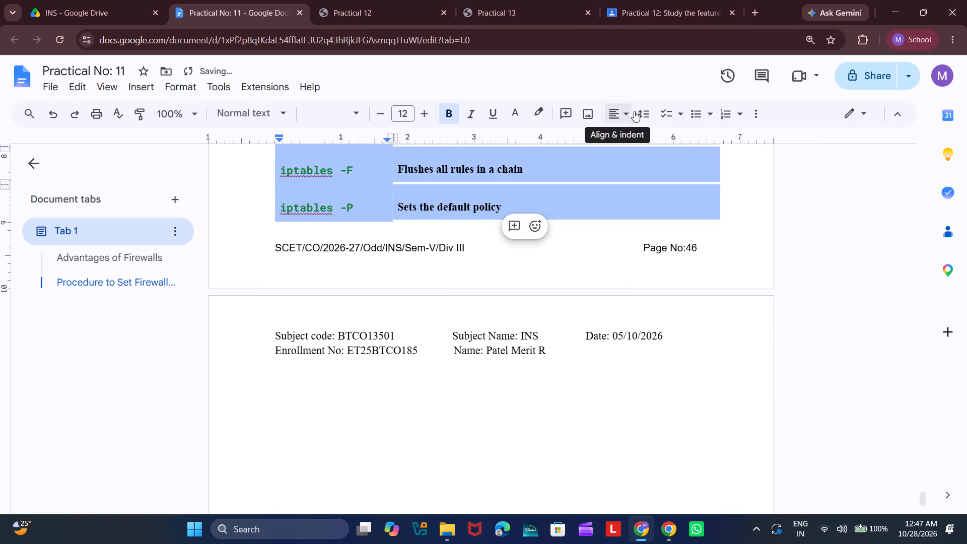
click(638, 111)
click(684, 232)
scroll(604, 250, up, 4)
click(594, 262)
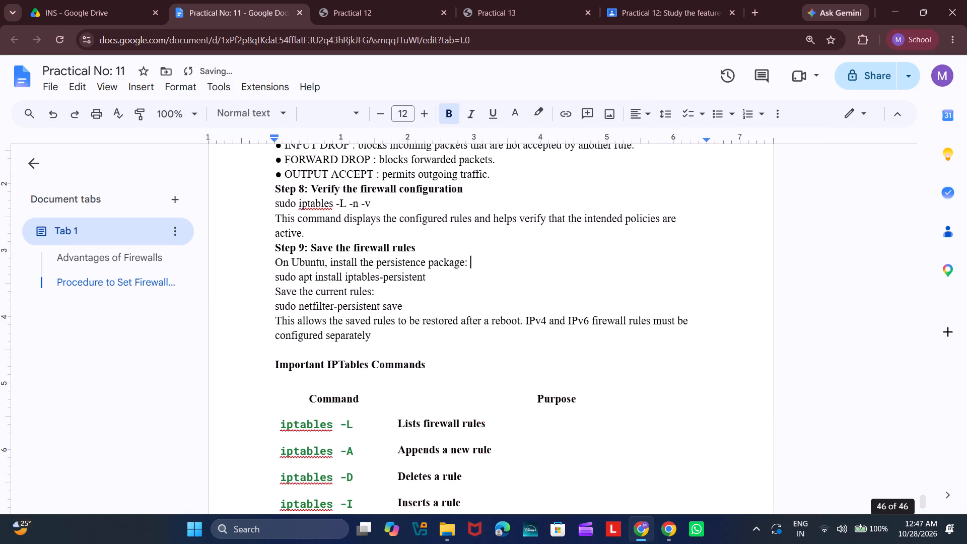
Narrow the table's Purpose column to about 2 inches, keeping "Flushes all rules in a chain" on one line.
scroll(518, 390, down, 1)
scroll(477, 376, down, 1)
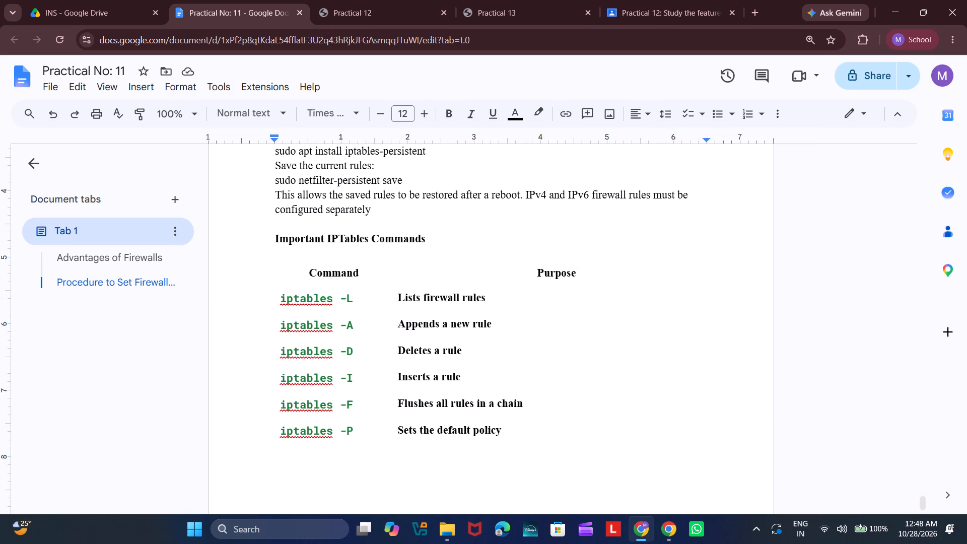
drag(721, 273, 591, 270)
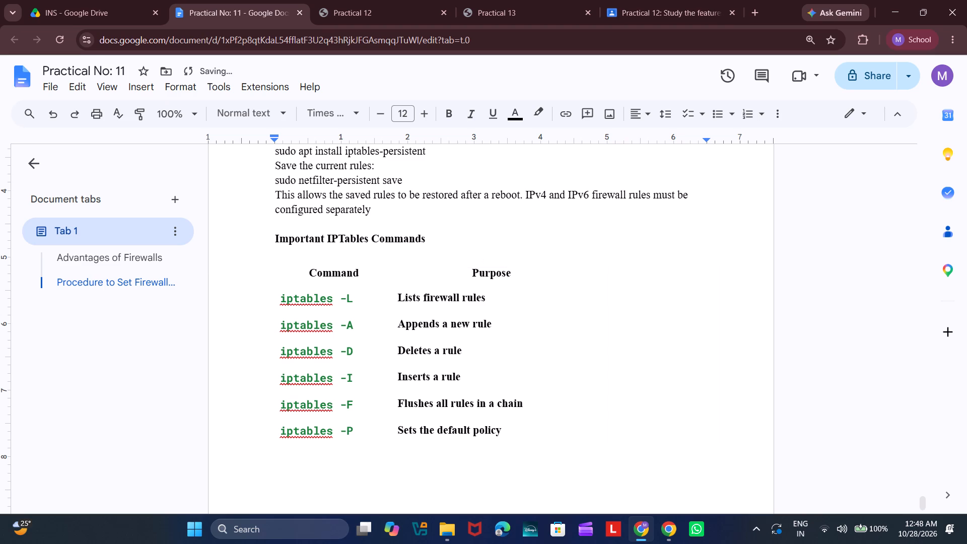
drag(589, 271, 544, 271)
drag(544, 271, 522, 271)
drag(522, 271, 517, 271)
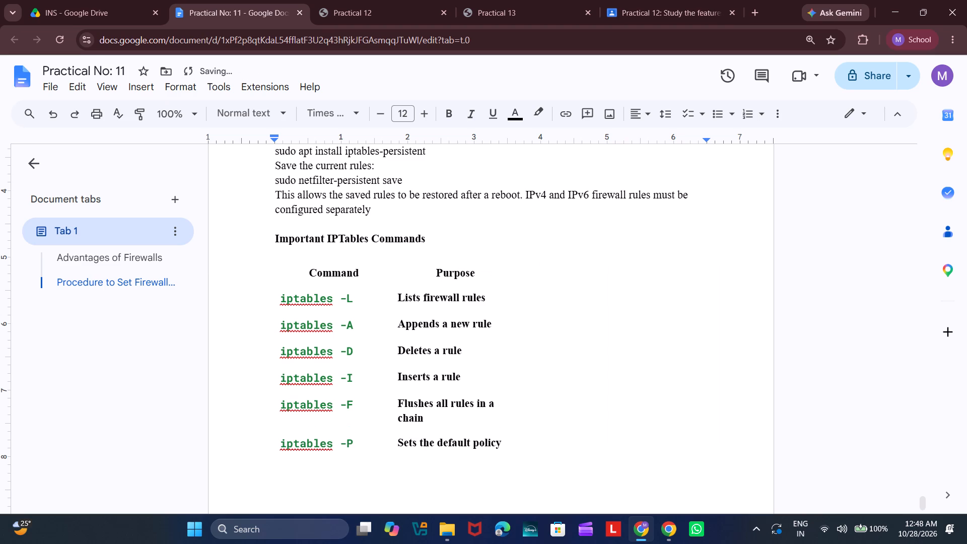
click(517, 271)
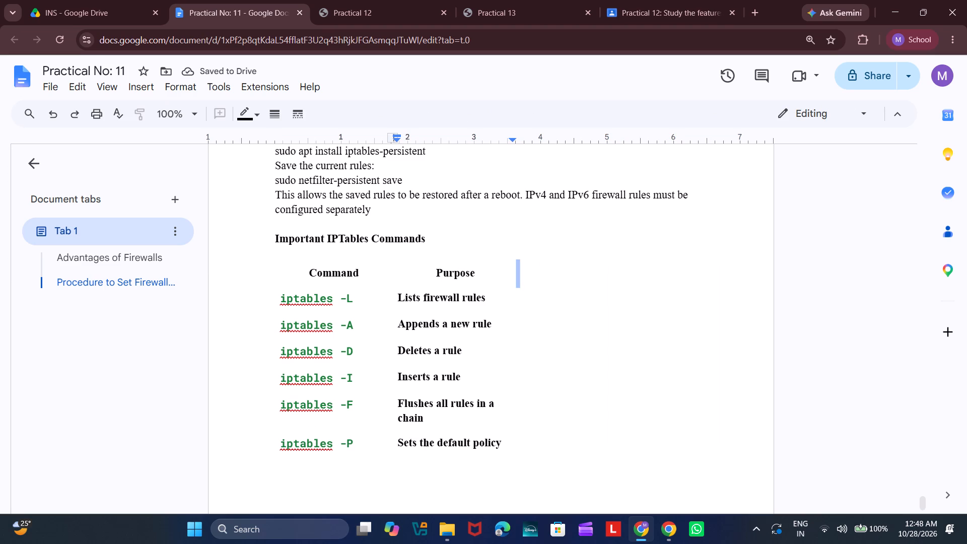
drag(518, 274, 528, 275)
click(587, 336)
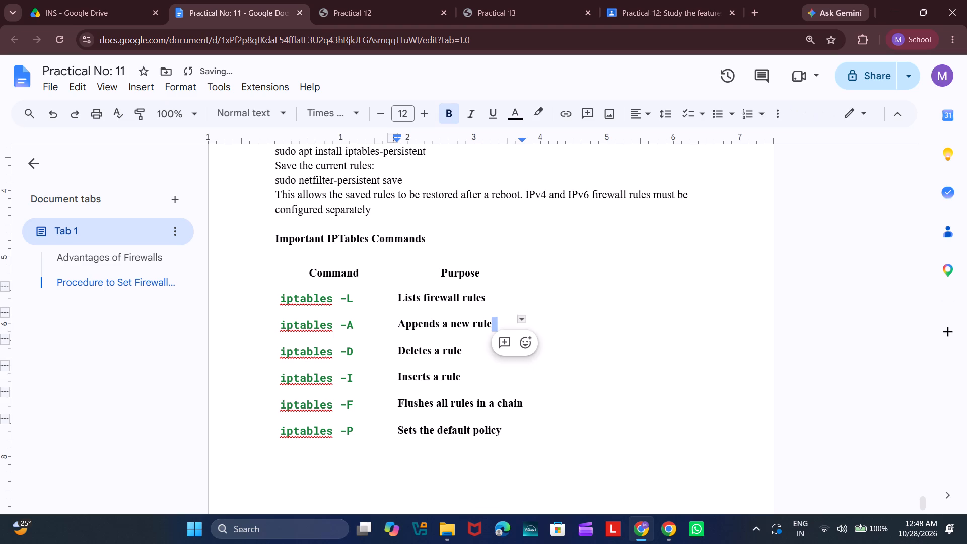
click(591, 338)
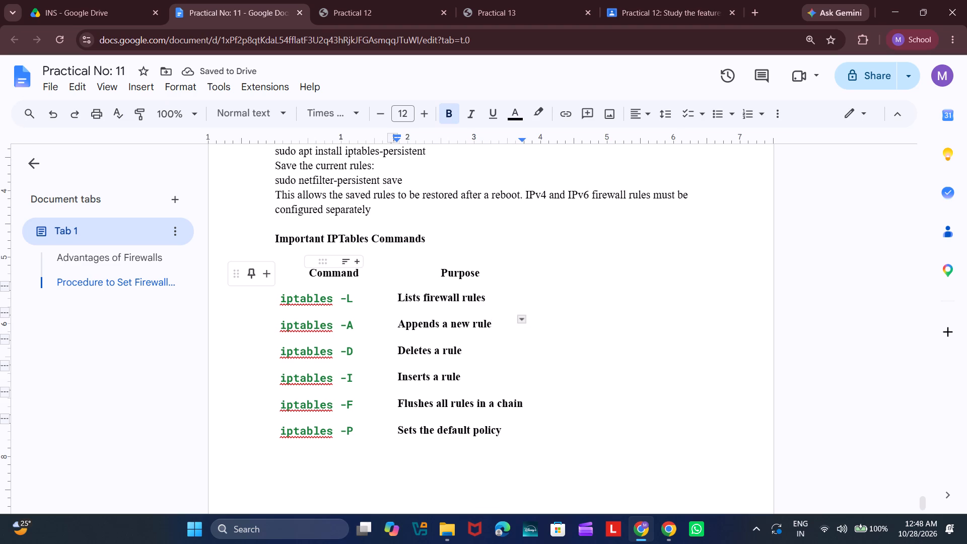
Set the whole commands table's style to wrap text, with wrapping on both sides, and close the table options.
click(351, 275)
click(284, 268)
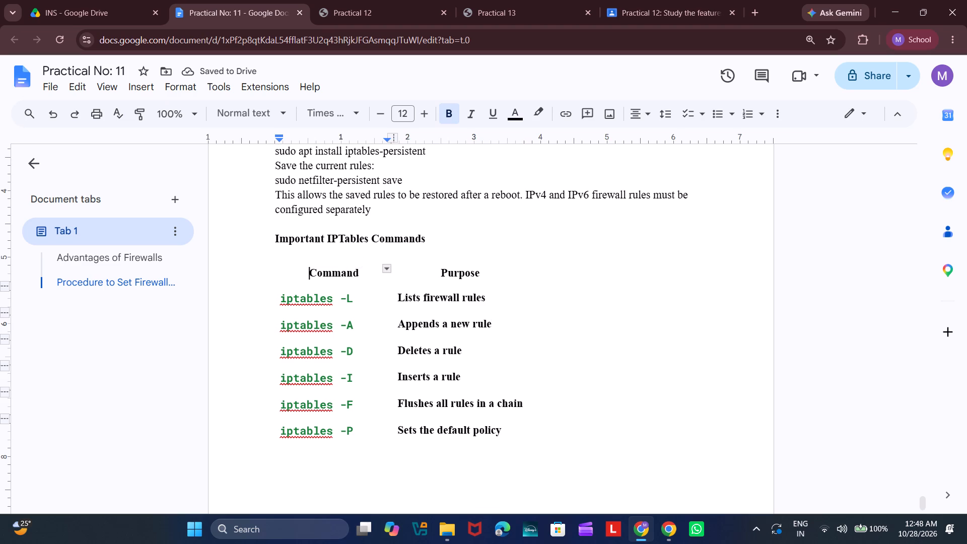
drag(281, 268, 520, 427)
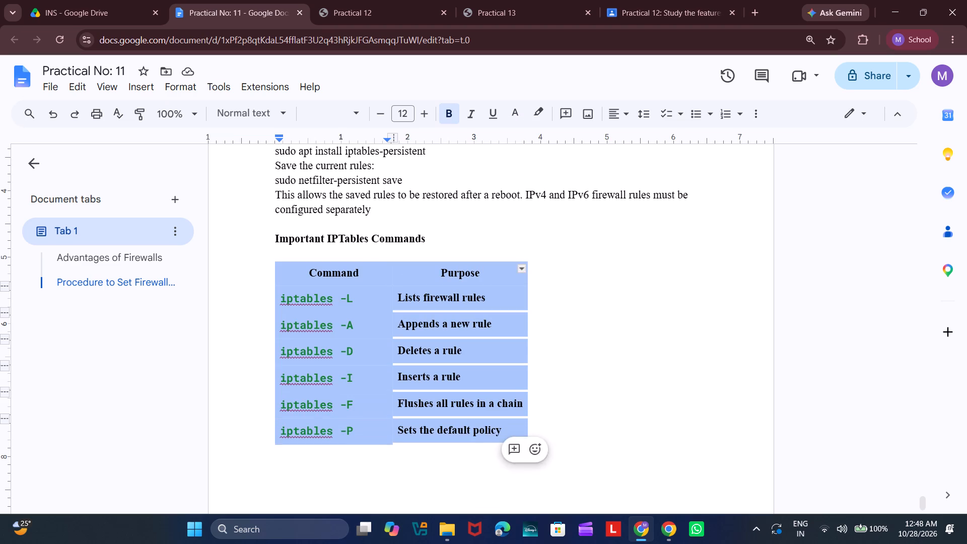
right_click(462, 385)
scroll(511, 325, down, 1)
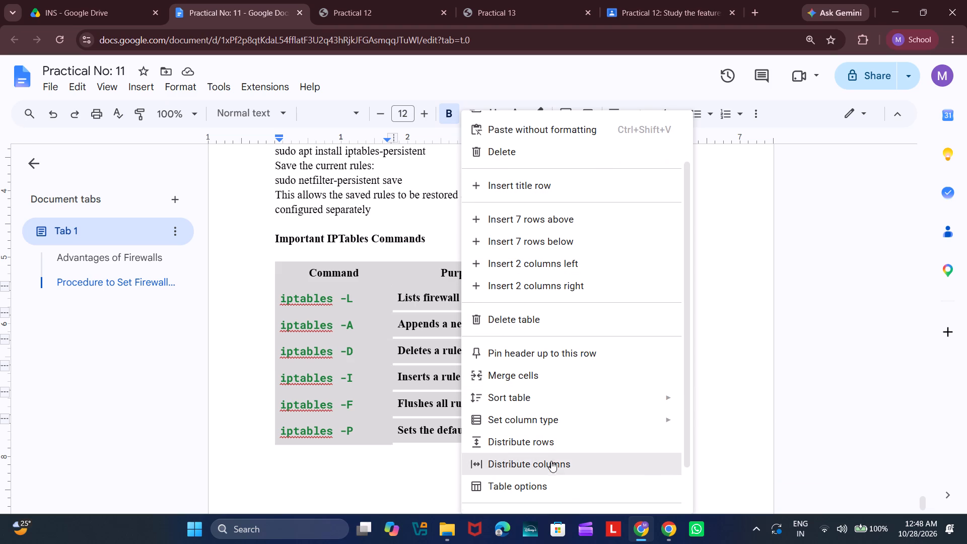
click(554, 478)
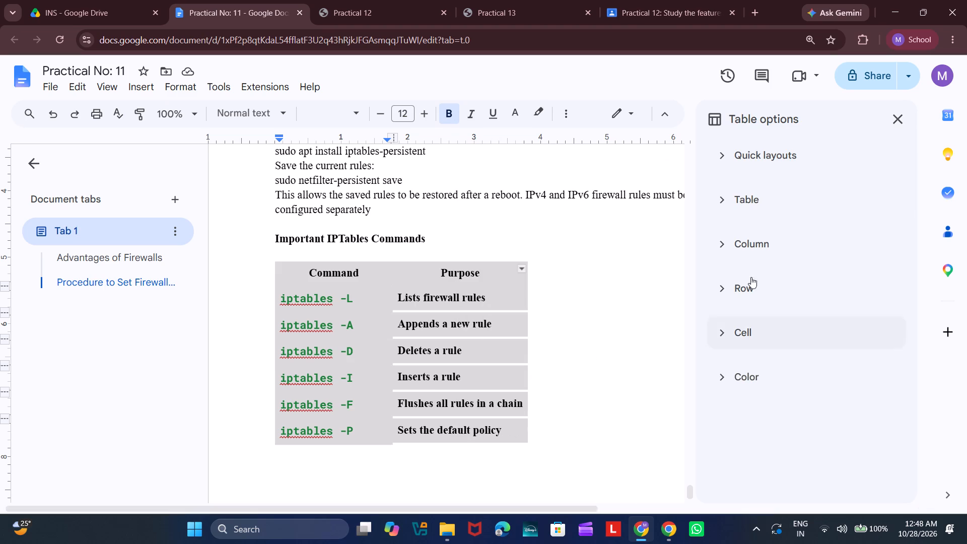
click(776, 200)
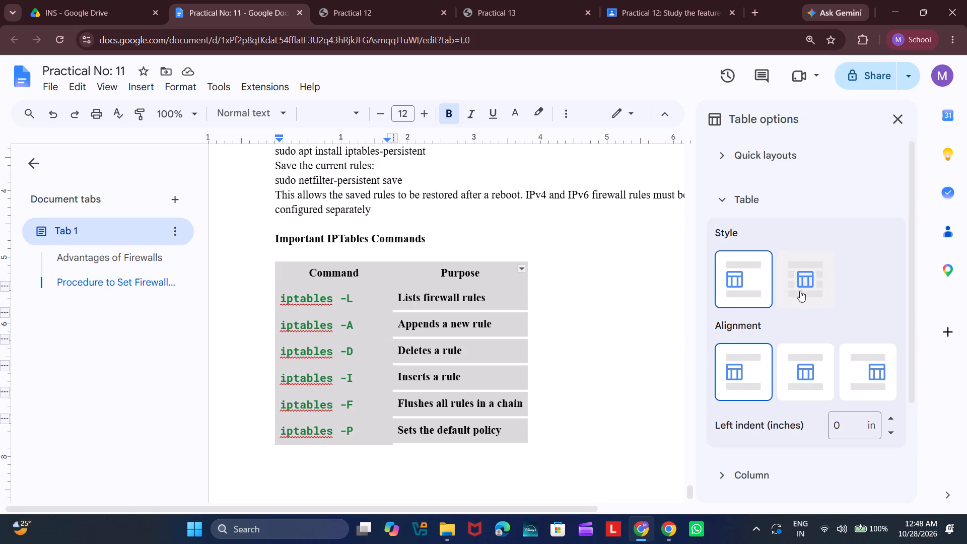
click(786, 266)
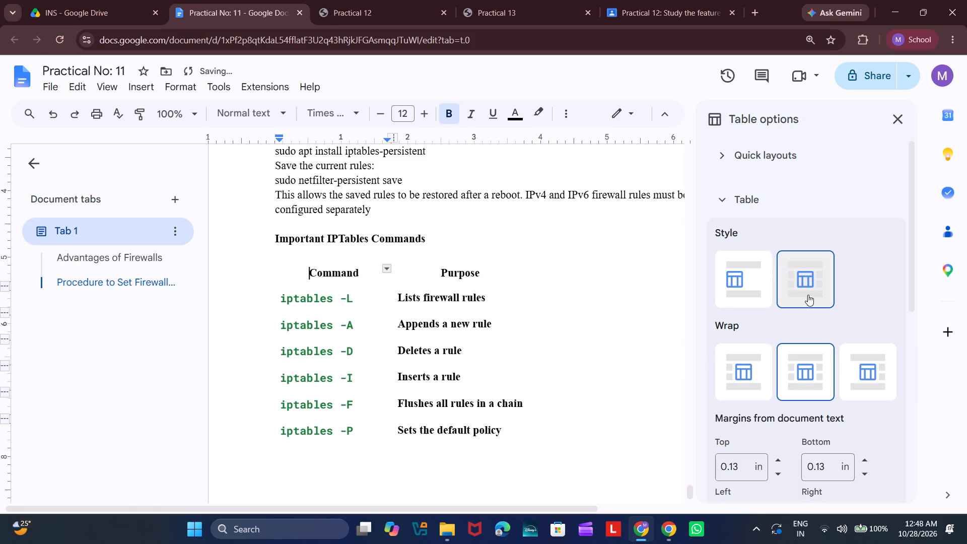
scroll(788, 305, down, 2)
click(783, 243)
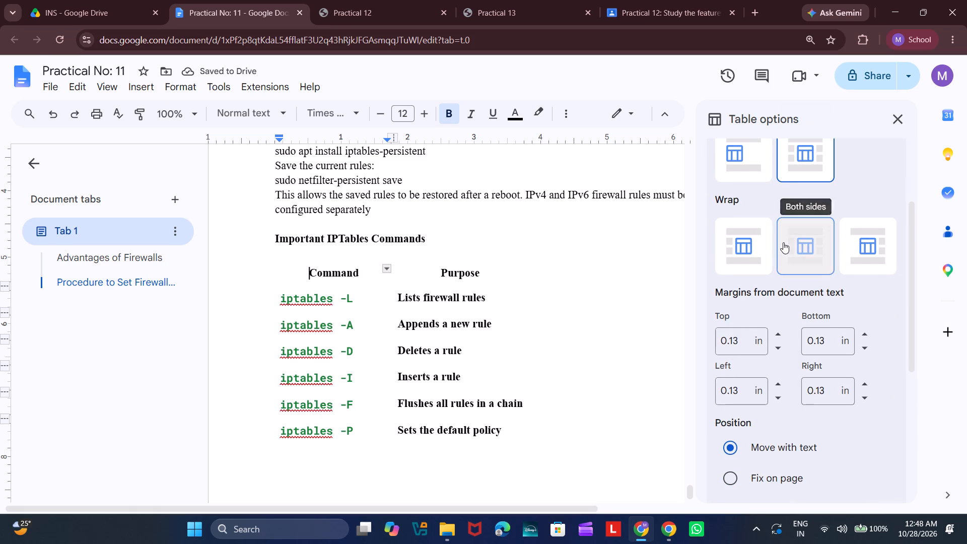
scroll(808, 305, down, 4)
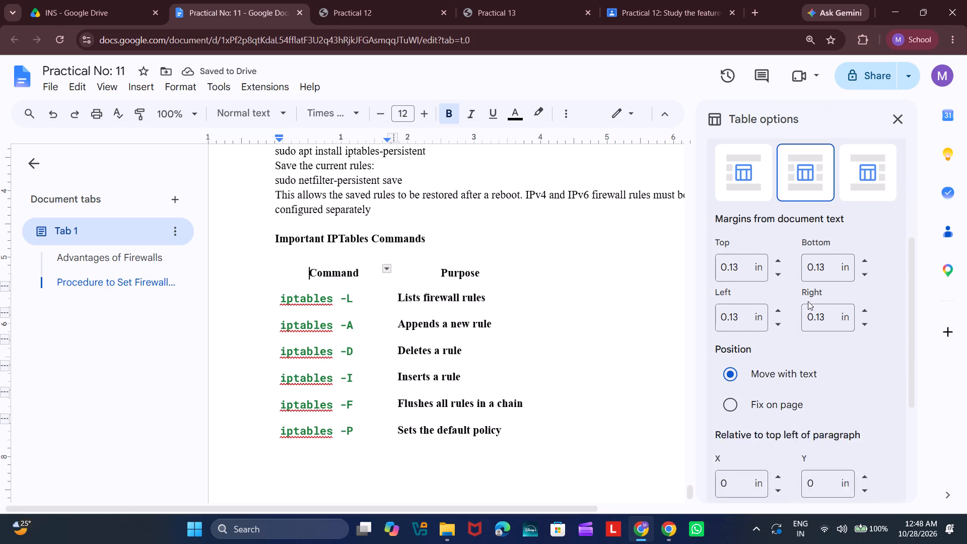
scroll(801, 240, up, 4)
scroll(821, 192, up, 4)
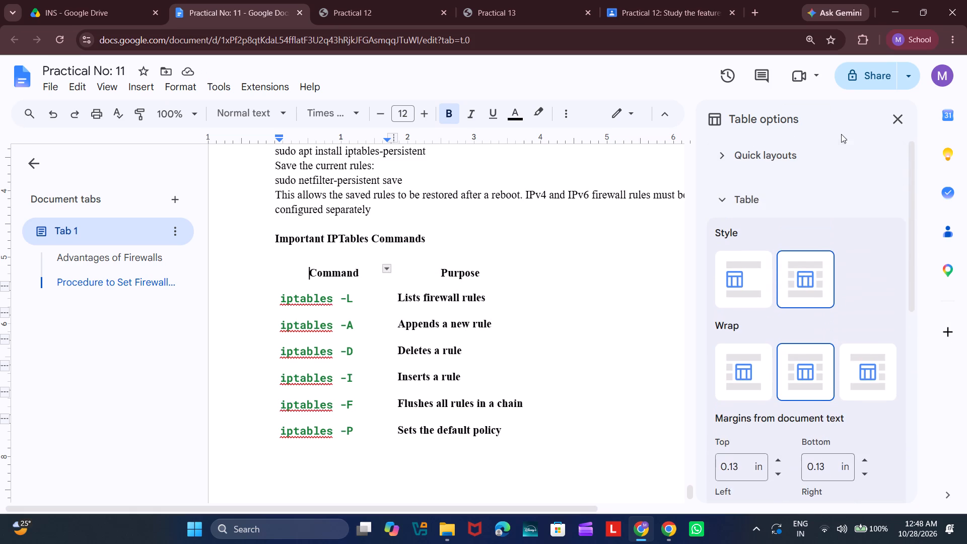
click(804, 156)
drag(804, 156, 811, 145)
click(905, 110)
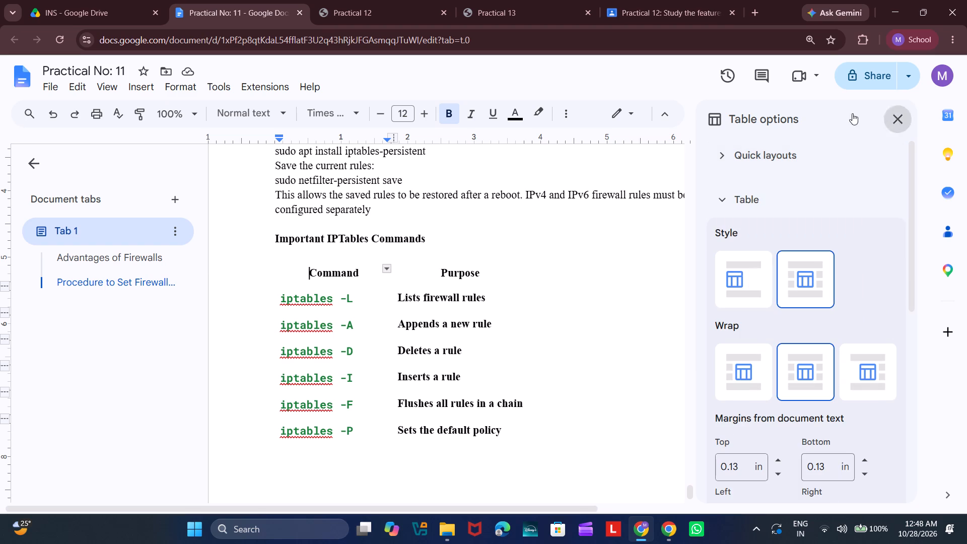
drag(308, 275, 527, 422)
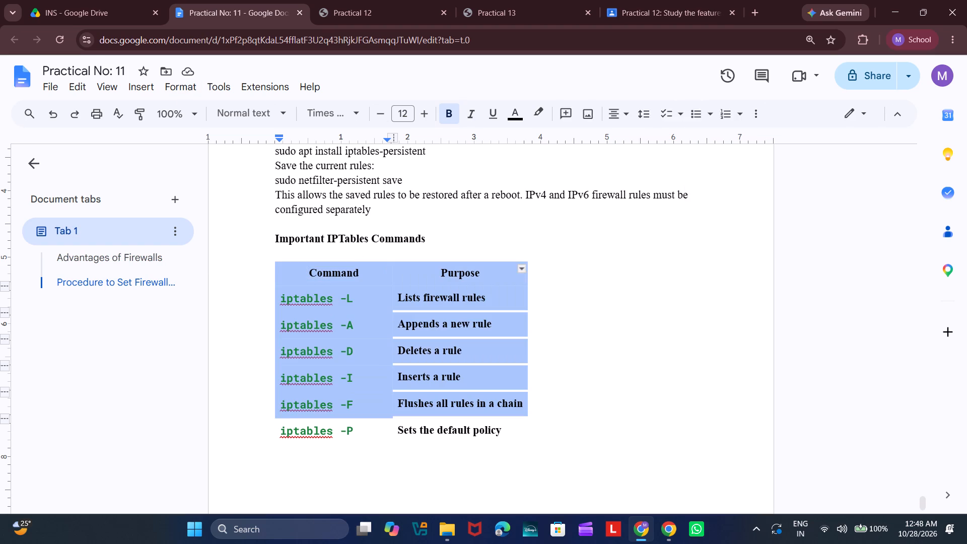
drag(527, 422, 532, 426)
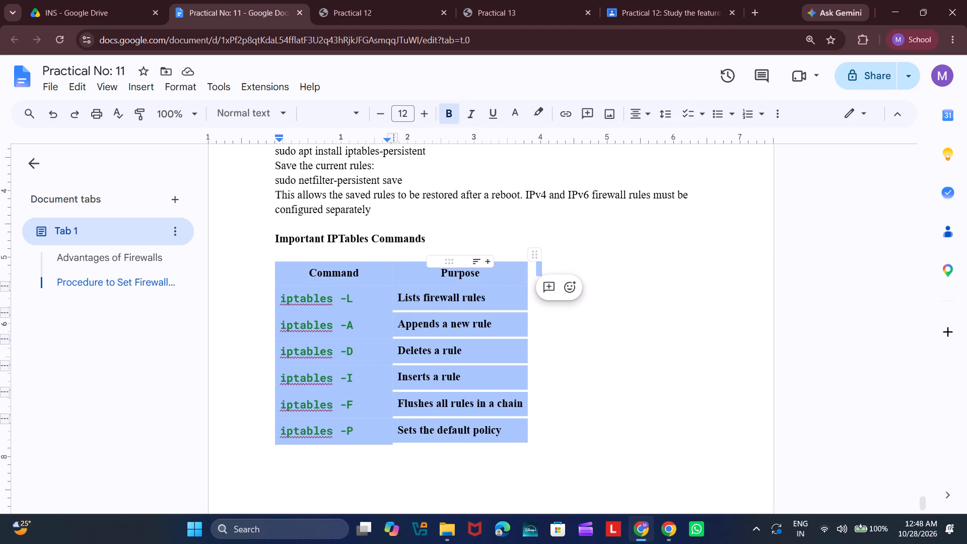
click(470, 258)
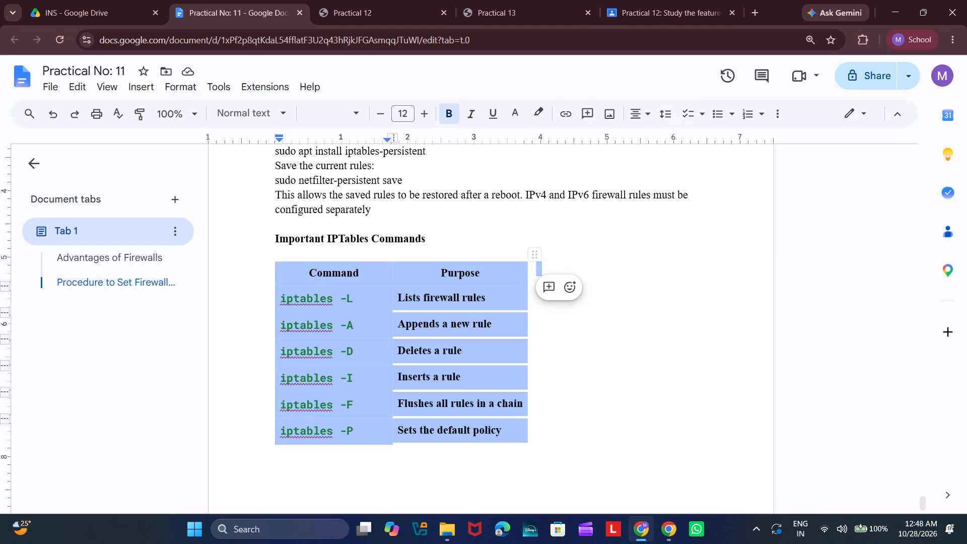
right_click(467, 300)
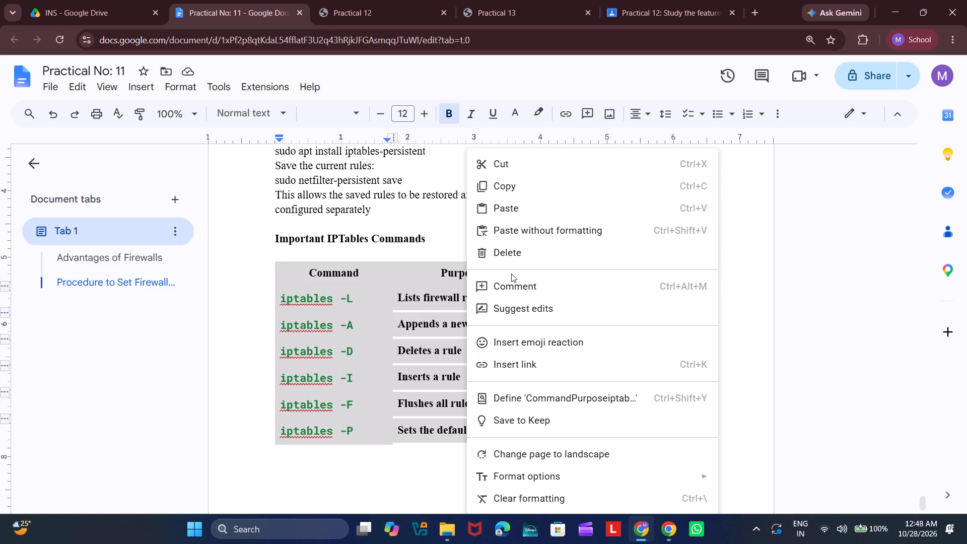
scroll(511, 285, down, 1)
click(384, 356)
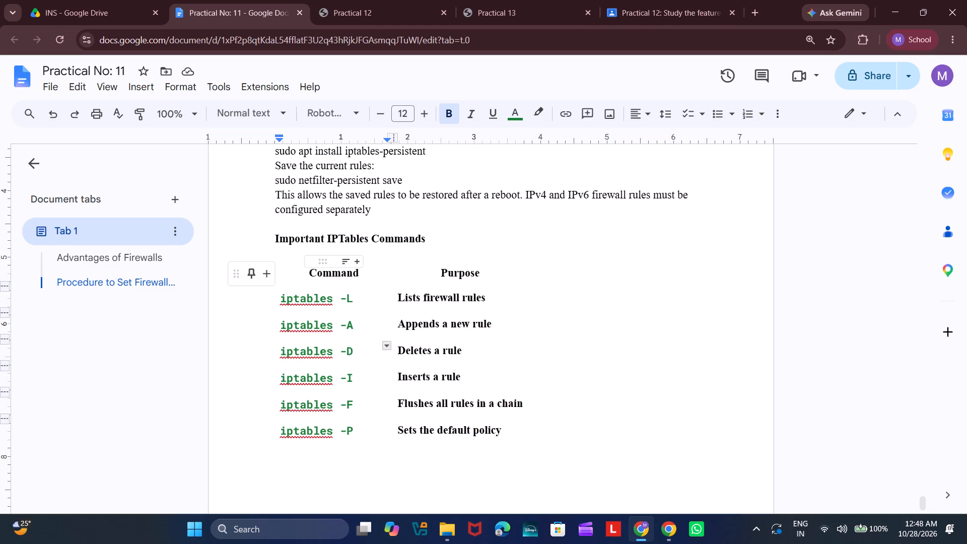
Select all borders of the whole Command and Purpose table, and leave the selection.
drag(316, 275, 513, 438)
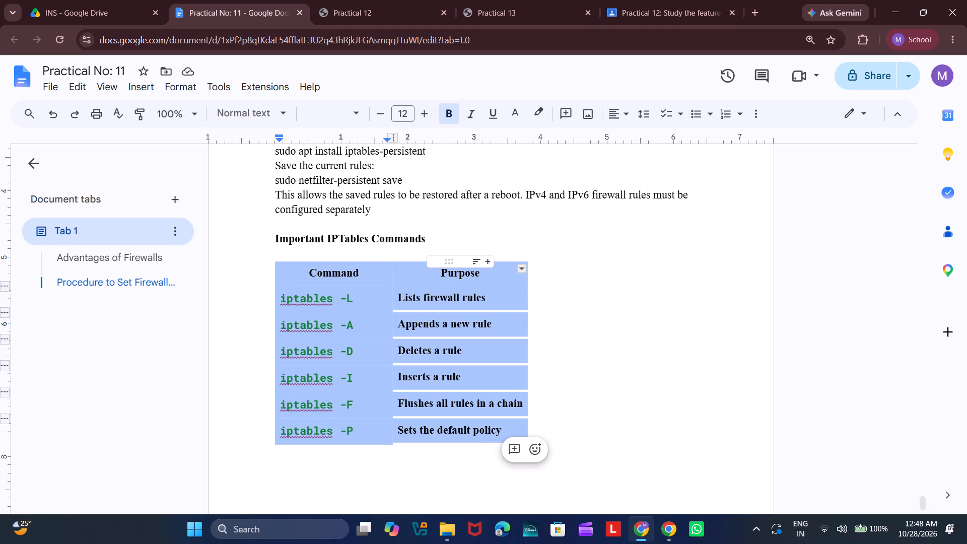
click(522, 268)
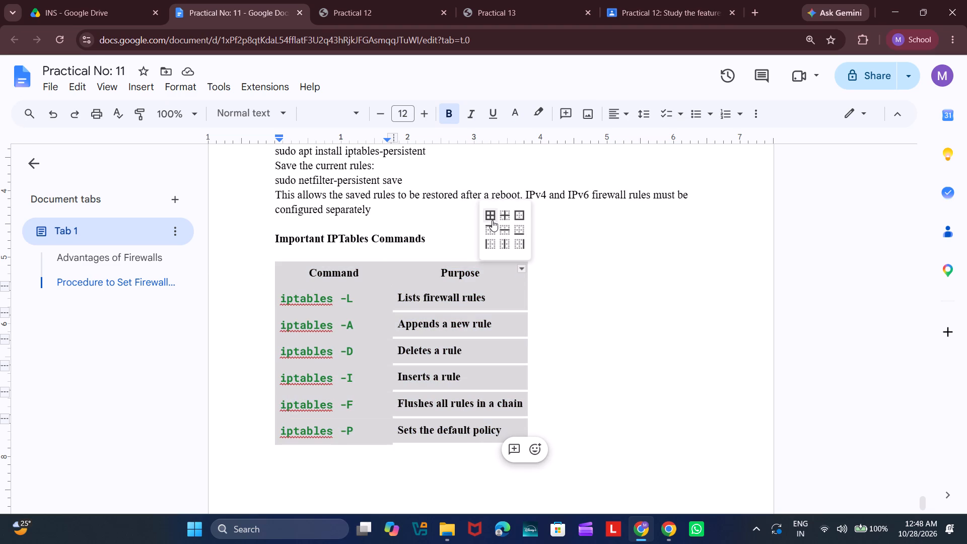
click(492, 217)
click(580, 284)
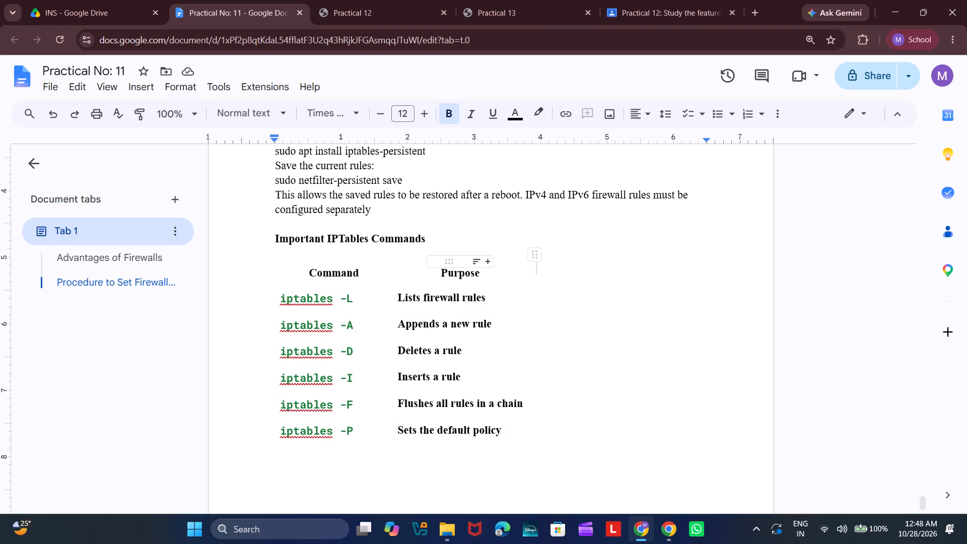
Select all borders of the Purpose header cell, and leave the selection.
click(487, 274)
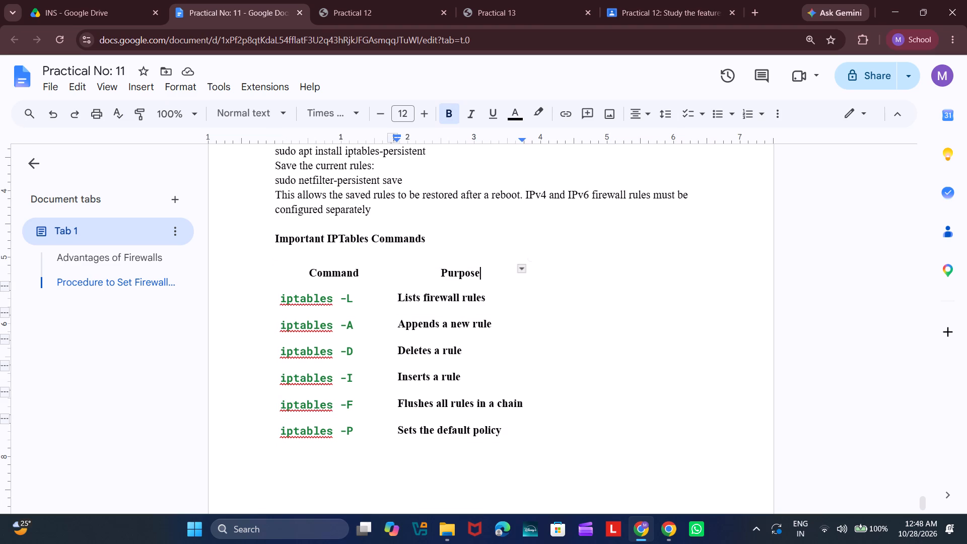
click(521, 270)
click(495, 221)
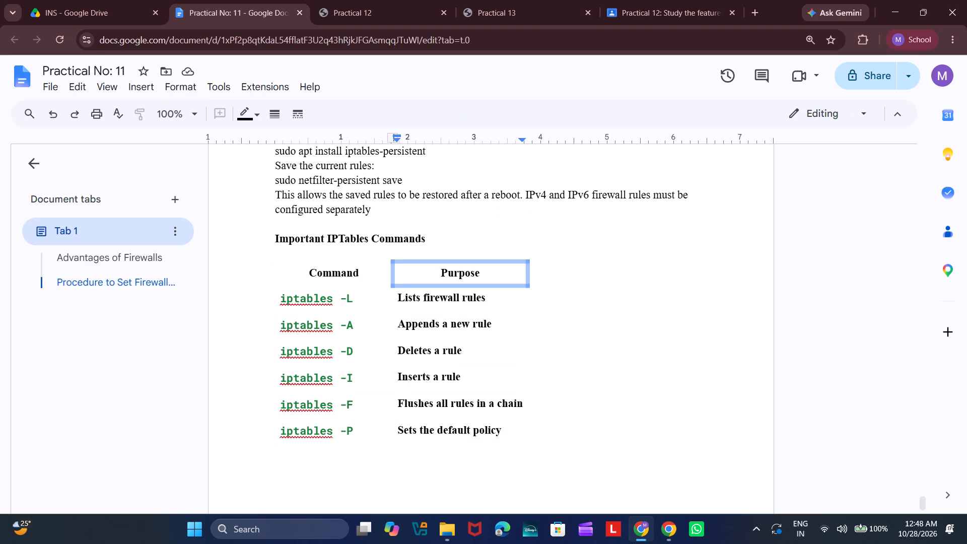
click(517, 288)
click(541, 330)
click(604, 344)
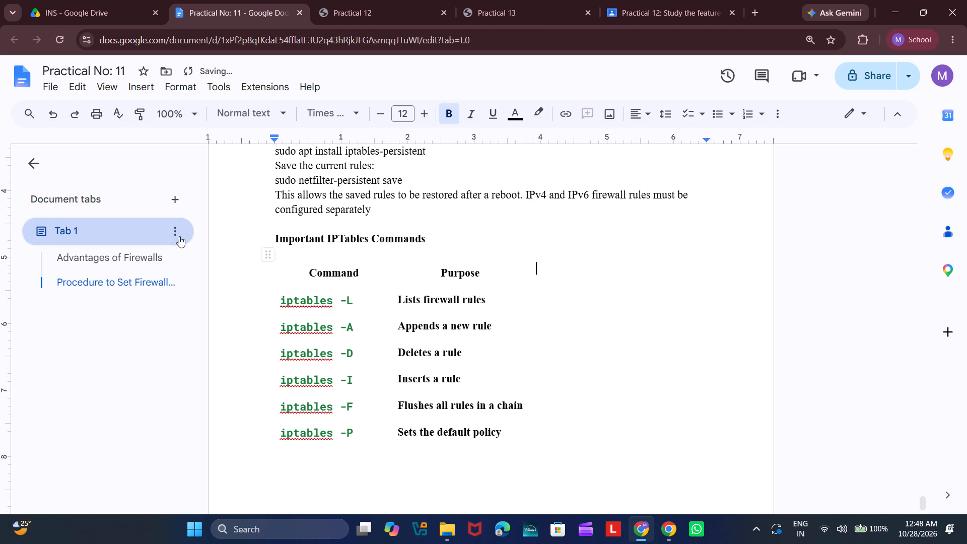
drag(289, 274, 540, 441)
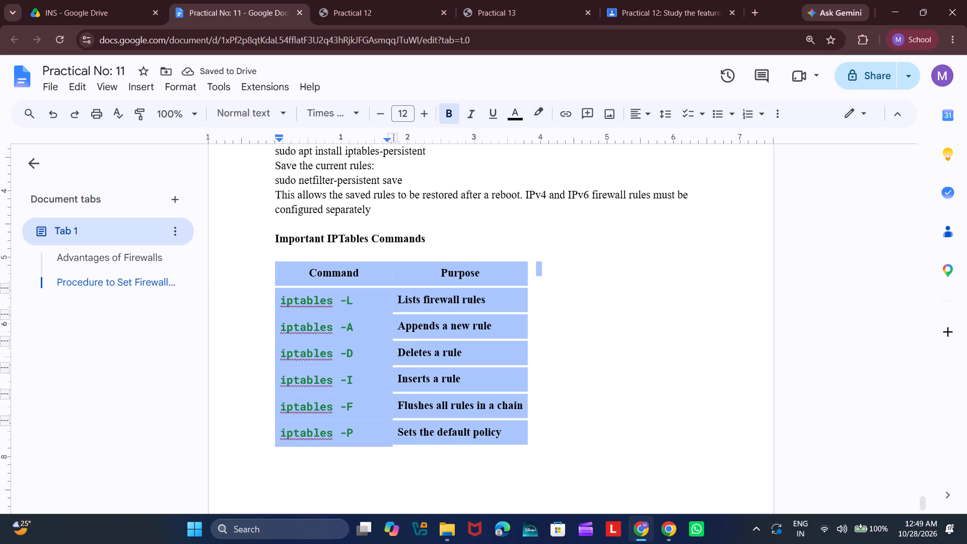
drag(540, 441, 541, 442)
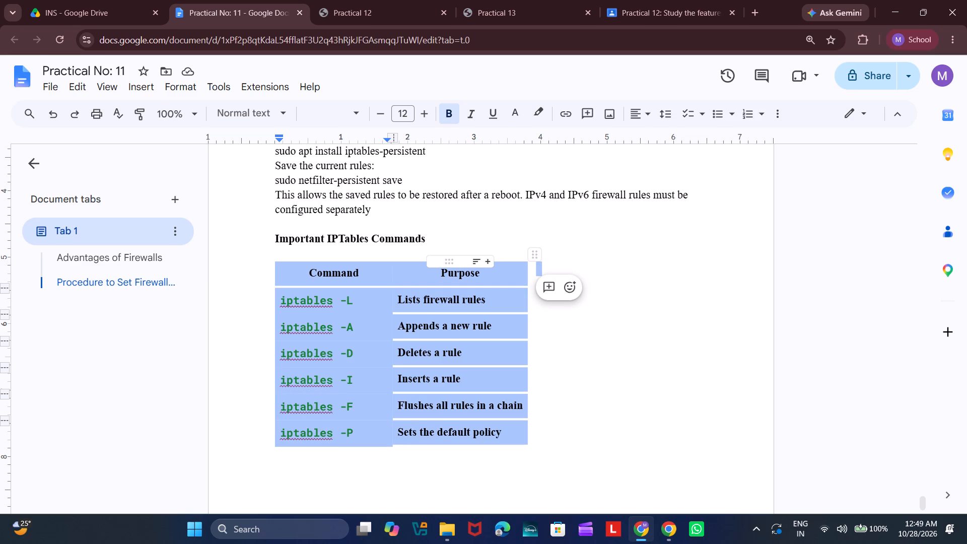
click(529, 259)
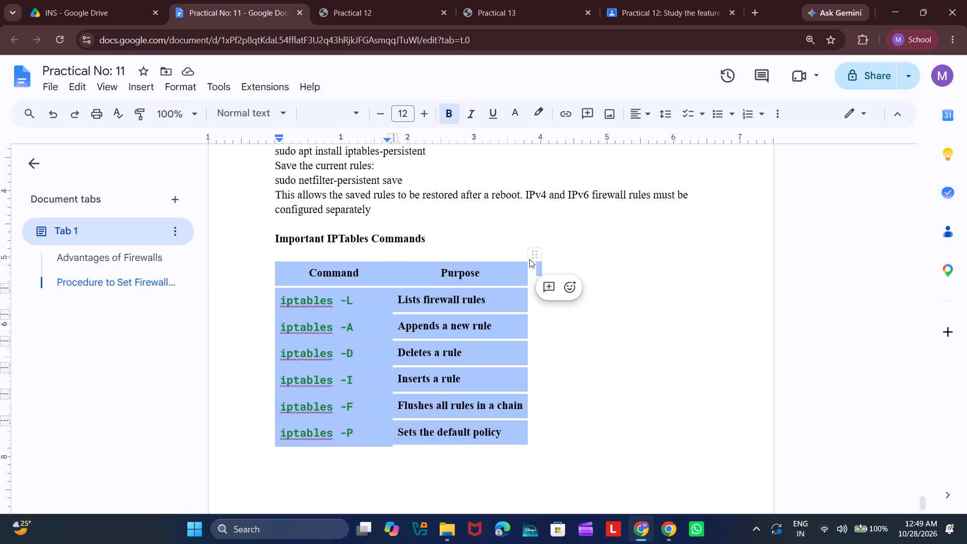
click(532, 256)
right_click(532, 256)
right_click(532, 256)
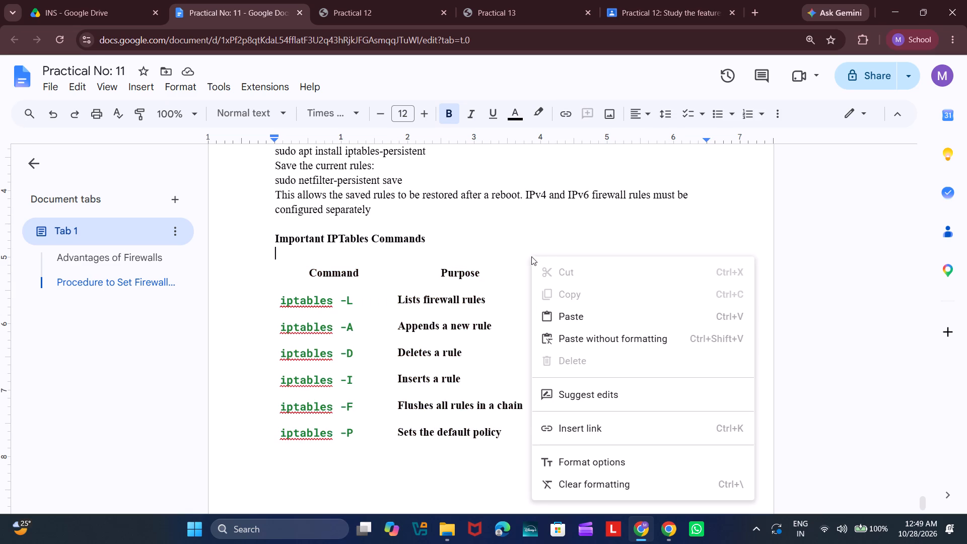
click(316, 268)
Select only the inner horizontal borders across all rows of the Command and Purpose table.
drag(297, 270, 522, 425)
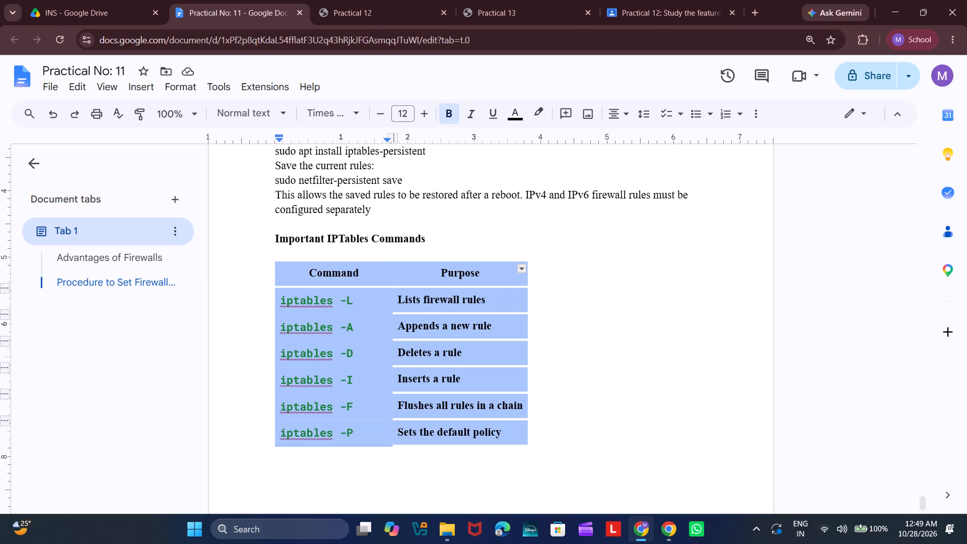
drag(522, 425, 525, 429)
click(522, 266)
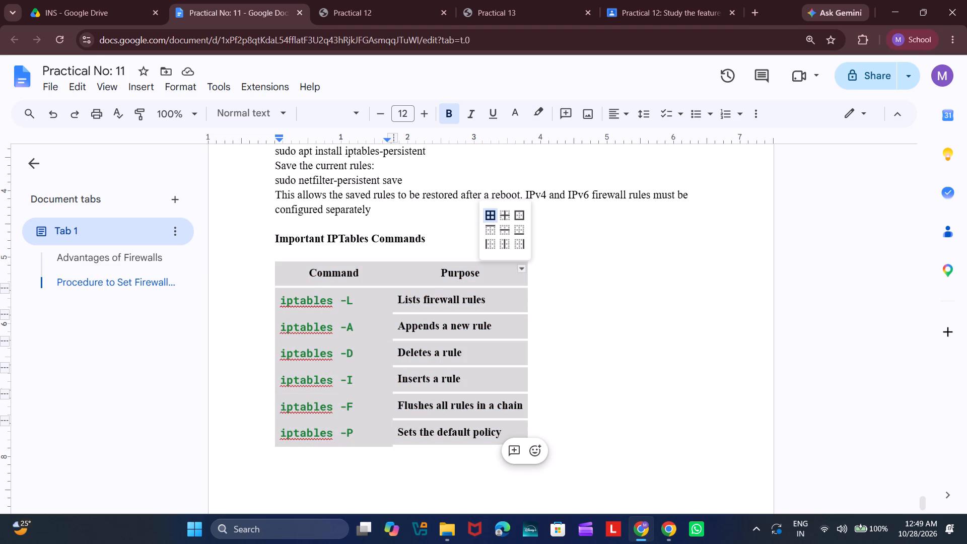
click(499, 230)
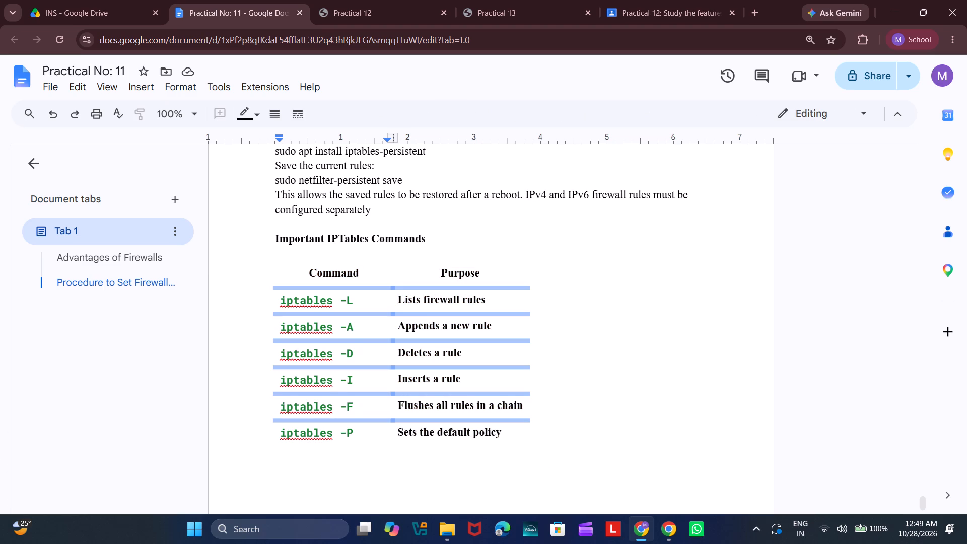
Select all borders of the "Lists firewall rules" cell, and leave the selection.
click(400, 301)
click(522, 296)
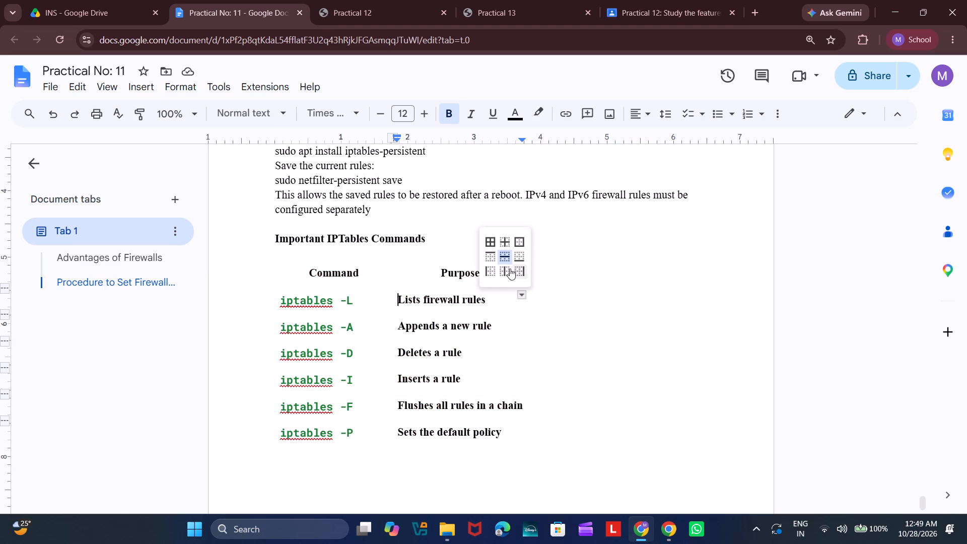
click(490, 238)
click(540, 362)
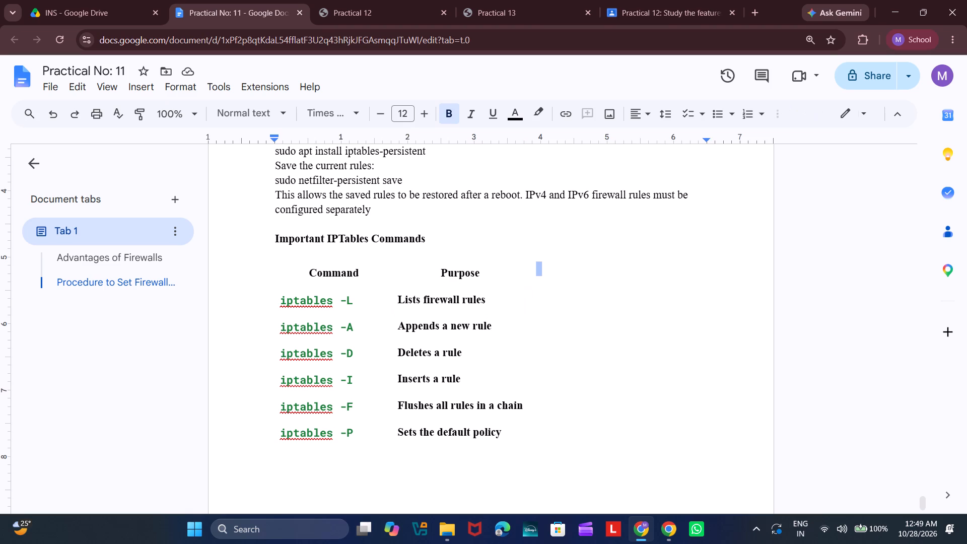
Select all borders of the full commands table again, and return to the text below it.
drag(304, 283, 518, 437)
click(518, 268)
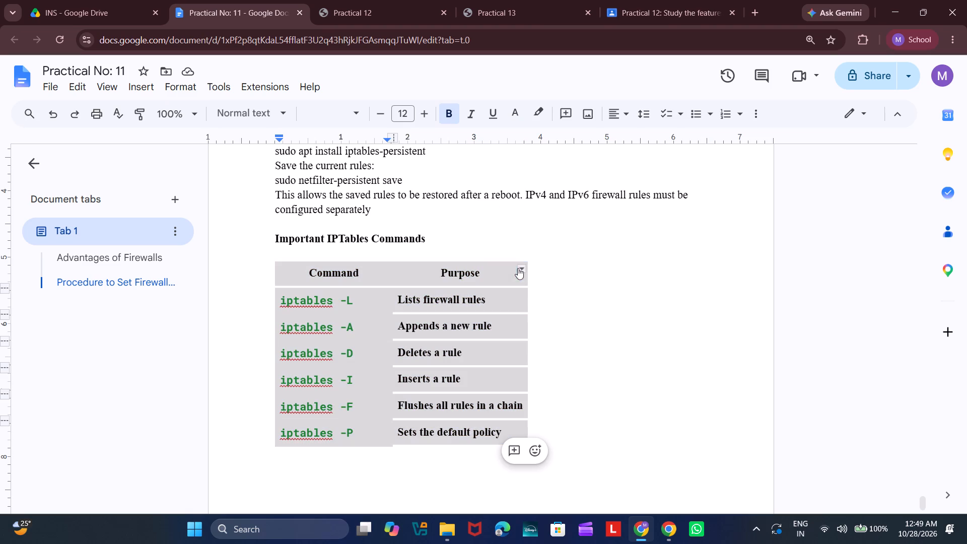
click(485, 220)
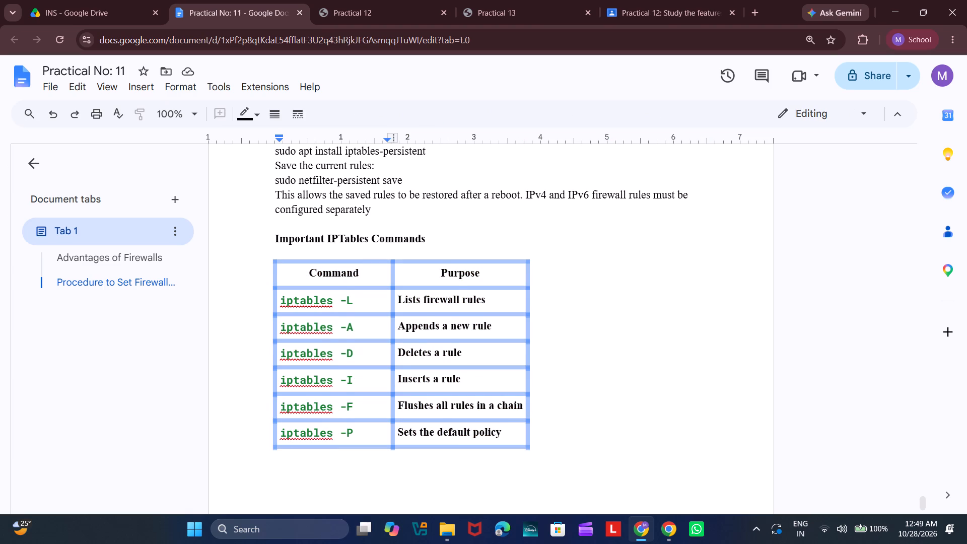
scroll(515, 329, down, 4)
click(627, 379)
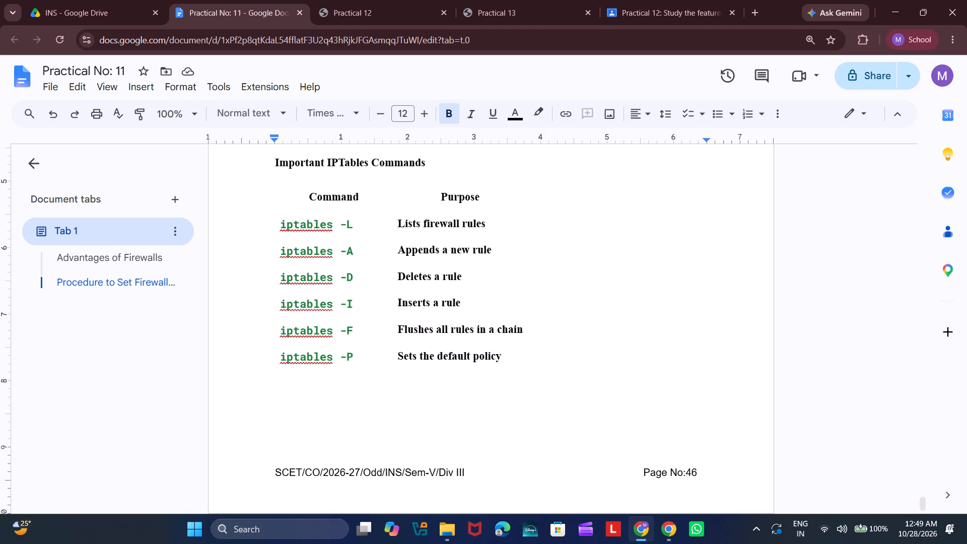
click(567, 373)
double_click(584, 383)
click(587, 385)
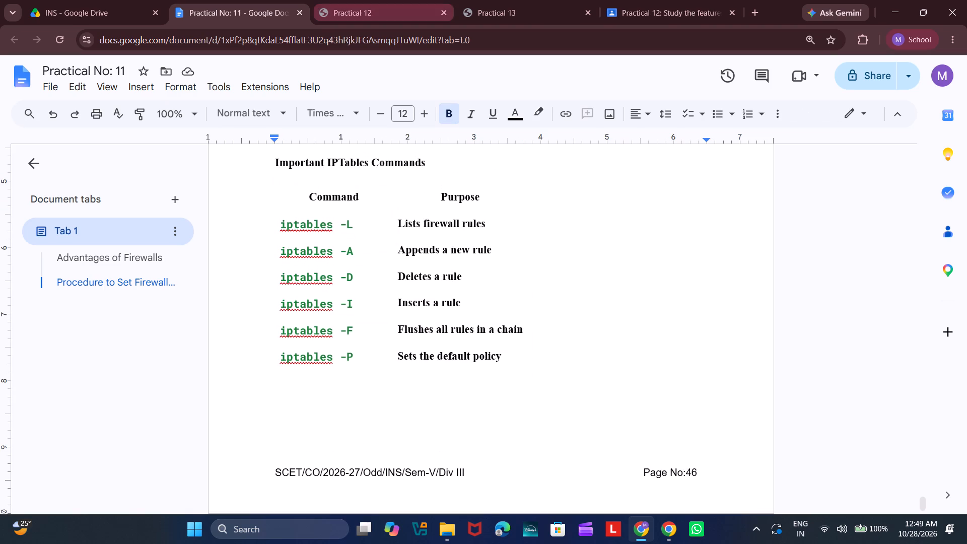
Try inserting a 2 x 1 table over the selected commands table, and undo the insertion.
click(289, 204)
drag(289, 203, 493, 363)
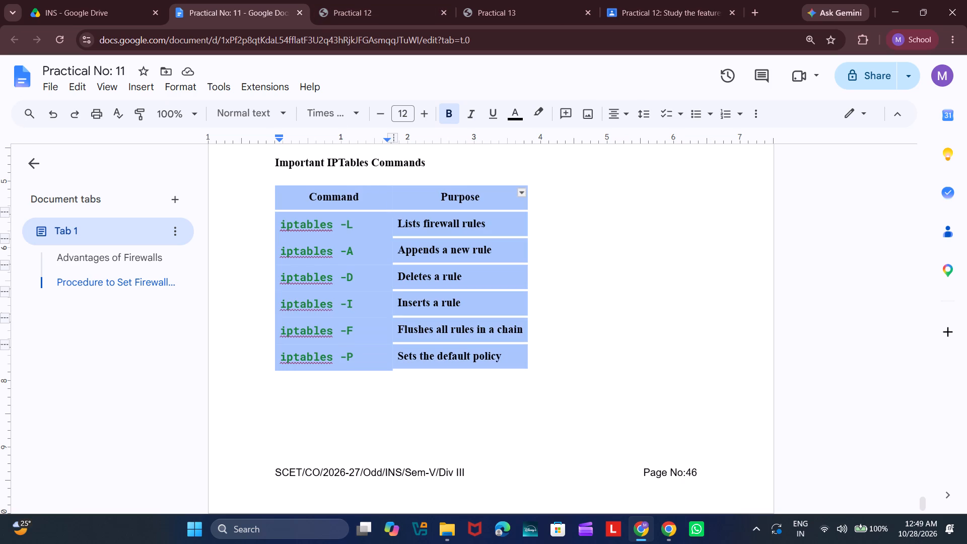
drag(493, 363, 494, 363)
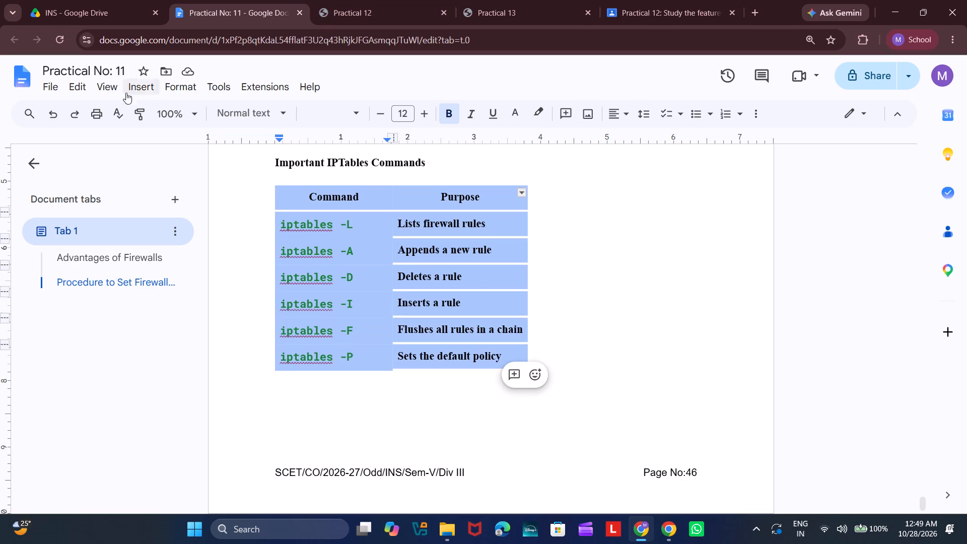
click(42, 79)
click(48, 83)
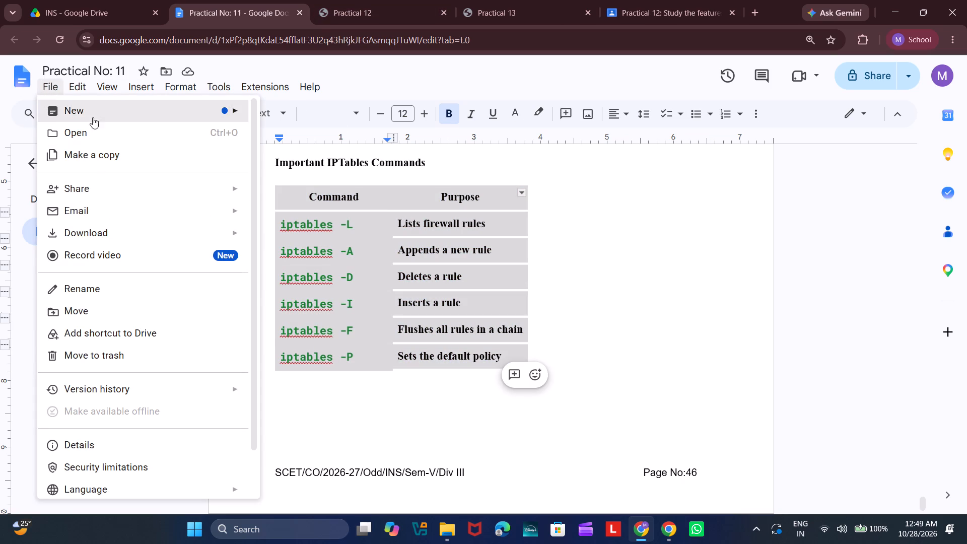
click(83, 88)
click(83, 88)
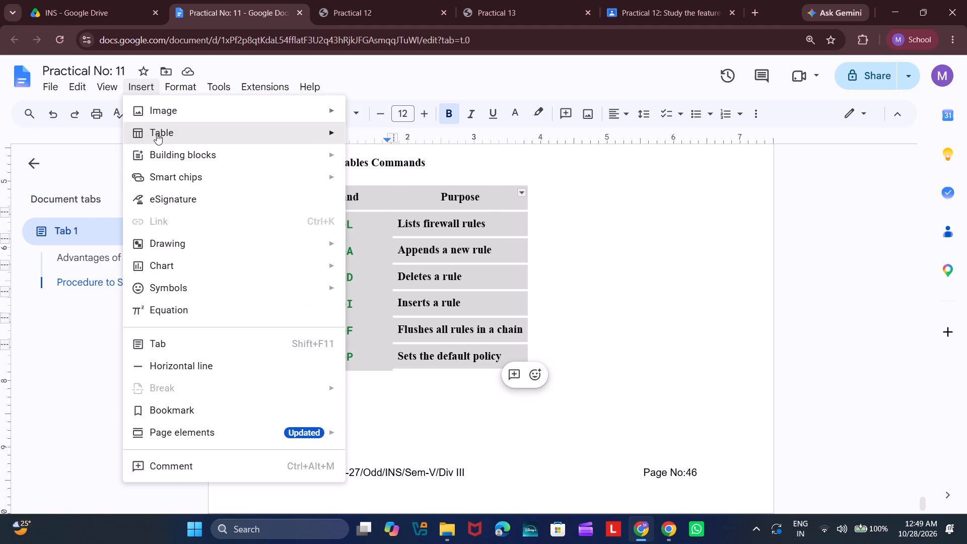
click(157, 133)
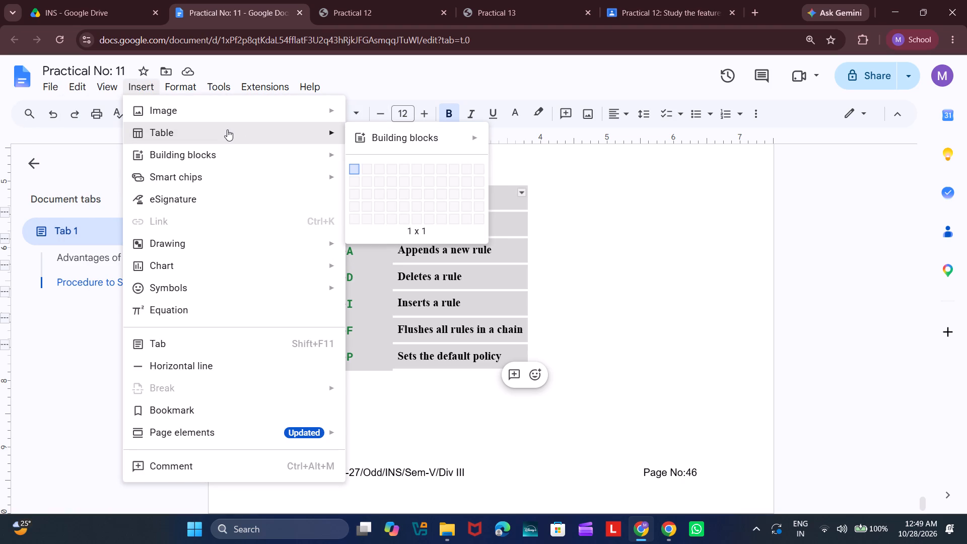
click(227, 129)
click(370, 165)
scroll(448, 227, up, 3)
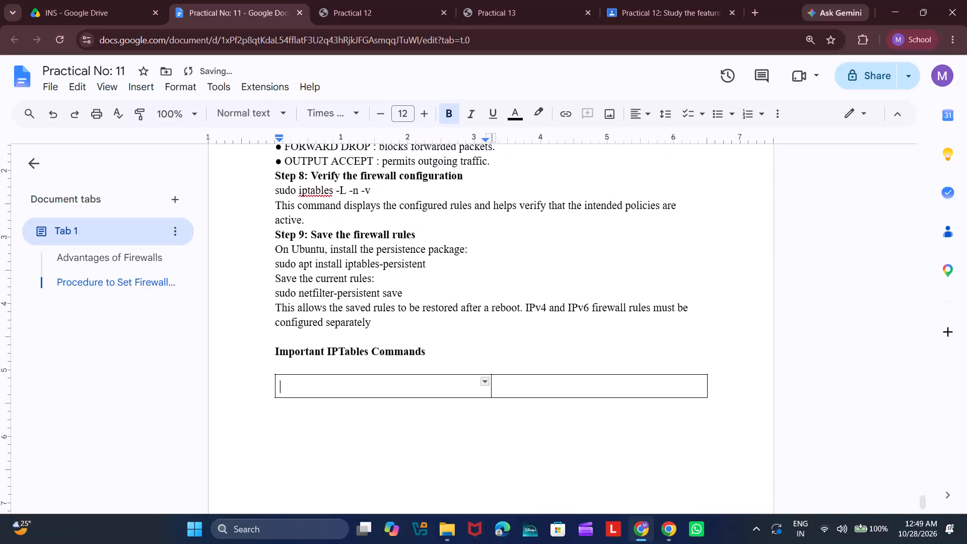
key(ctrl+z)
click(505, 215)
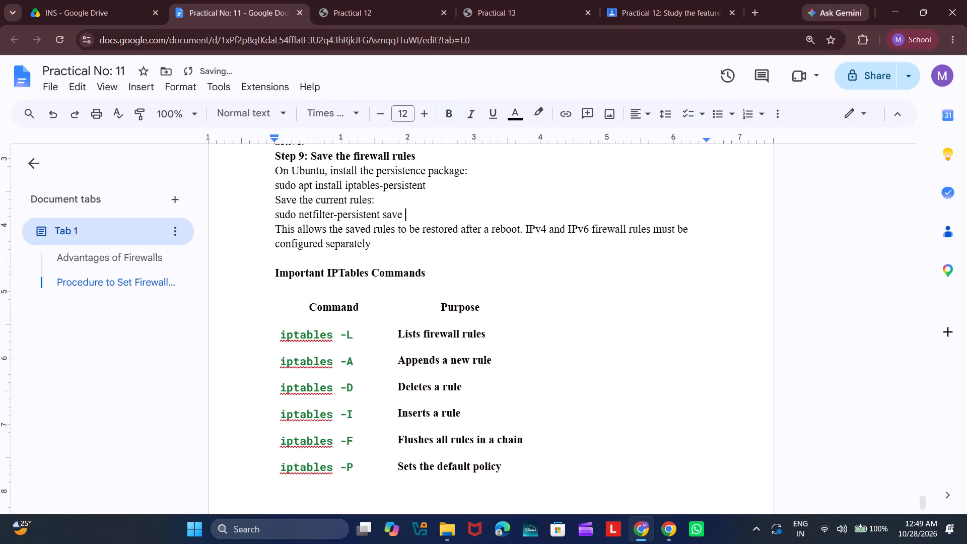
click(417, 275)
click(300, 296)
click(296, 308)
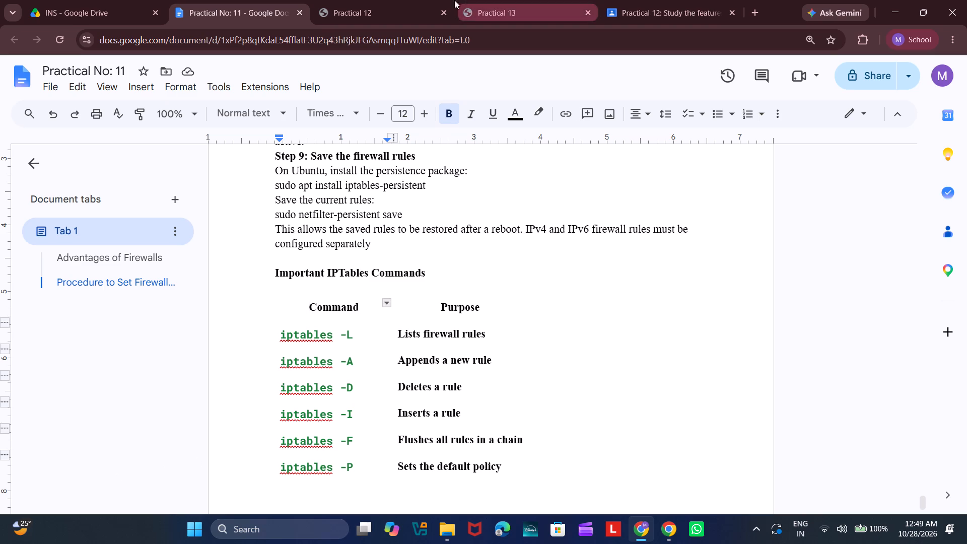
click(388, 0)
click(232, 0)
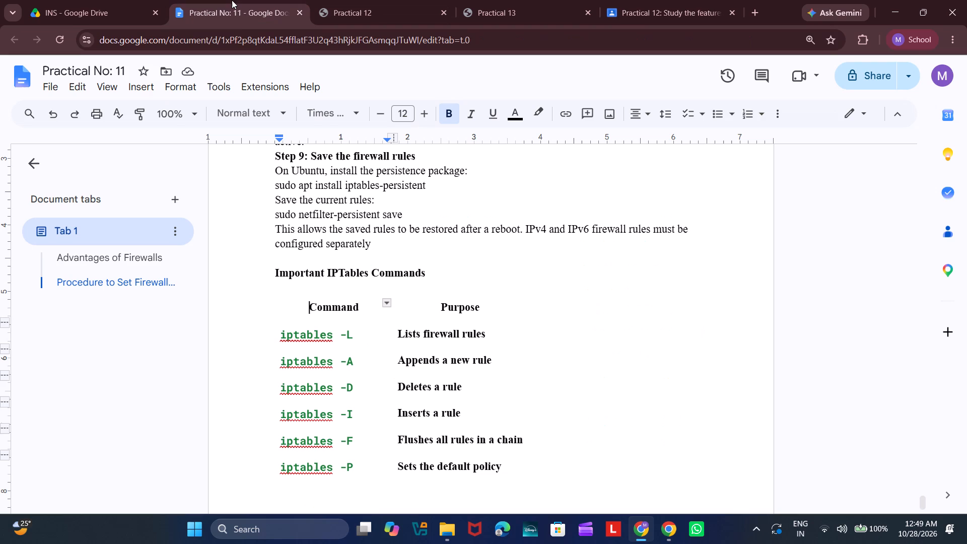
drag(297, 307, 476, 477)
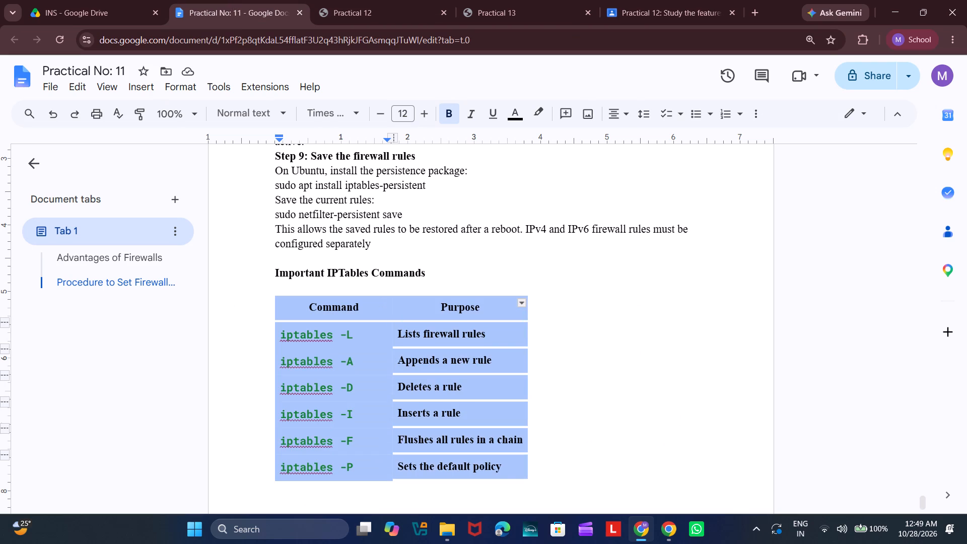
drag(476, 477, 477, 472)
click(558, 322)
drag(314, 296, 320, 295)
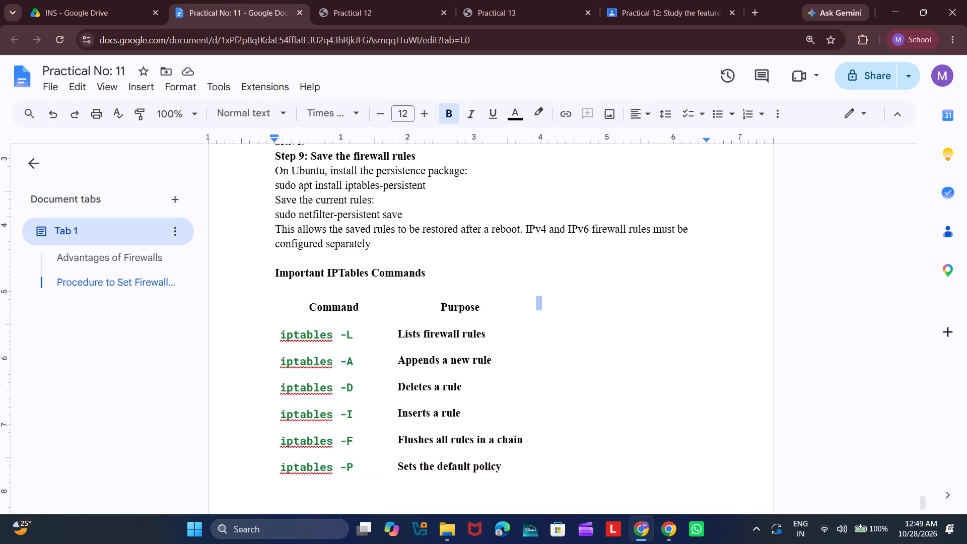
Add a new line below the Important IPTables Commands heading and insert a 2 x 8 table there.
click(457, 268)
key(Return)
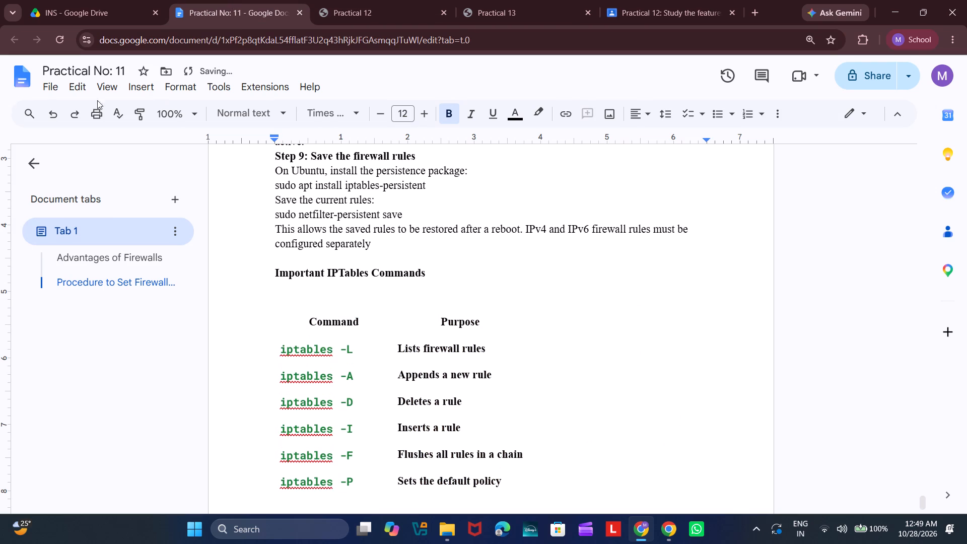
click(143, 85)
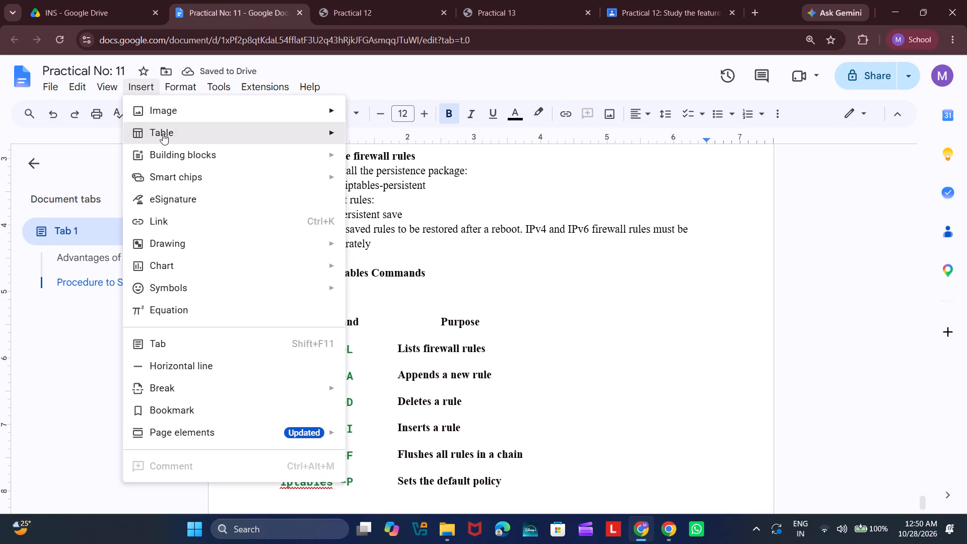
click(226, 131)
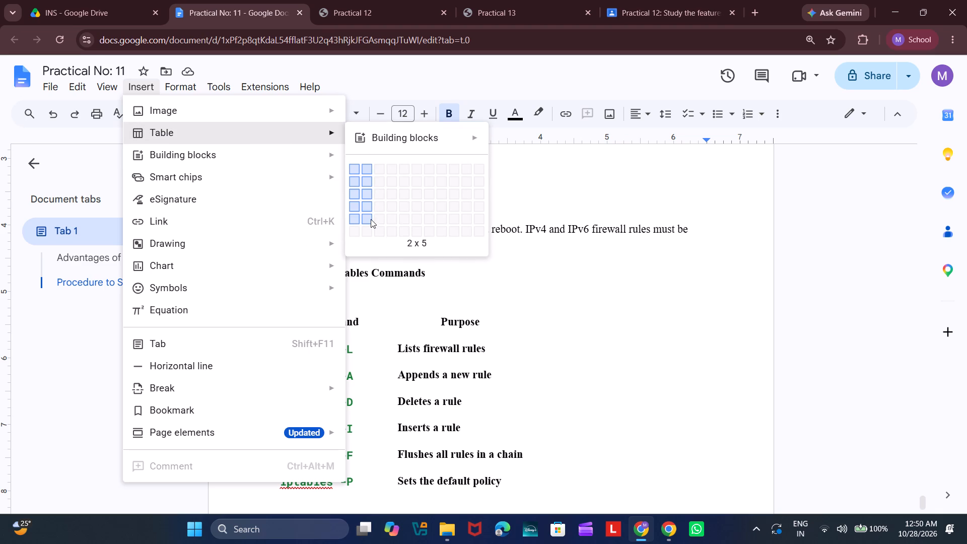
click(368, 250)
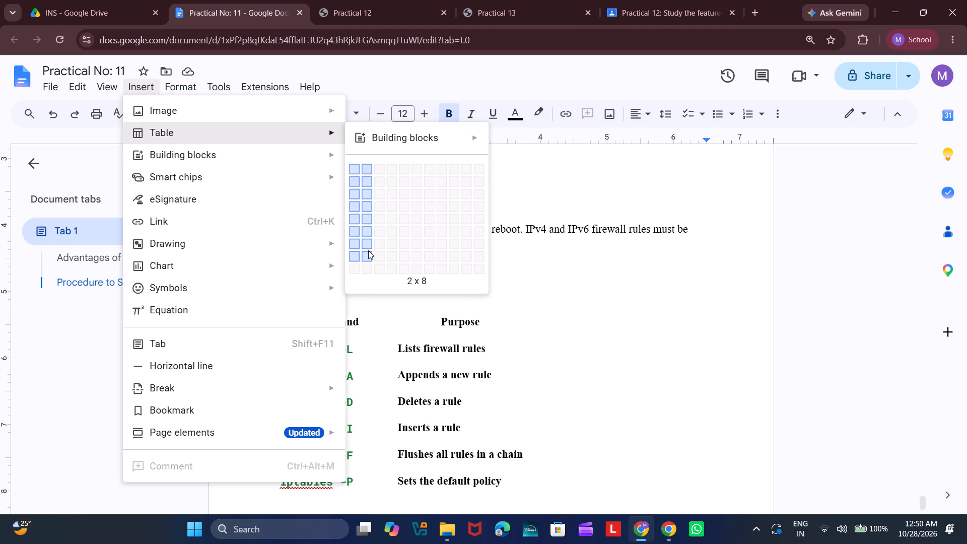
Copy the Command and Purpose header row of the old borderless table into the first row of the new table.
scroll(447, 291, down, 4)
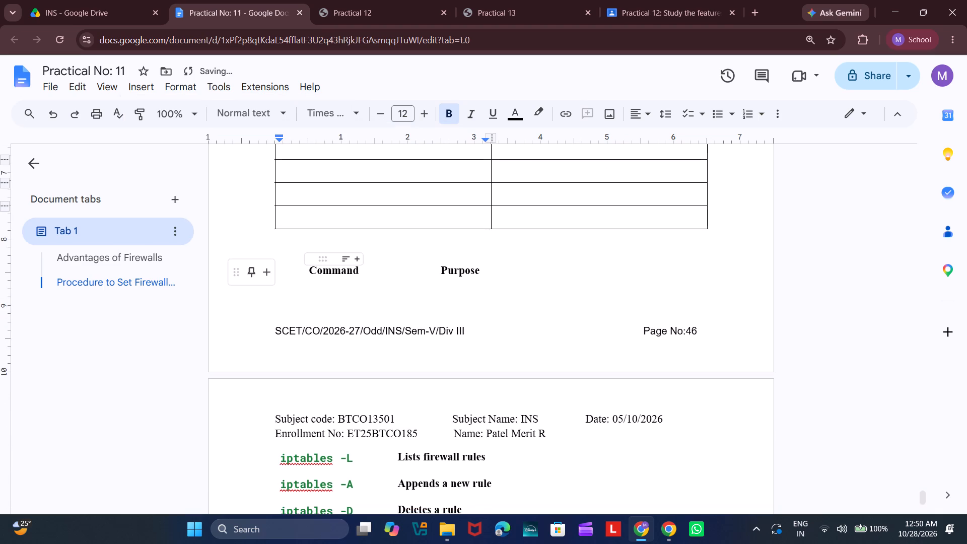
drag(292, 268, 459, 284)
key(ctrl+c)
key(ctrl+v)
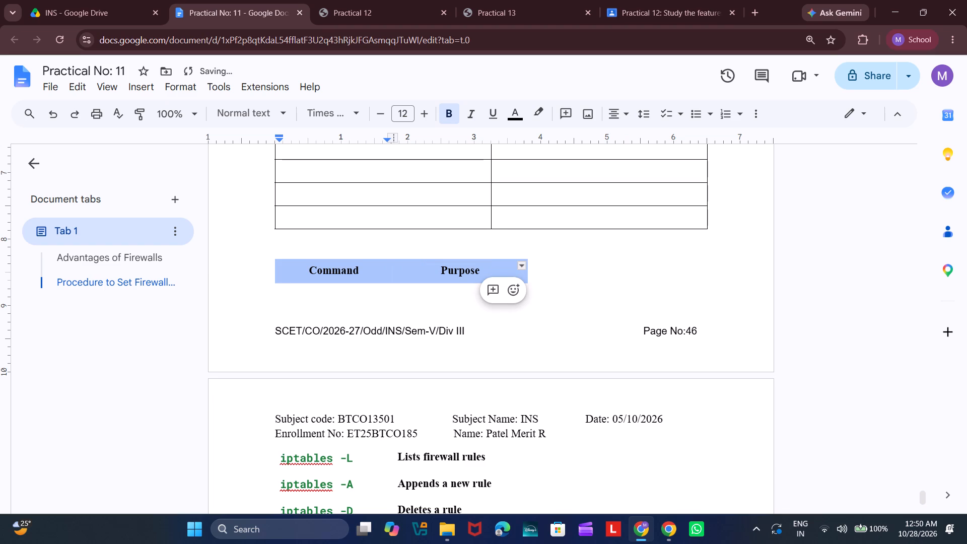
scroll(420, 242, up, 3)
click(363, 238)
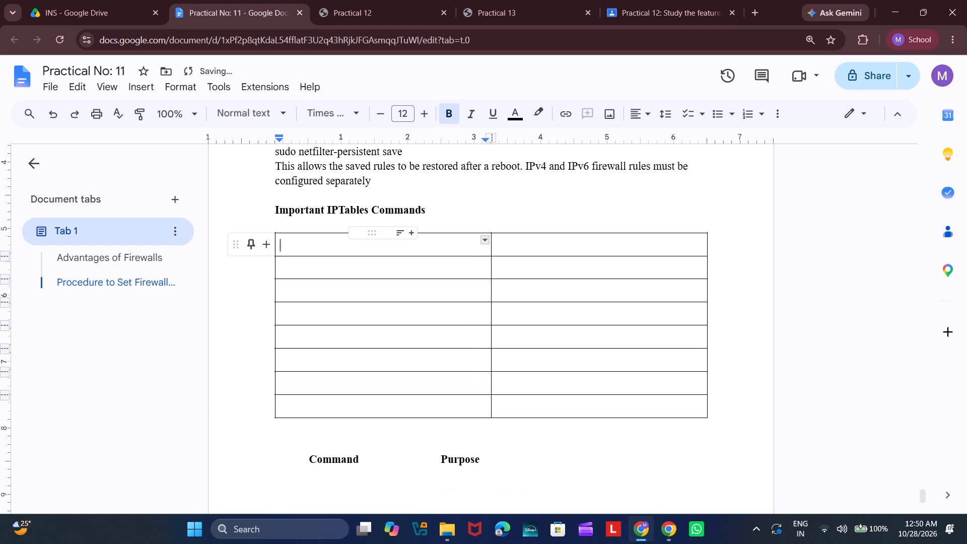
key(ctrl+v)
Copy the six command rows, from iptables -L to iptables -P, into the new table below its header row.
scroll(450, 291, down, 5)
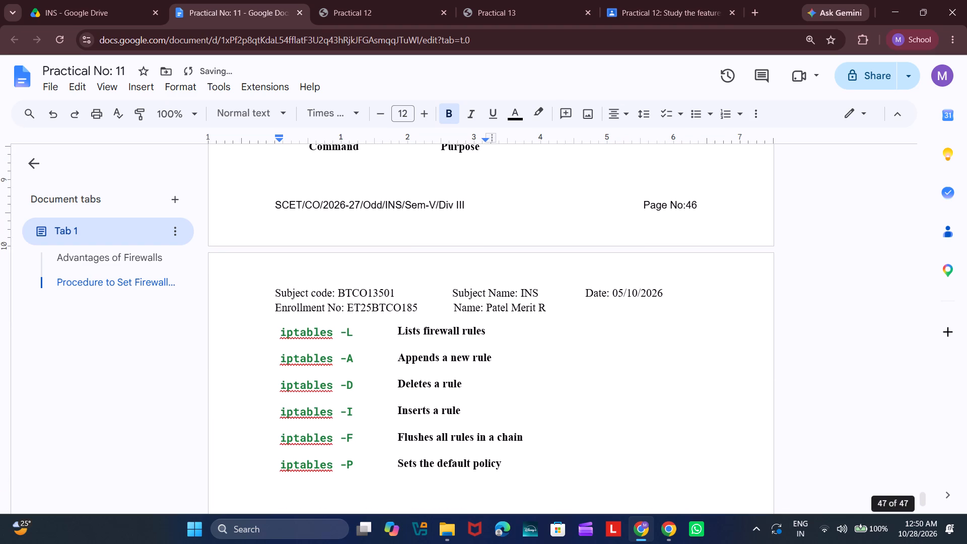
drag(268, 329, 543, 454)
scroll(457, 364, down, 2)
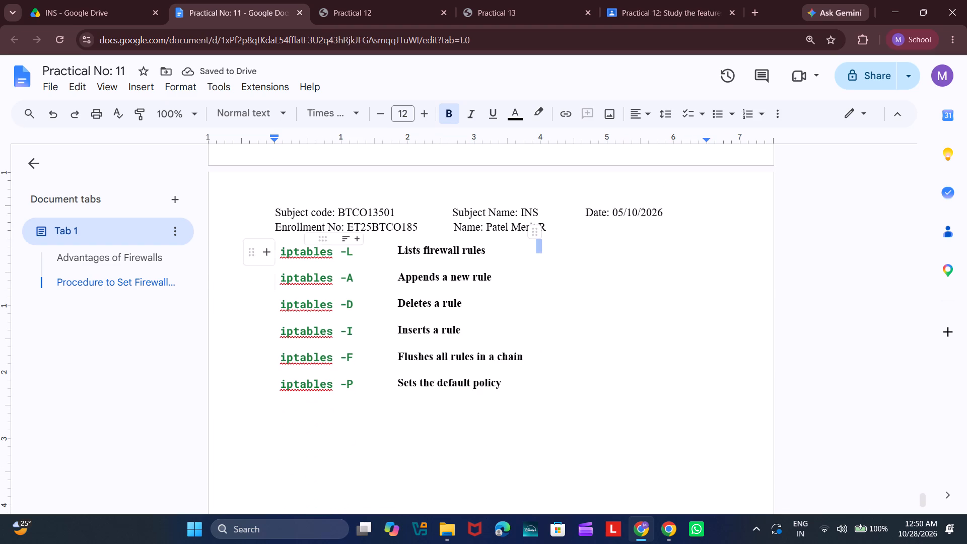
drag(280, 253, 520, 394)
key(ctrl+c)
scroll(405, 294, up, 3)
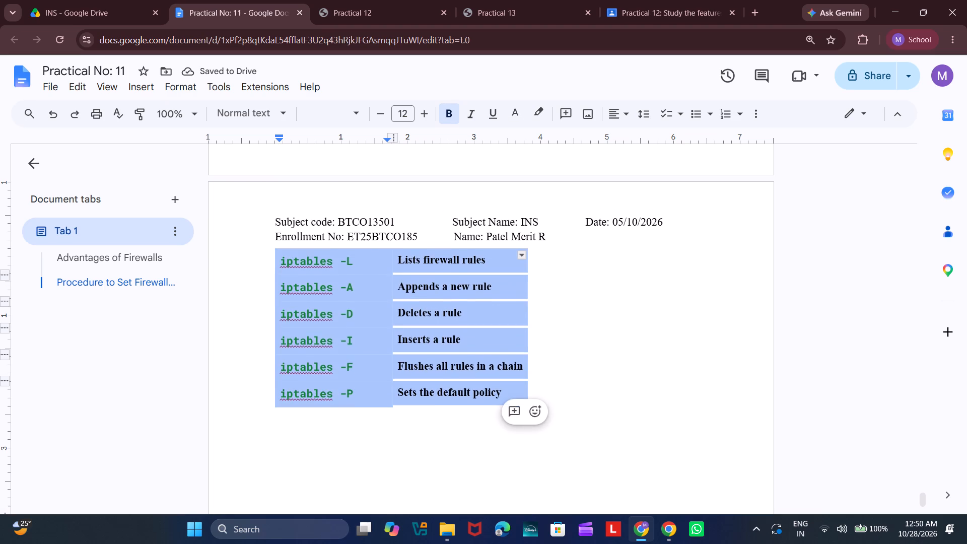
scroll(361, 218, up, 3)
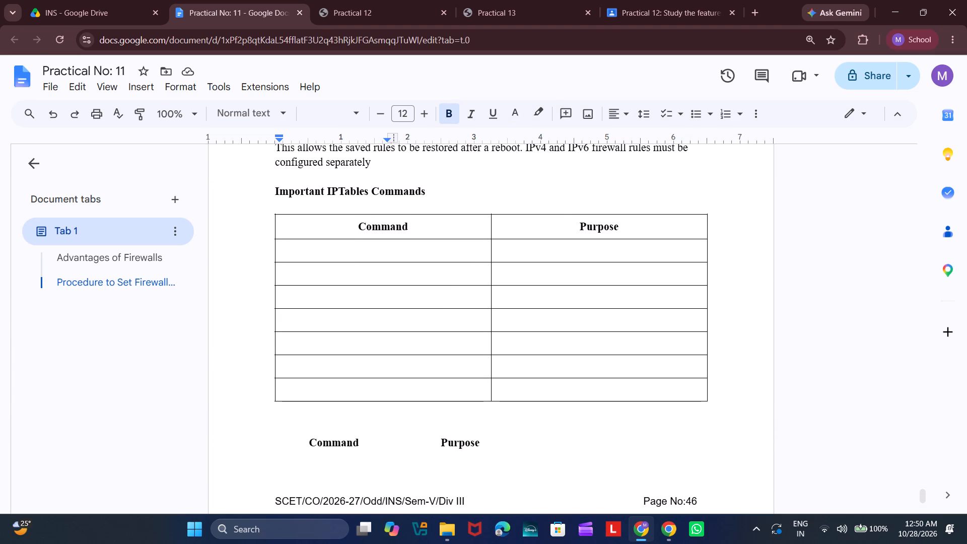
click(350, 252)
key(ctrl+v)
click(541, 359)
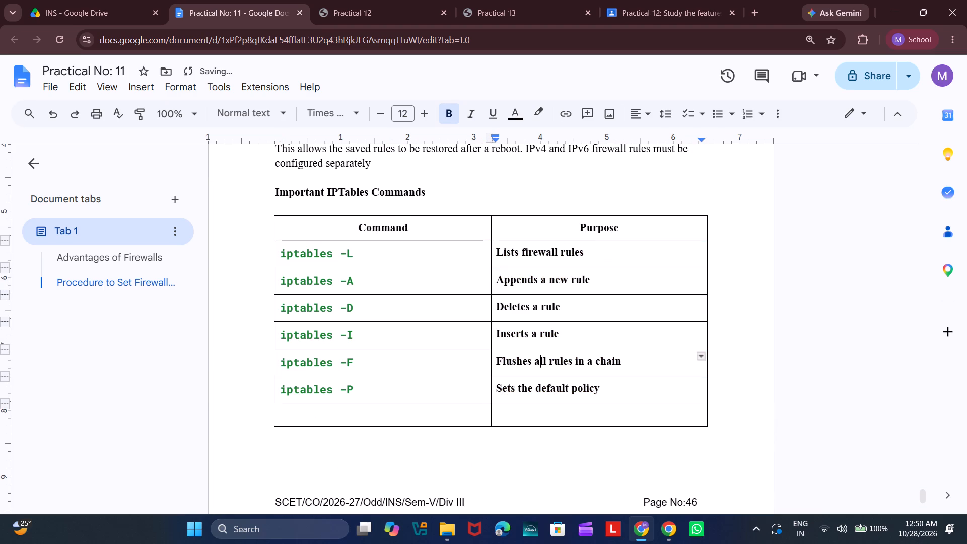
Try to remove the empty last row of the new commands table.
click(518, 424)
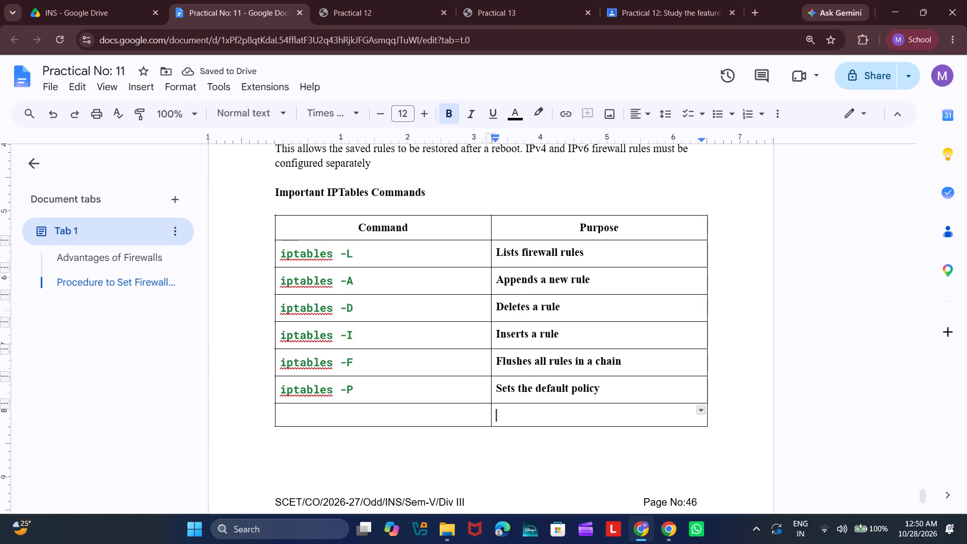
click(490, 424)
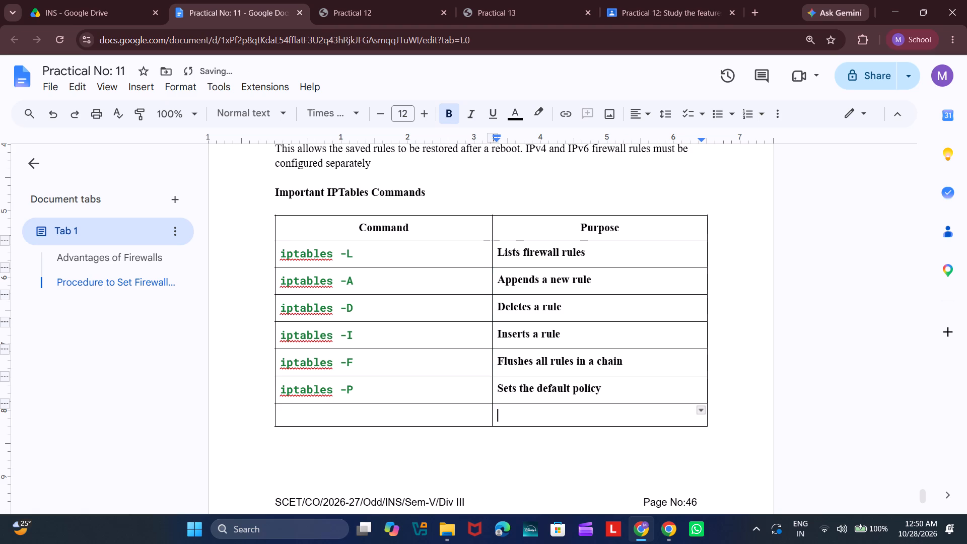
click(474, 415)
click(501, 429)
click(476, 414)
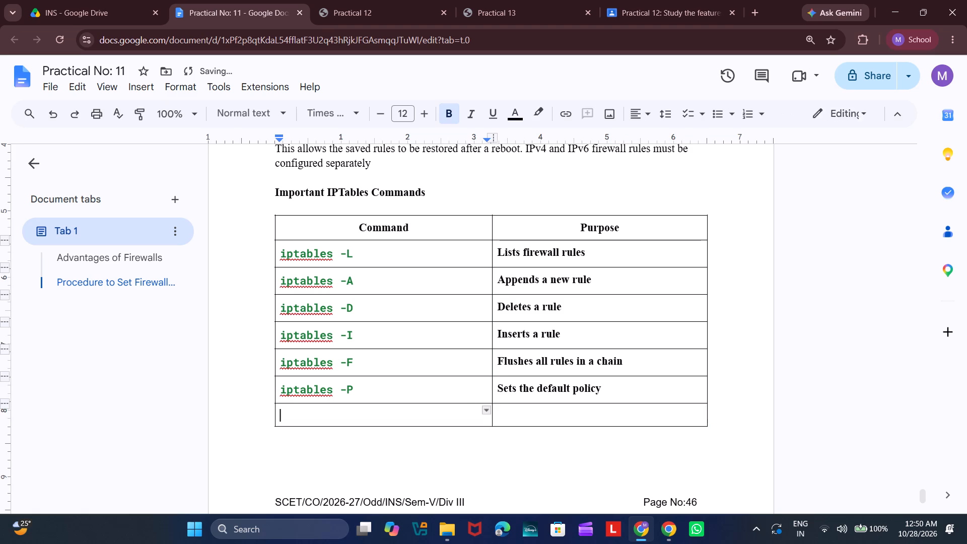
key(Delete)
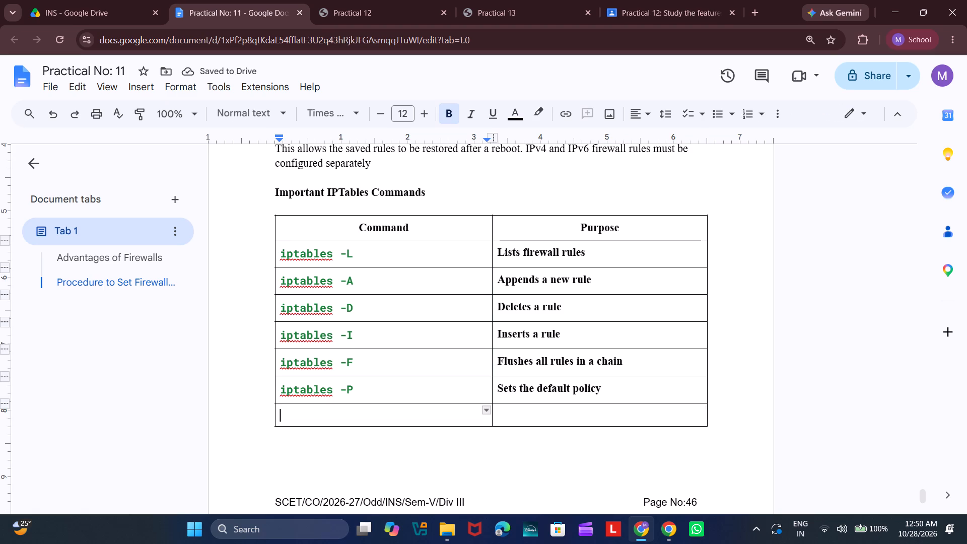
Delete the blank line between the new commands table and the leftover Command and Purpose header row.
click(602, 394)
click(587, 416)
click(559, 430)
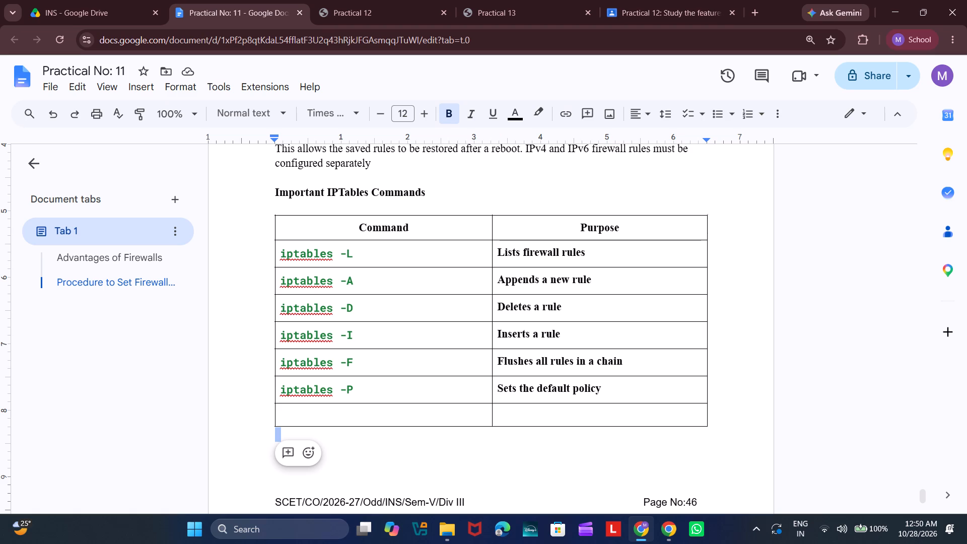
right_click(551, 428)
click(625, 185)
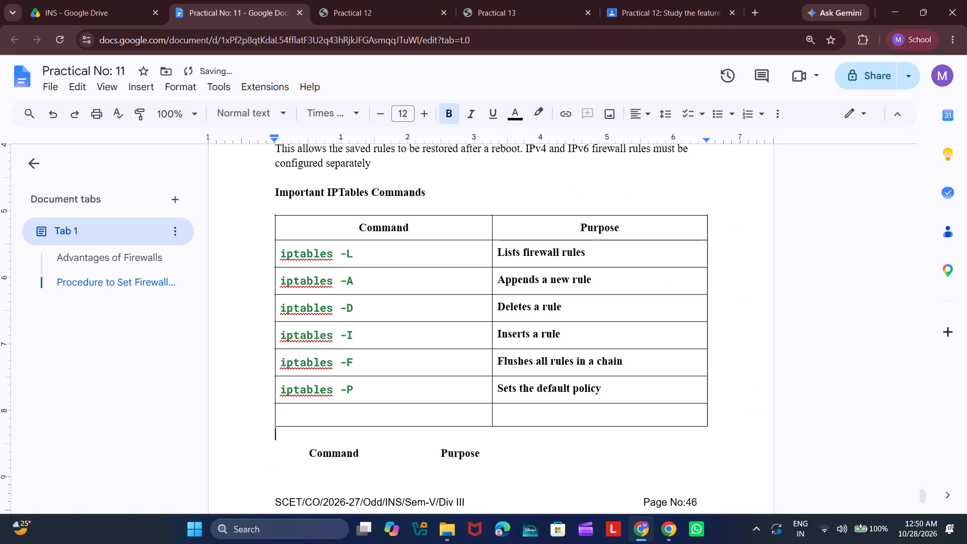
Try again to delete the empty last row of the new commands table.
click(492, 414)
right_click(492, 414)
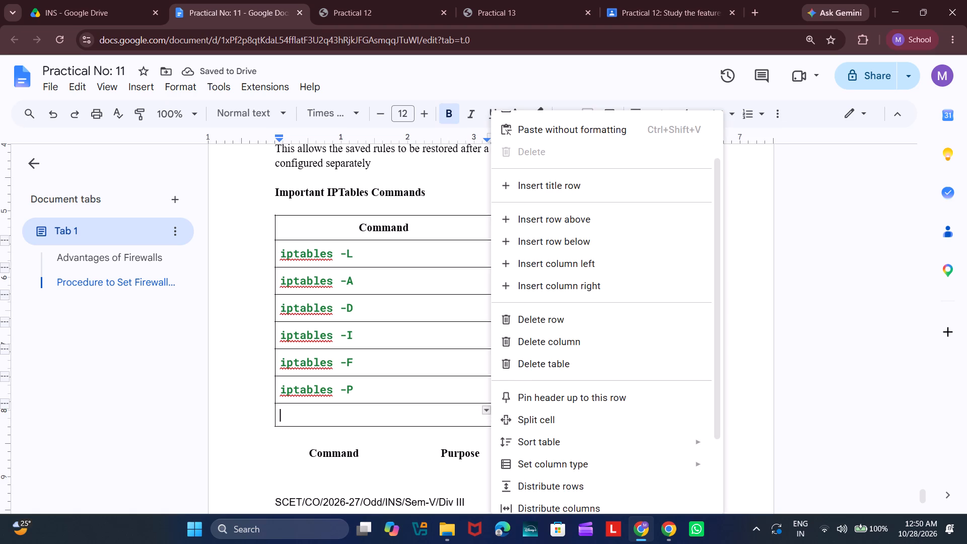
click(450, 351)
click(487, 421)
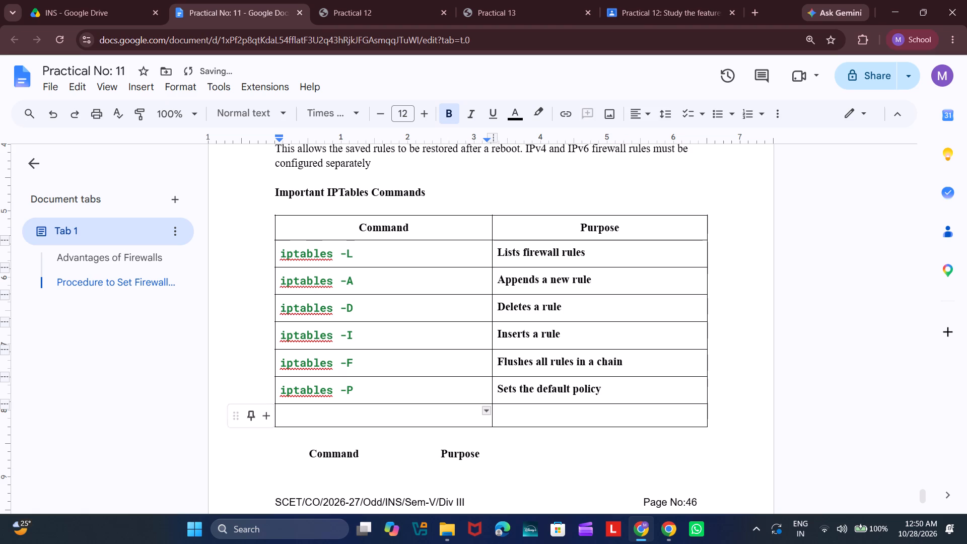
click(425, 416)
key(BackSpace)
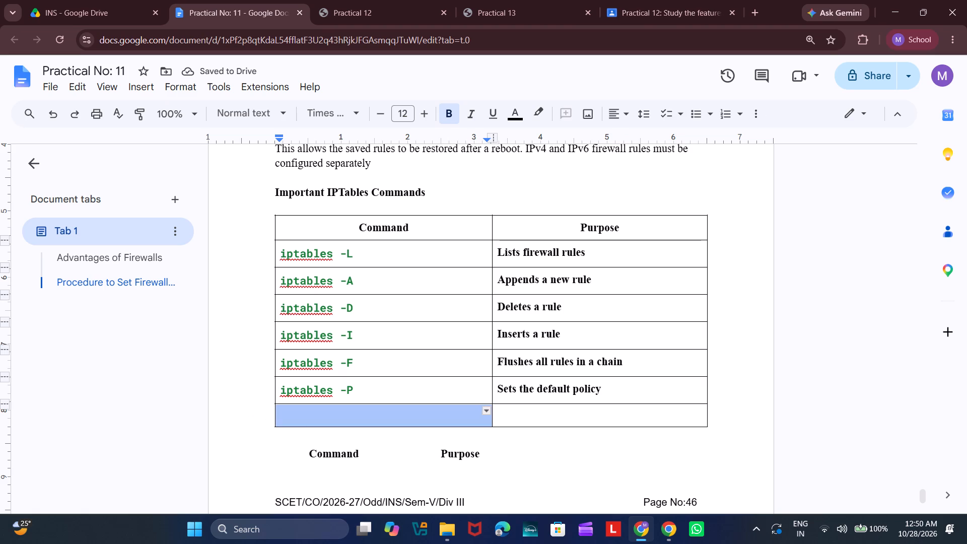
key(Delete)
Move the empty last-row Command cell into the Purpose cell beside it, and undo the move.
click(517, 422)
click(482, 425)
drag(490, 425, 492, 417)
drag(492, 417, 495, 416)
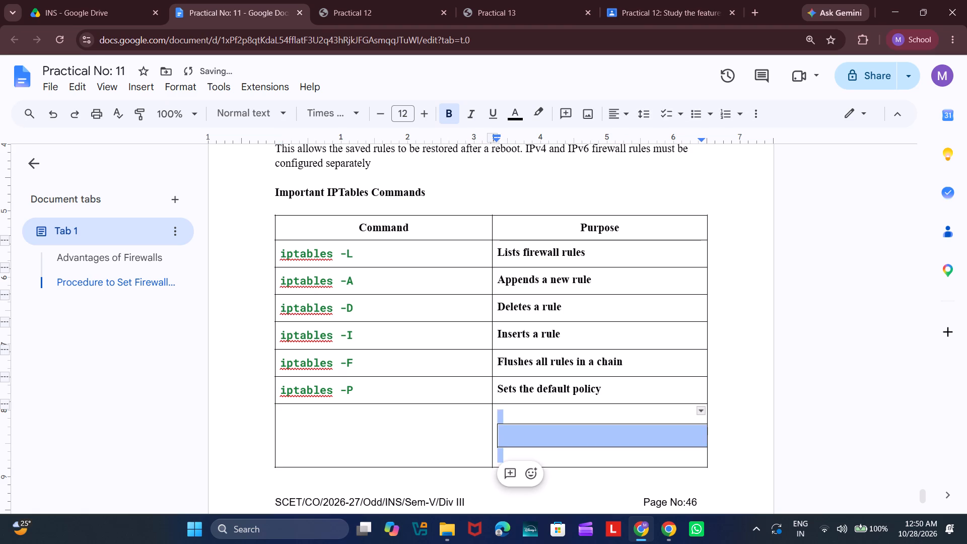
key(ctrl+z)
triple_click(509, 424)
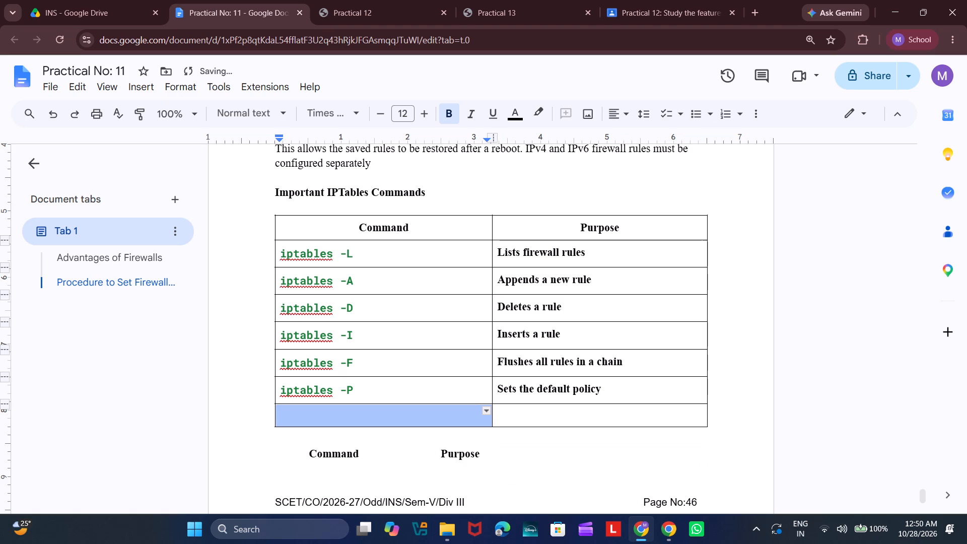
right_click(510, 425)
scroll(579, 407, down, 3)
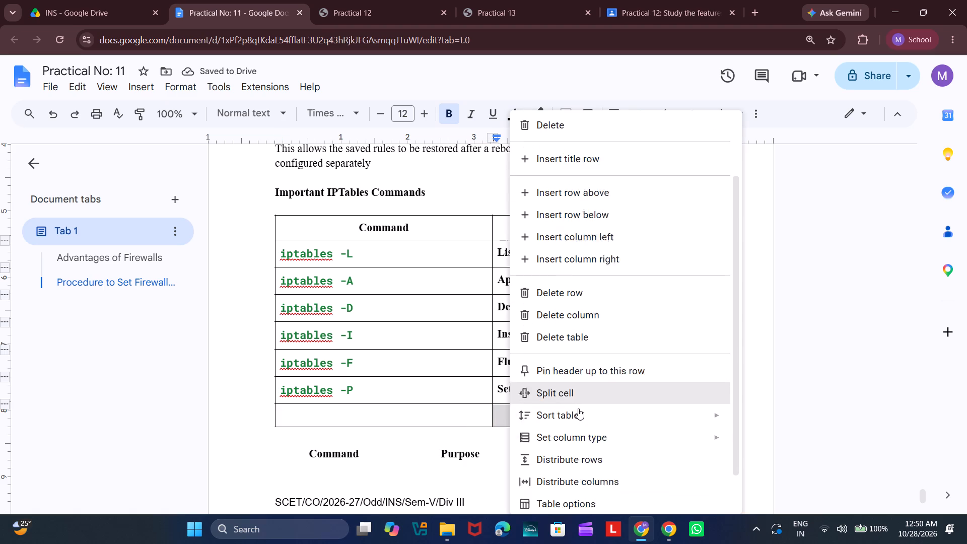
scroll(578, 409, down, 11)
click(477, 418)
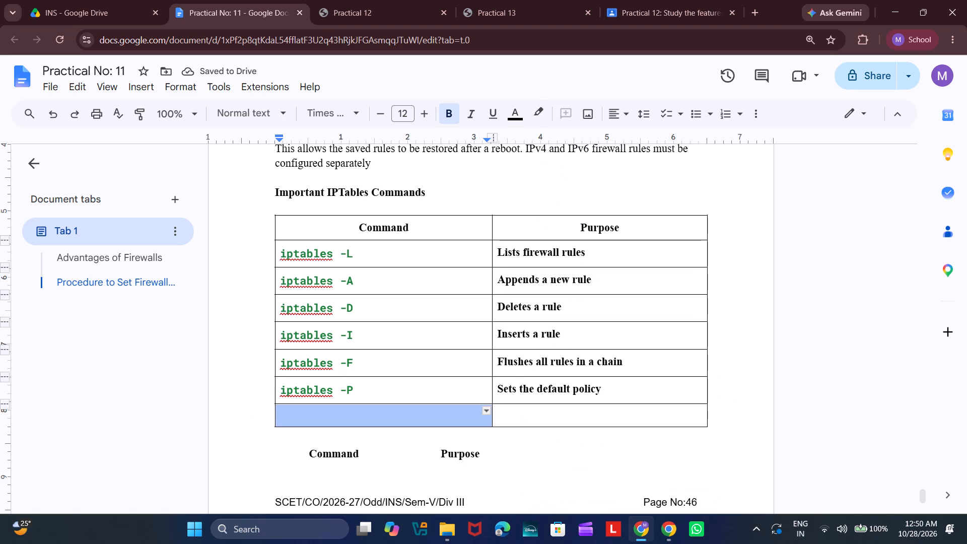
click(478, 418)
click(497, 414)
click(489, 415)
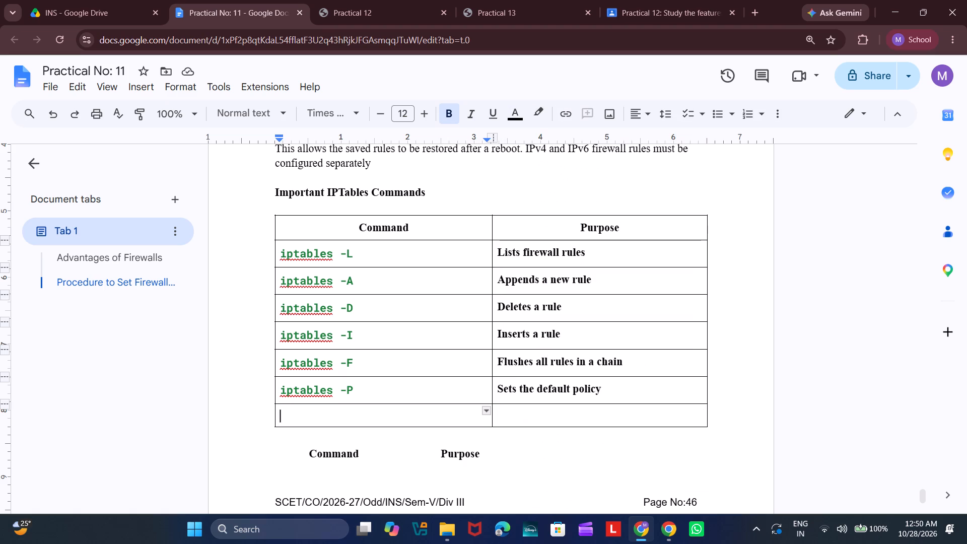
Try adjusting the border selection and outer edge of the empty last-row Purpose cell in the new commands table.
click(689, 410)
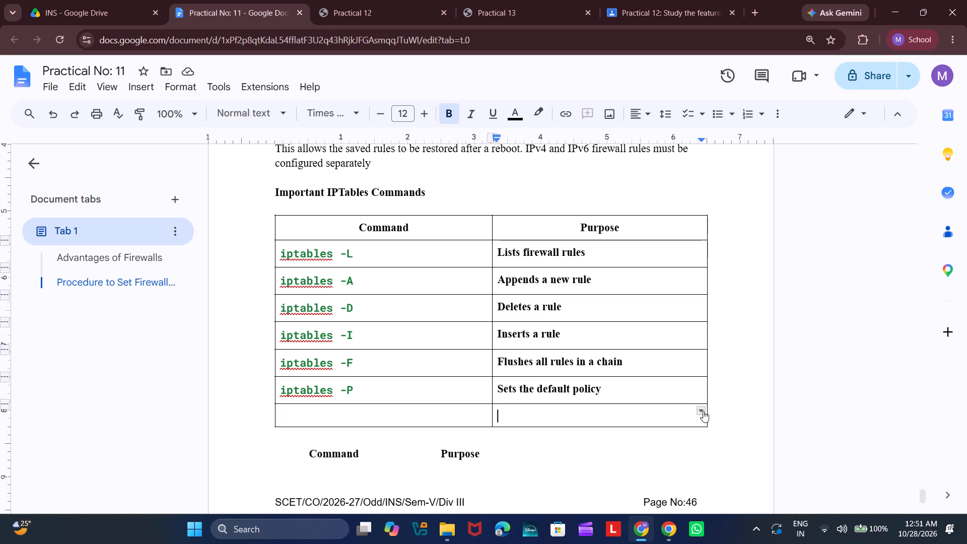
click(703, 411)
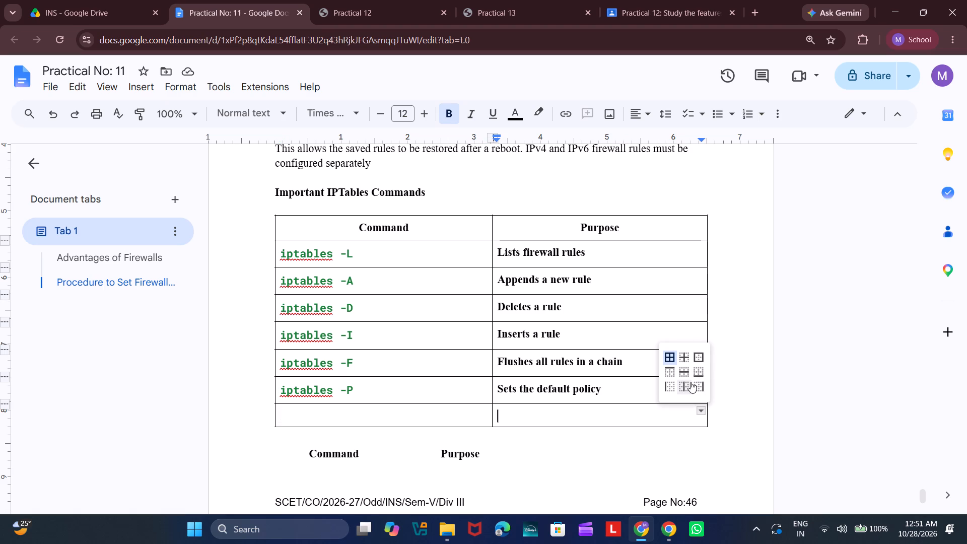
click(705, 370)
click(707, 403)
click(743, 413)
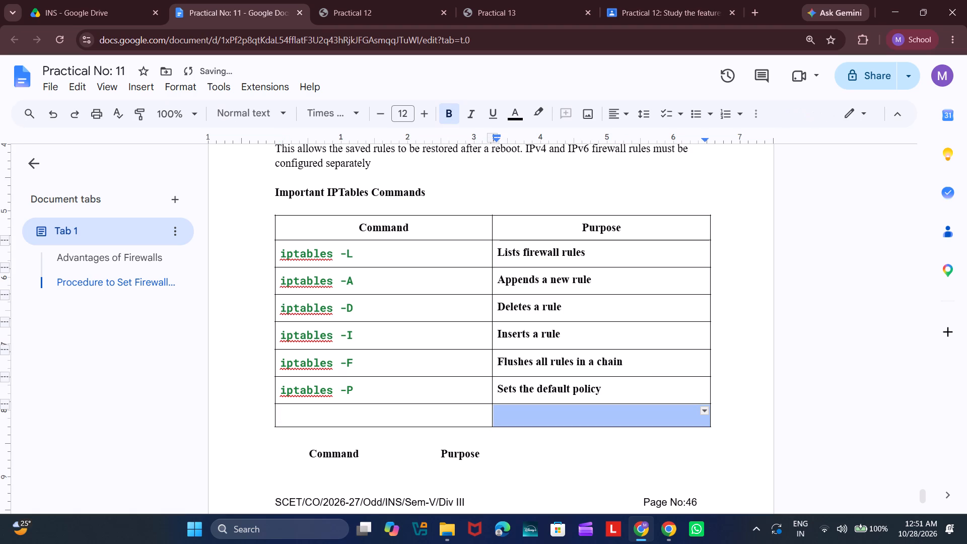
Undo the edits back to before the bordered eight-row table was inserted under the Important IPTables Commands heading.
key(ctrl+z)
key(ctrl+z)
key(ctrl+z)
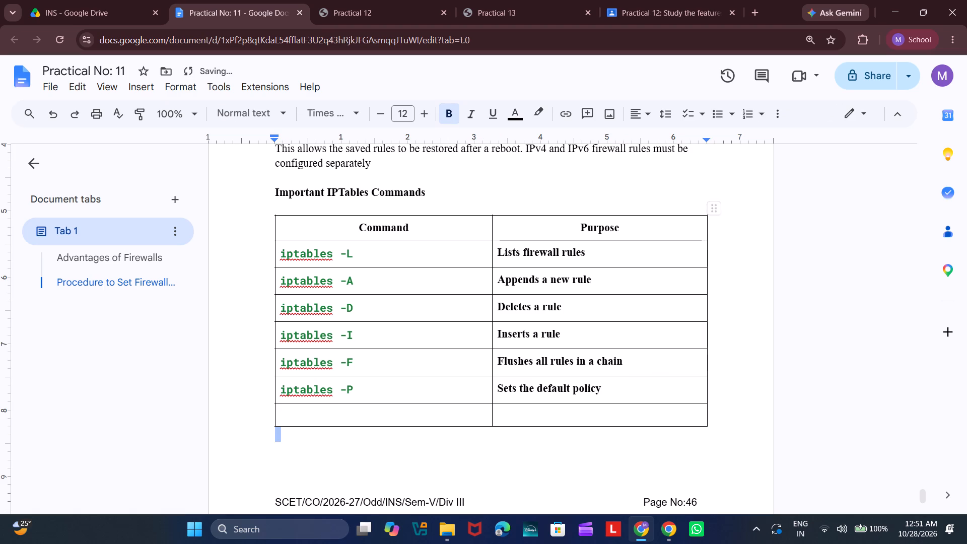
key(ctrl+z)
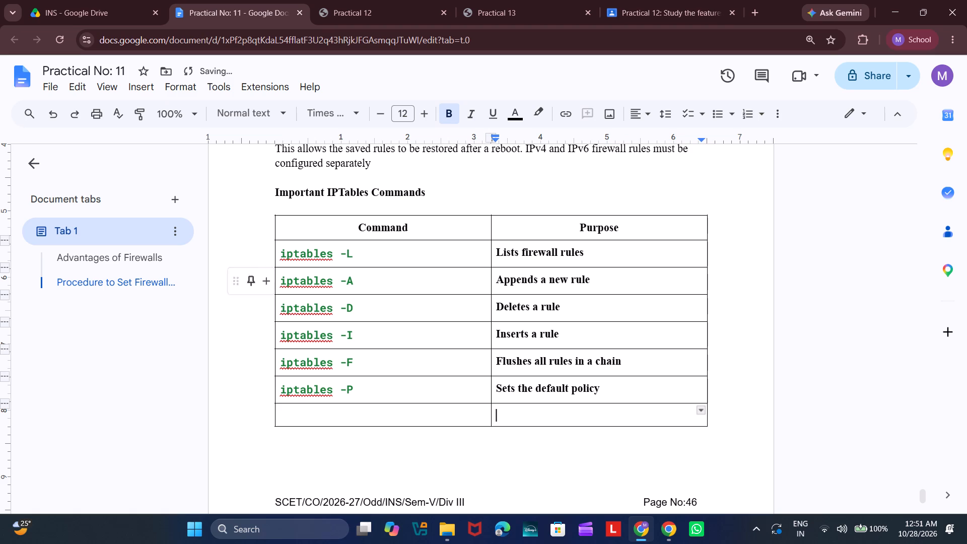
key(ctrl+z)
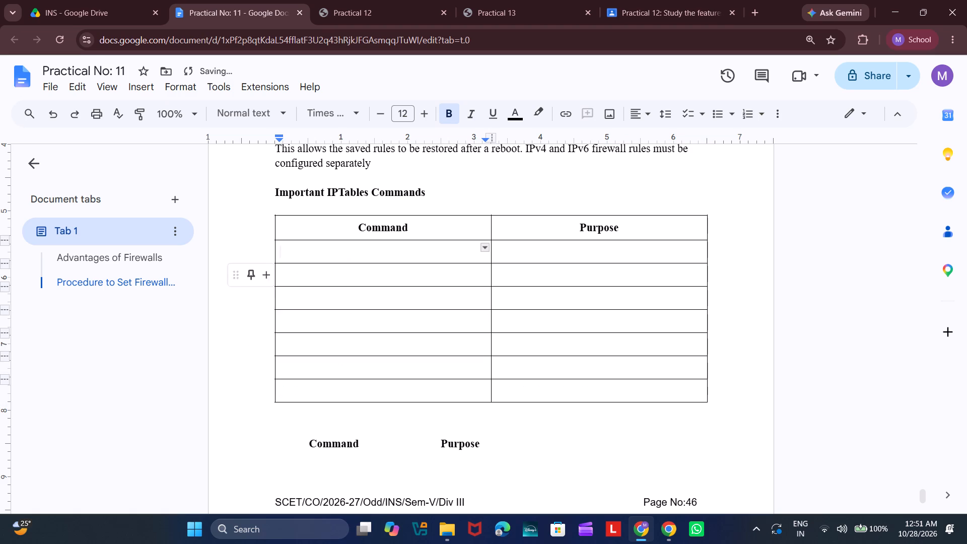
key(ctrl+z)
key(ctrl+z)
key(ctrl+z)
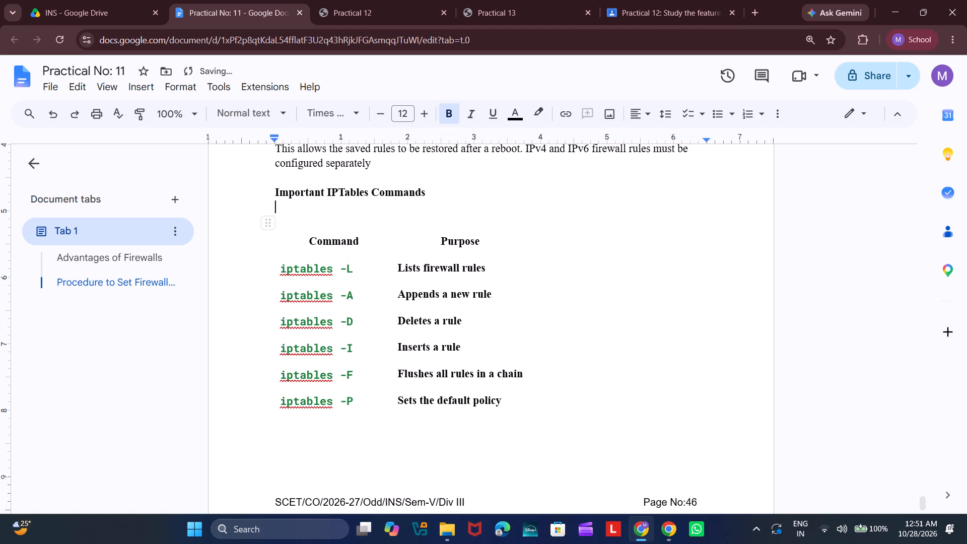
Insert a table of 2 columns by 7 rows below the Important IPTables Commands heading.
click(131, 85)
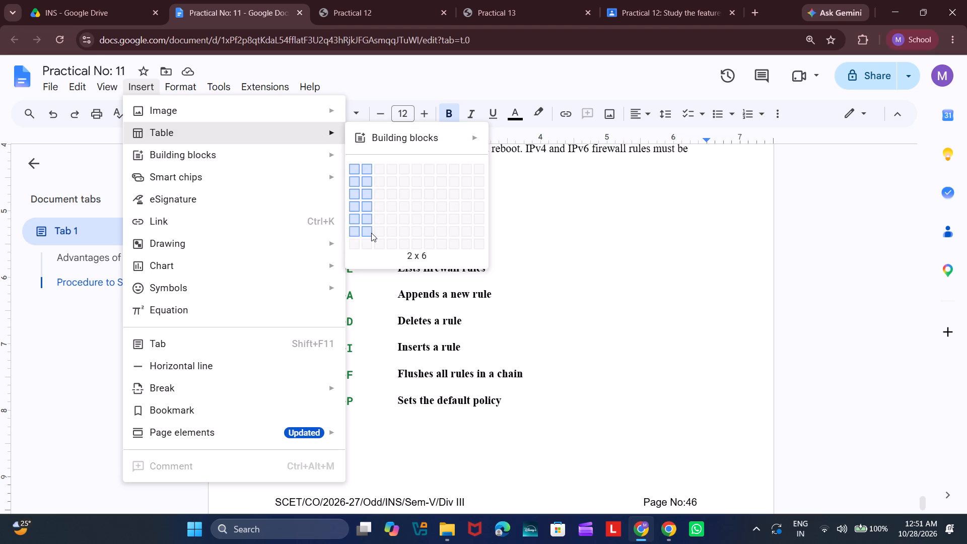
click(371, 238)
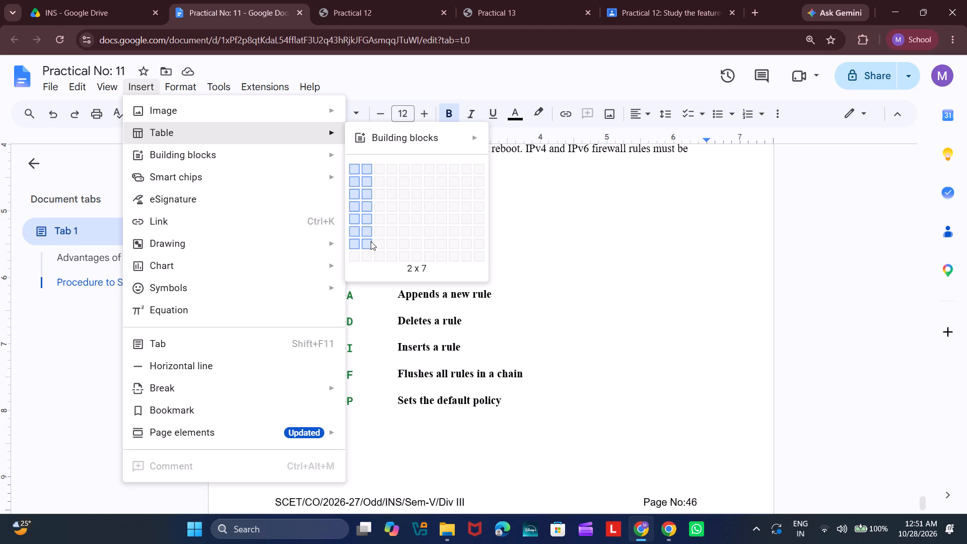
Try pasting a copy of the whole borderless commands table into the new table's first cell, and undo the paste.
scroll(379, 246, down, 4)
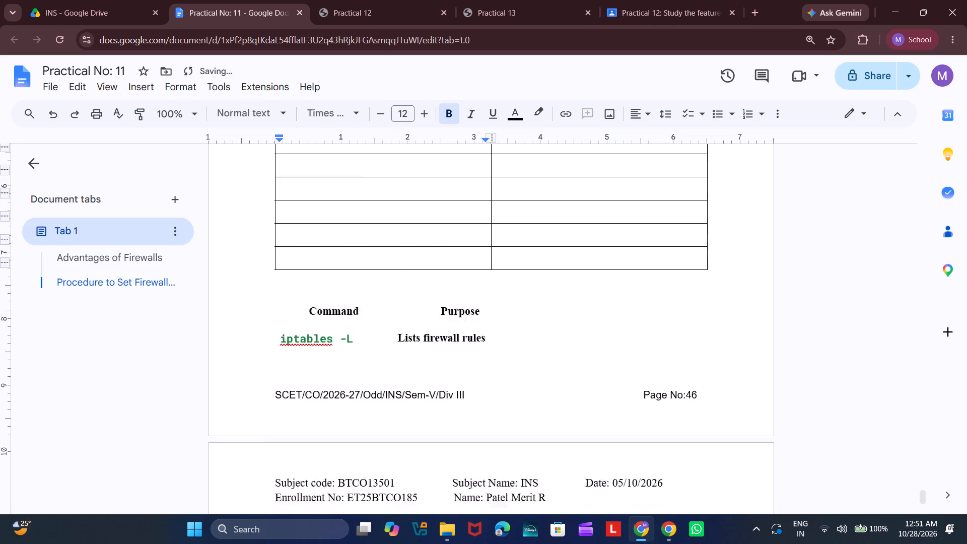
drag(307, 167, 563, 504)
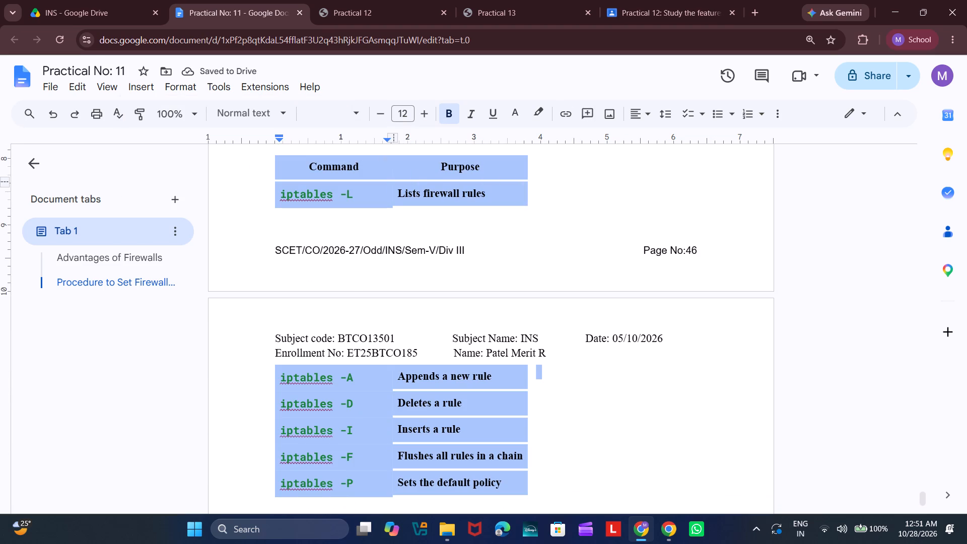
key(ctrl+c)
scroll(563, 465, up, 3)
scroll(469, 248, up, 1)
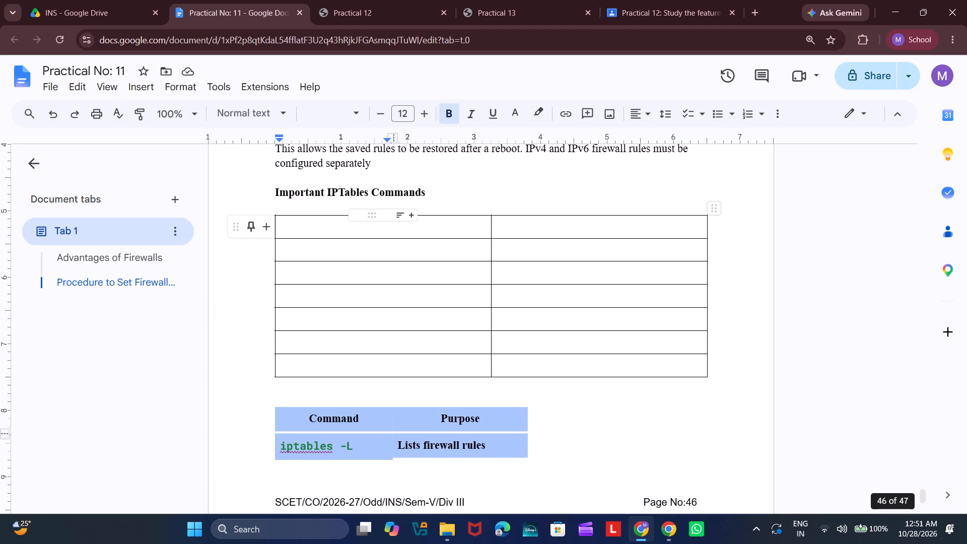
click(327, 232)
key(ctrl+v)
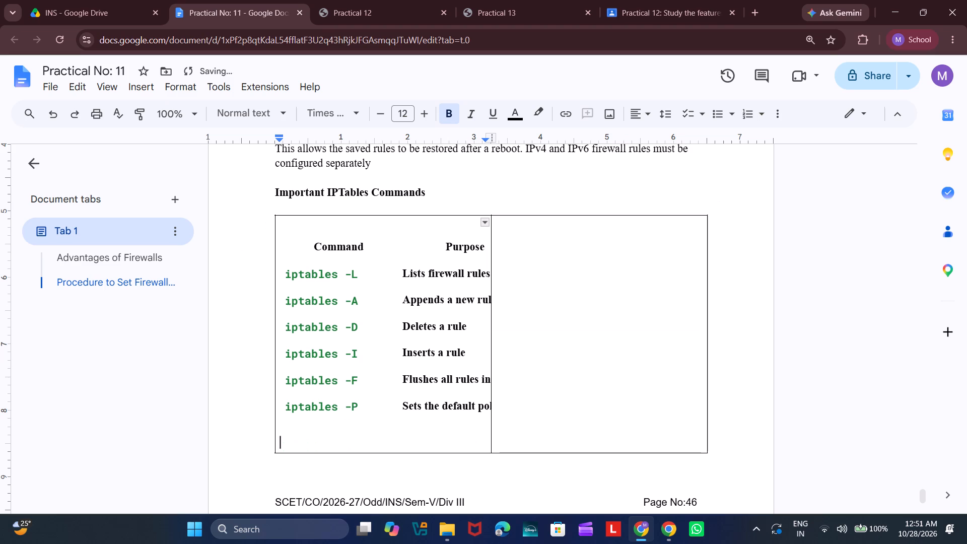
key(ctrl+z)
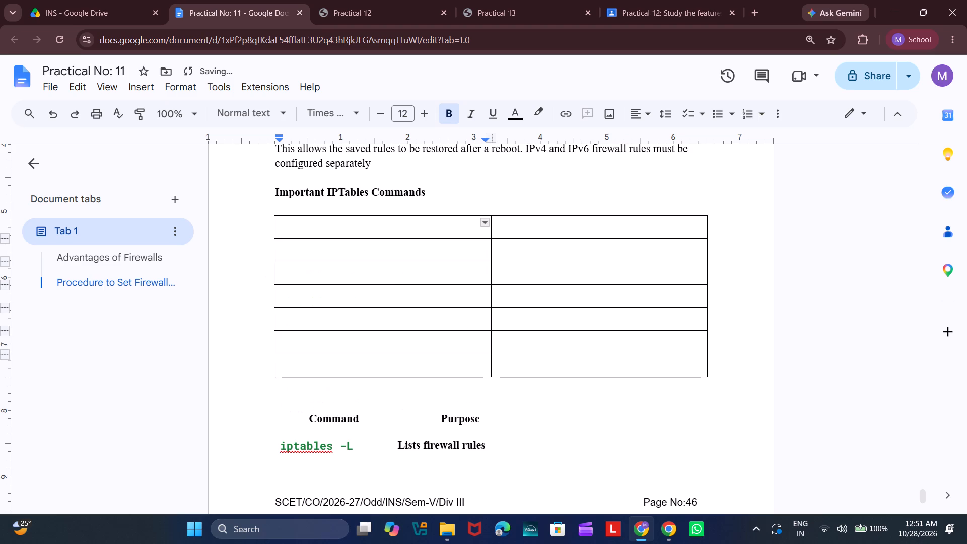
Copy the Command and Purpose header row from the borderless table into the first row of the new table.
click(323, 423)
click(307, 419)
drag(307, 419, 535, 418)
click(536, 413)
drag(304, 421, 560, 413)
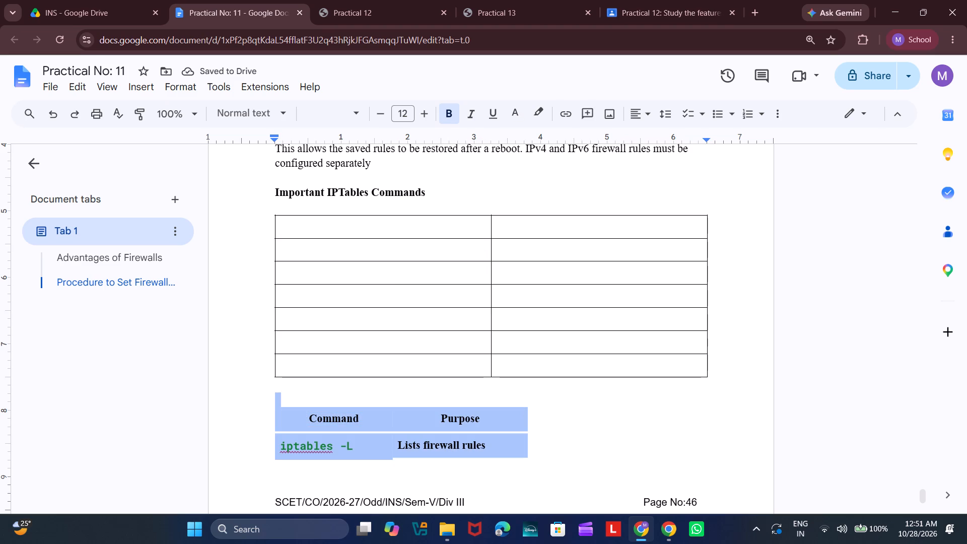
click(561, 409)
scroll(502, 410, down, 1)
drag(303, 359, 445, 355)
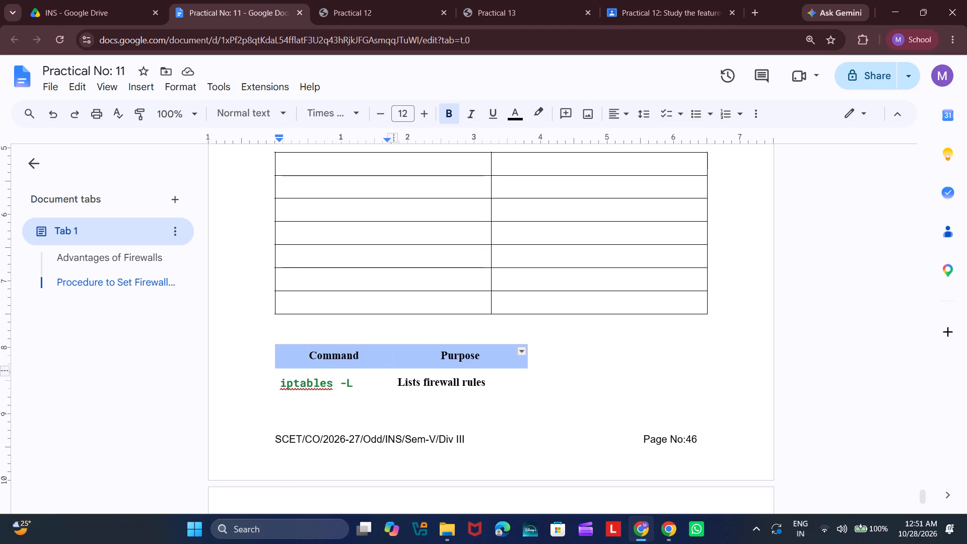
drag(445, 355, 504, 349)
key(ctrl+c)
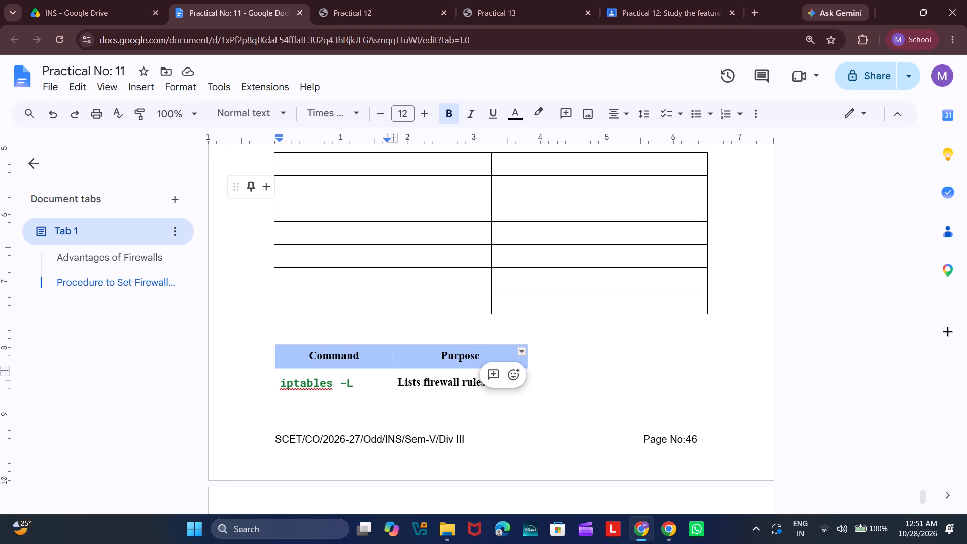
click(417, 180)
click(414, 171)
key(ctrl+v)
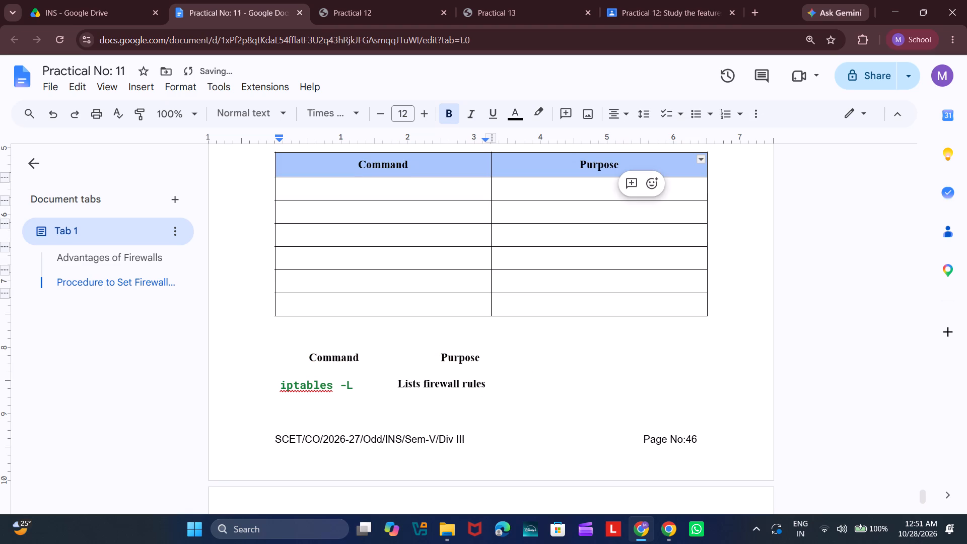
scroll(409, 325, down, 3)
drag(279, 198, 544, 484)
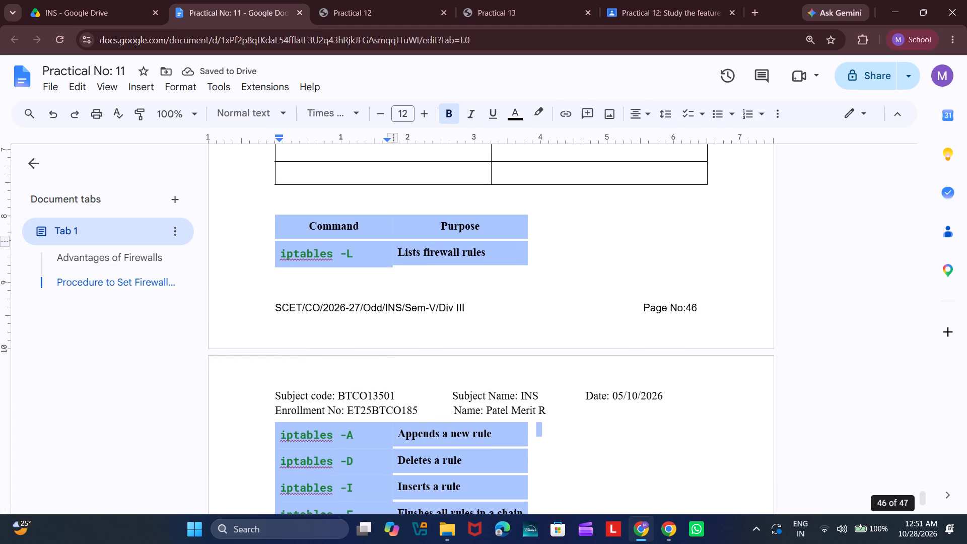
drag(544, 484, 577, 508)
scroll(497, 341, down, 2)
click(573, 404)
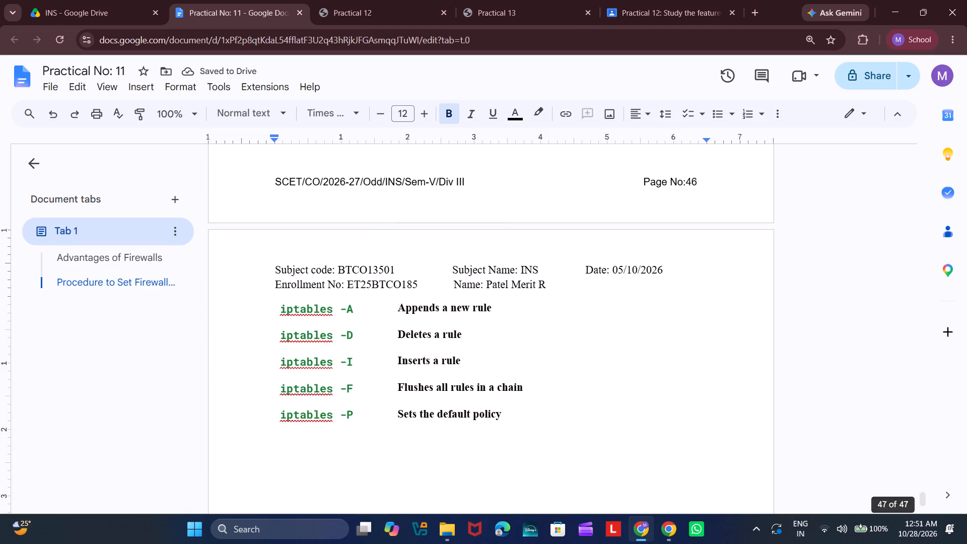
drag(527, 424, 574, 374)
Copy the six iptables rows, from -L to -P with their purposes, into the new table's rows below the header.
scroll(555, 393, up, 2)
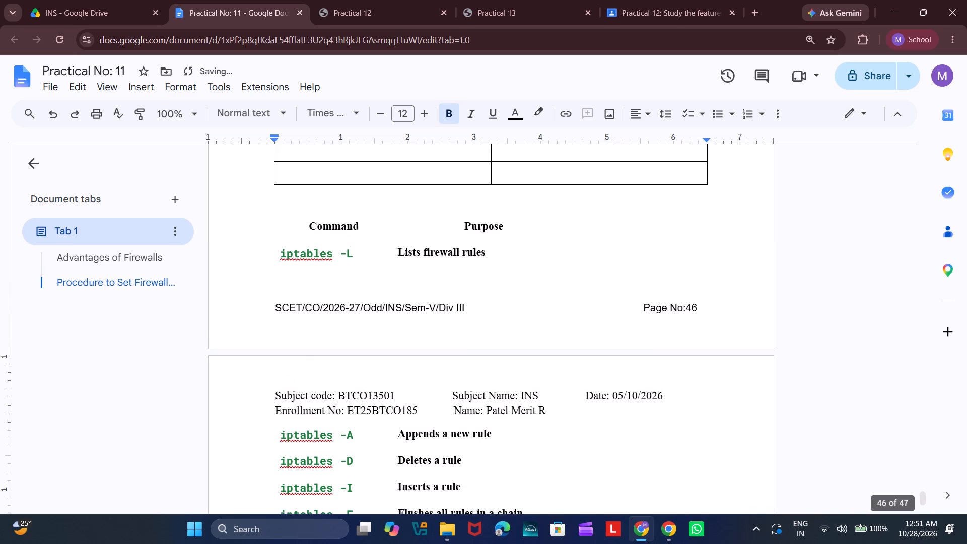
drag(284, 261, 429, 450)
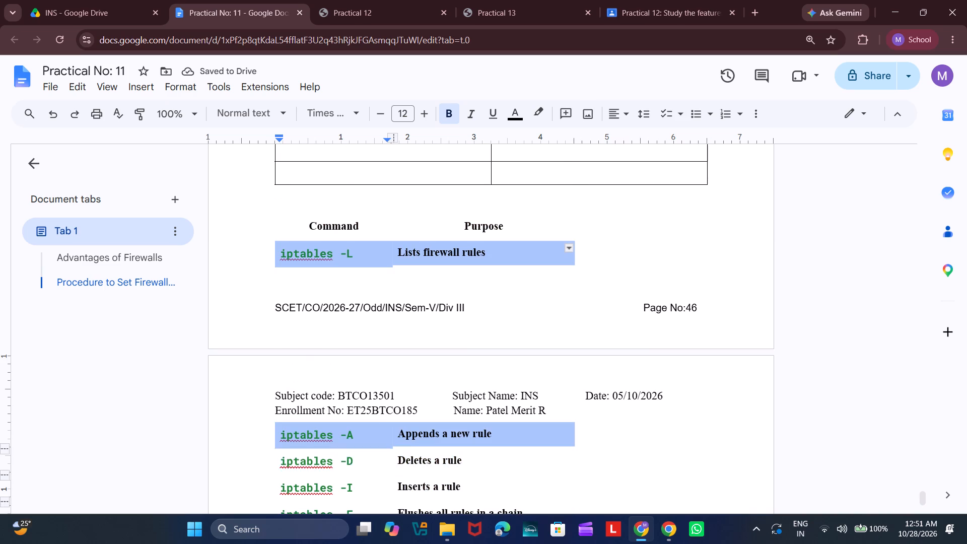
drag(429, 450, 438, 401)
click(483, 387)
scroll(410, 331, down, 1)
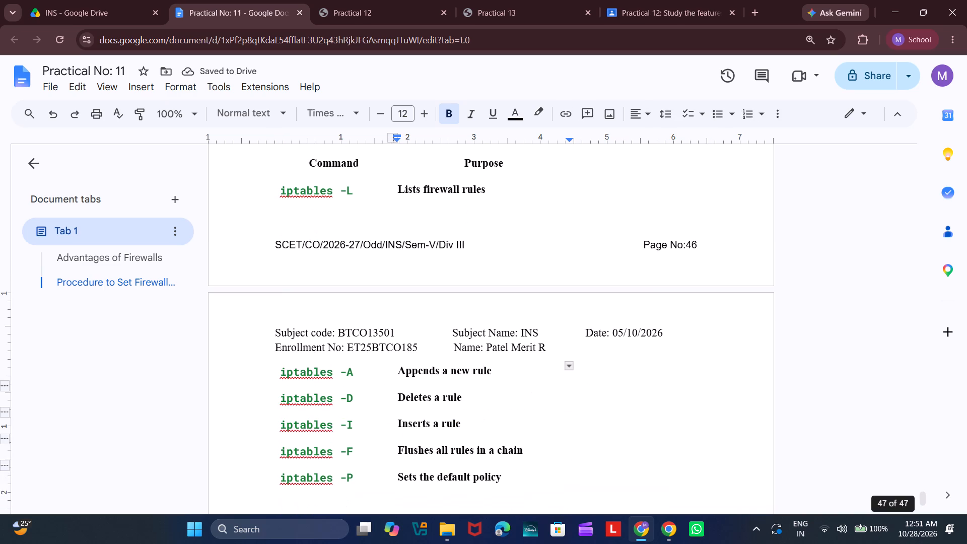
drag(281, 190, 526, 491)
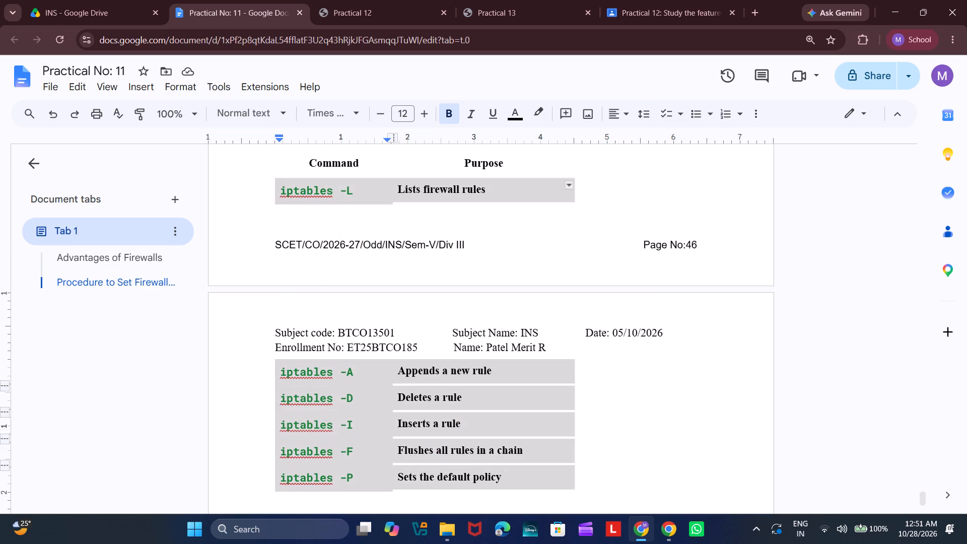
drag(526, 491, 526, 492)
key(ctrl+c)
key(ctrl+c)
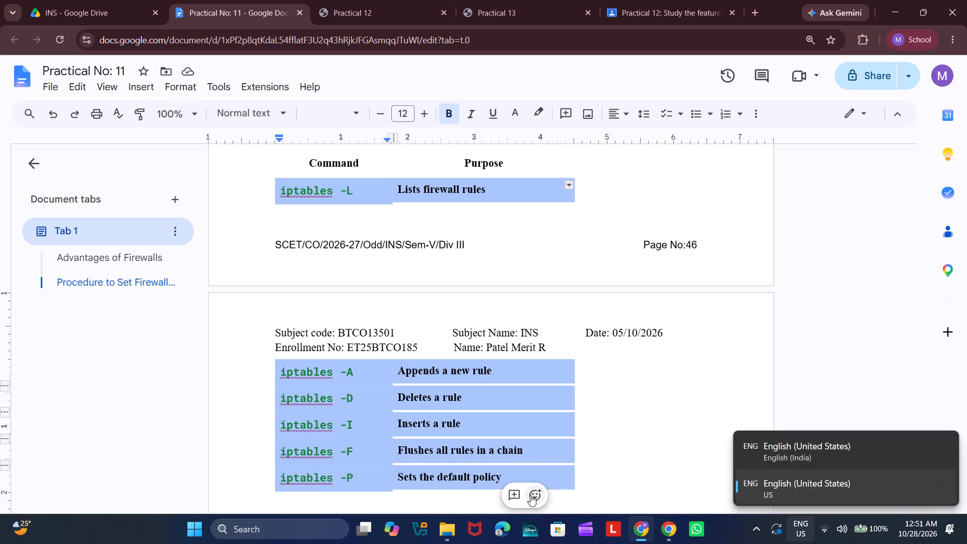
scroll(524, 465, up, 3)
click(394, 194)
click(392, 186)
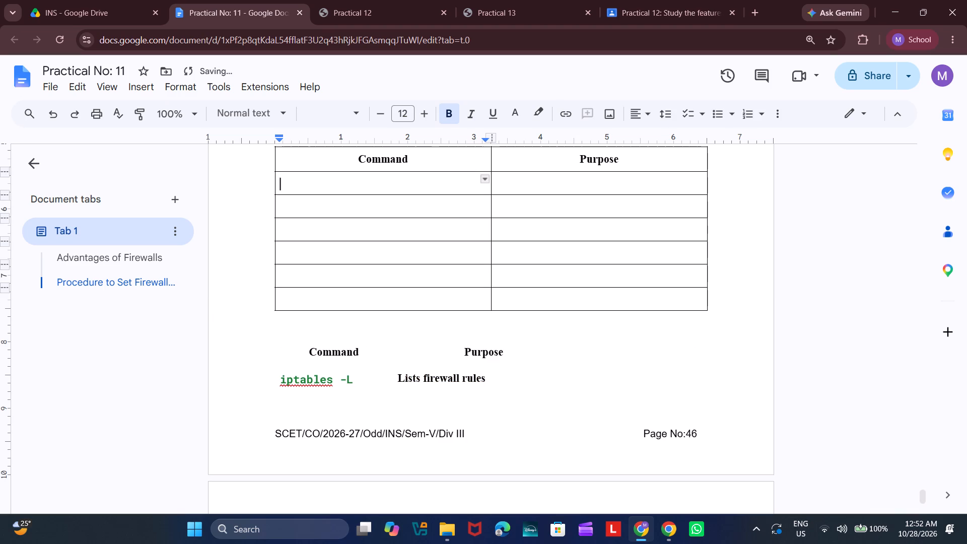
key(ctrl+v)
click(675, 343)
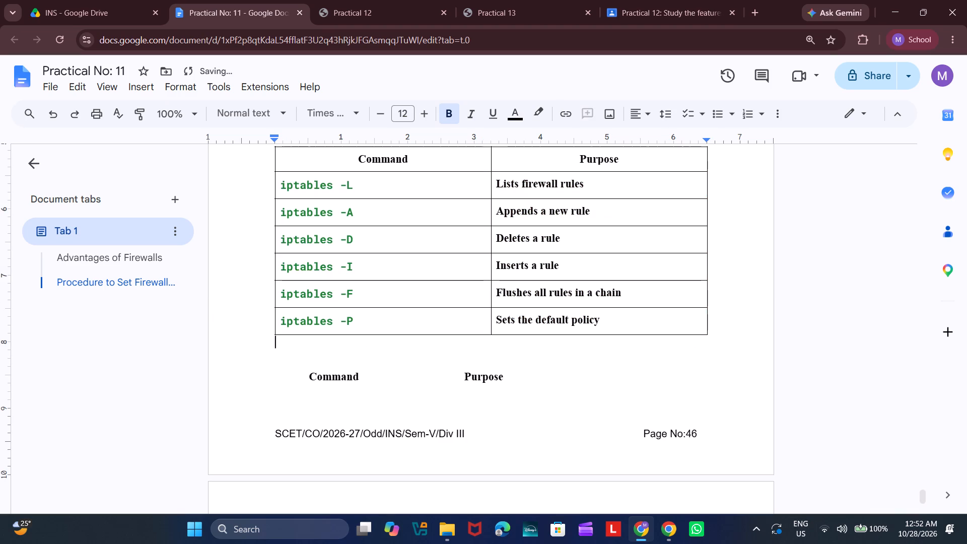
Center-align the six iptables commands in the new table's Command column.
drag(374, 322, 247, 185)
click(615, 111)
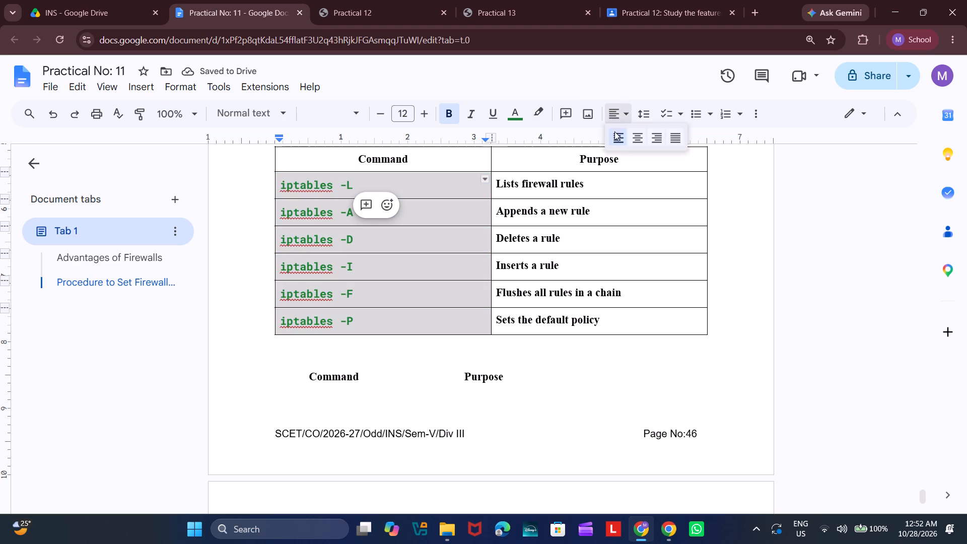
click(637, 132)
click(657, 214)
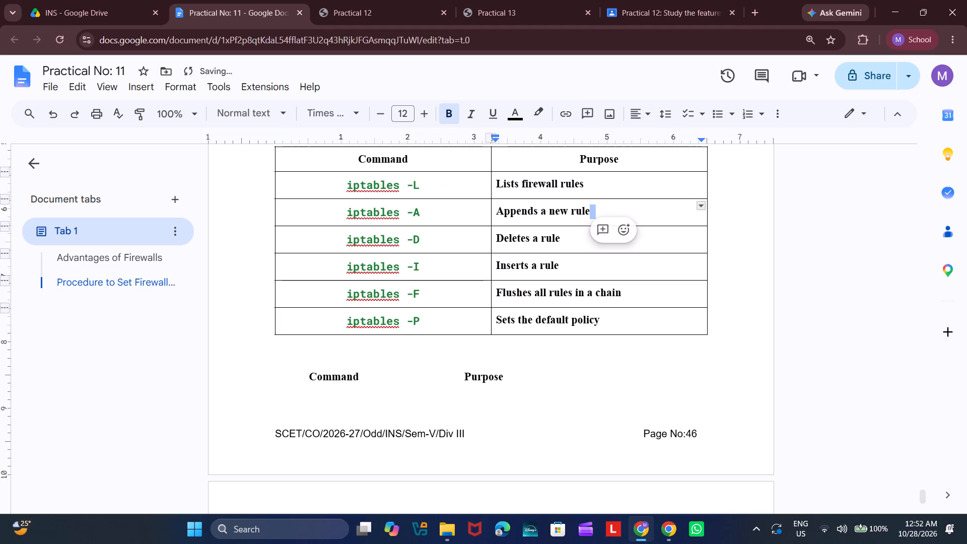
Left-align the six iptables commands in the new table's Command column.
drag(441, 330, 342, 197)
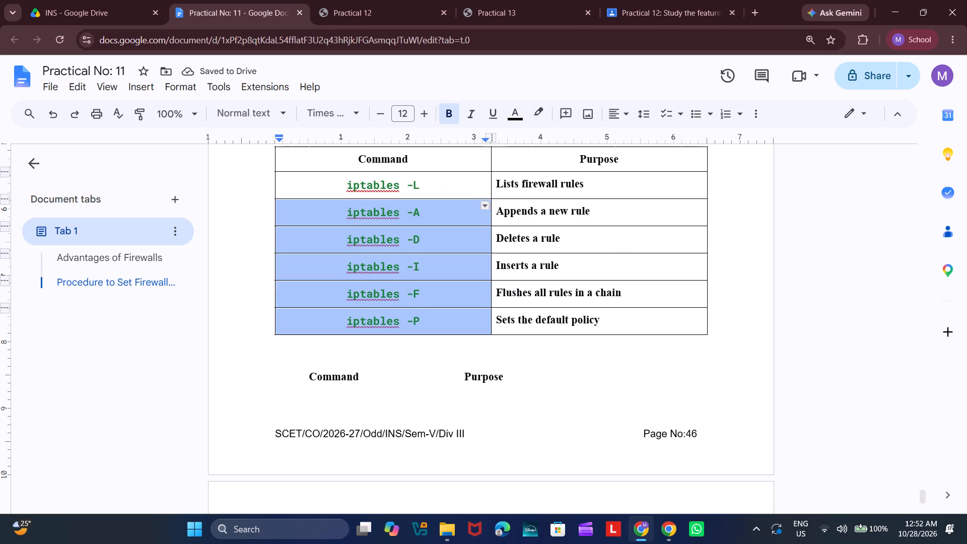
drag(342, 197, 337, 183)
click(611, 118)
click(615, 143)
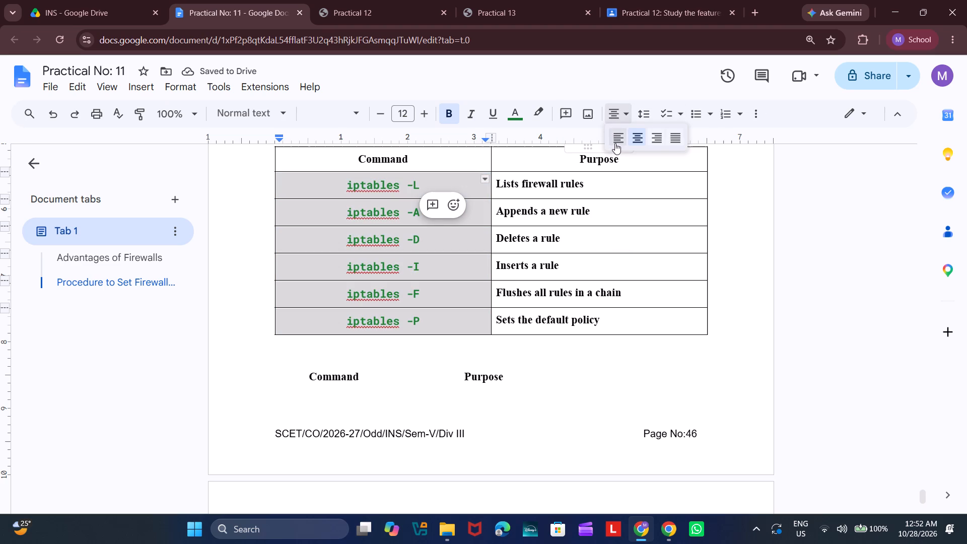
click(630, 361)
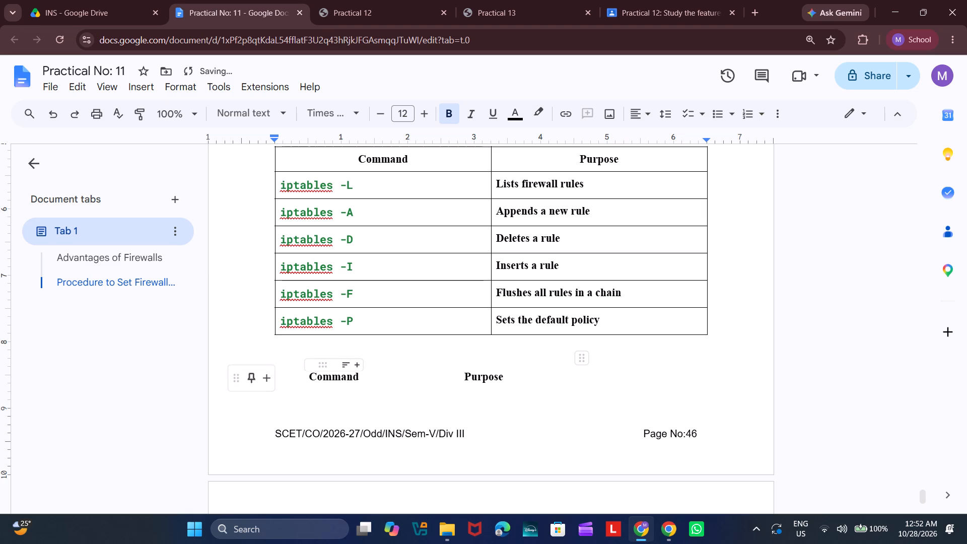
Delete the leftover borderless commands table below the new bordered table.
drag(280, 382, 432, 542)
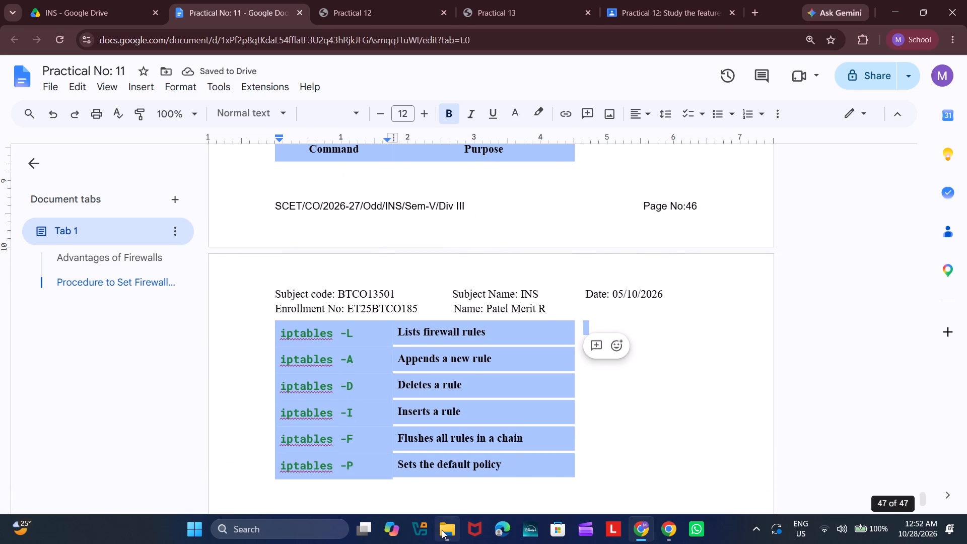
key(BackSpace)
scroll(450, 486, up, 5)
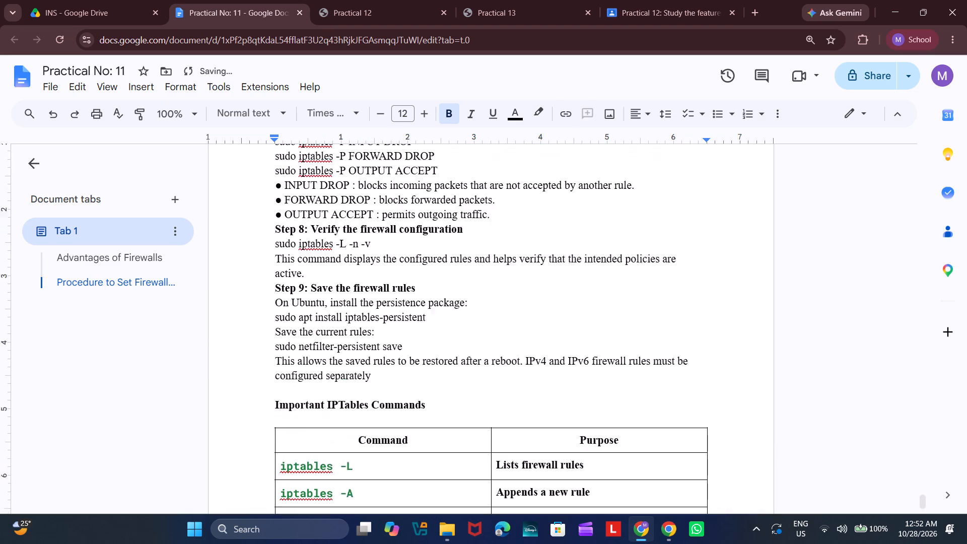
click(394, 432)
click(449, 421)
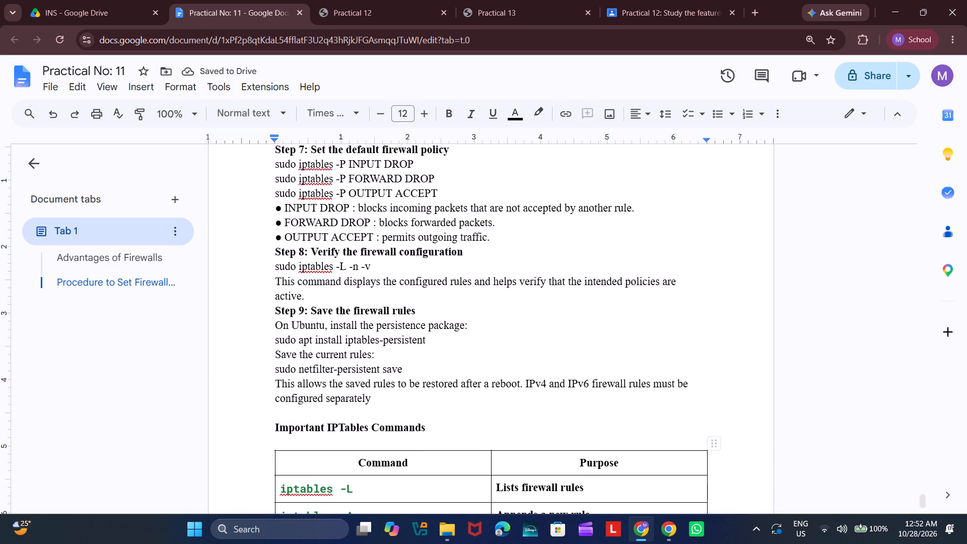
Review the Practical No: 12 pages, from the firewall advantages and setup steps to the iptables commands table.
scroll(546, 487, down, 8)
scroll(519, 446, up, 2)
scroll(479, 383, up, 13)
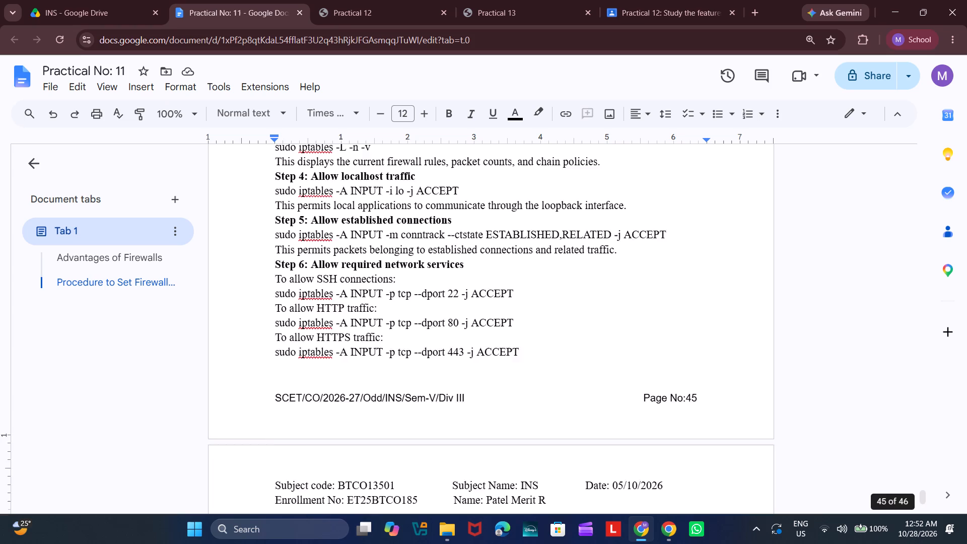
scroll(482, 389, up, 20)
scroll(482, 389, up, 2)
scroll(484, 399, down, 14)
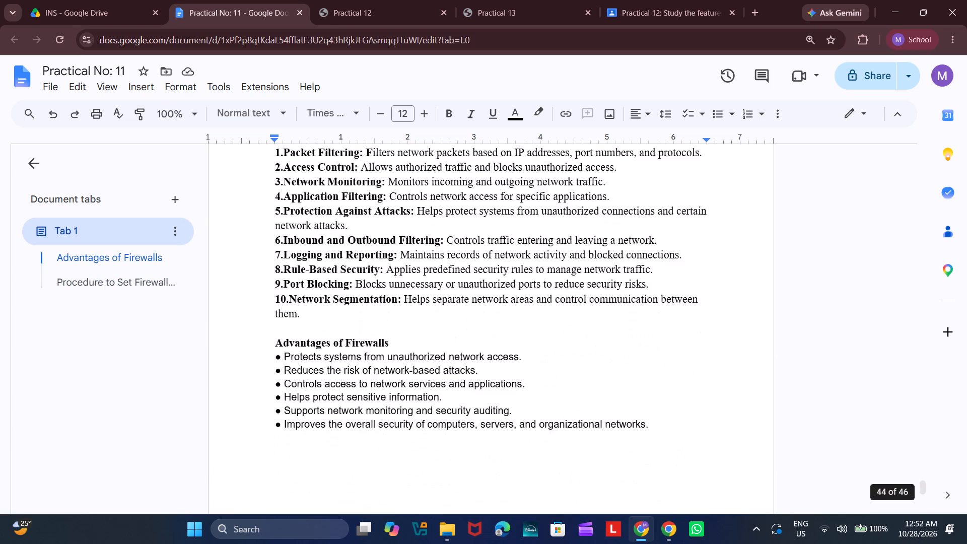
scroll(485, 395, down, 20)
scroll(485, 395, down, 15)
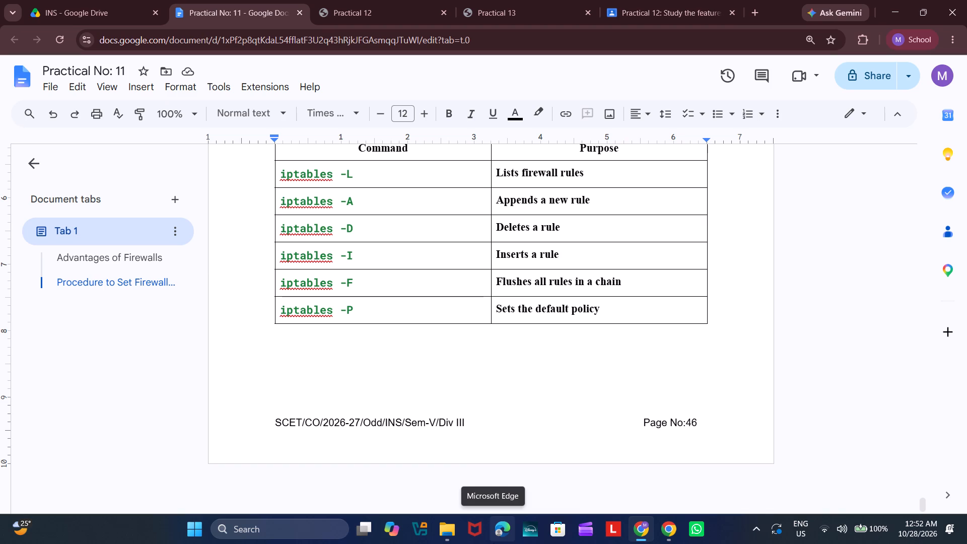
click(457, 391)
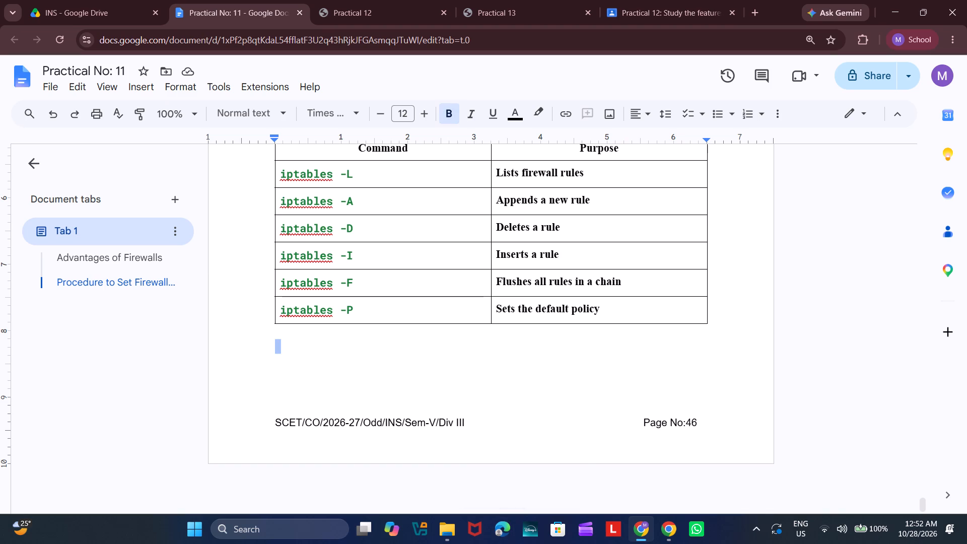
click(464, 390)
Copy the "Practical No: 12" heading together with the "Problem Statement:" label from the start of Practical 12.
scroll(464, 390, up, 18)
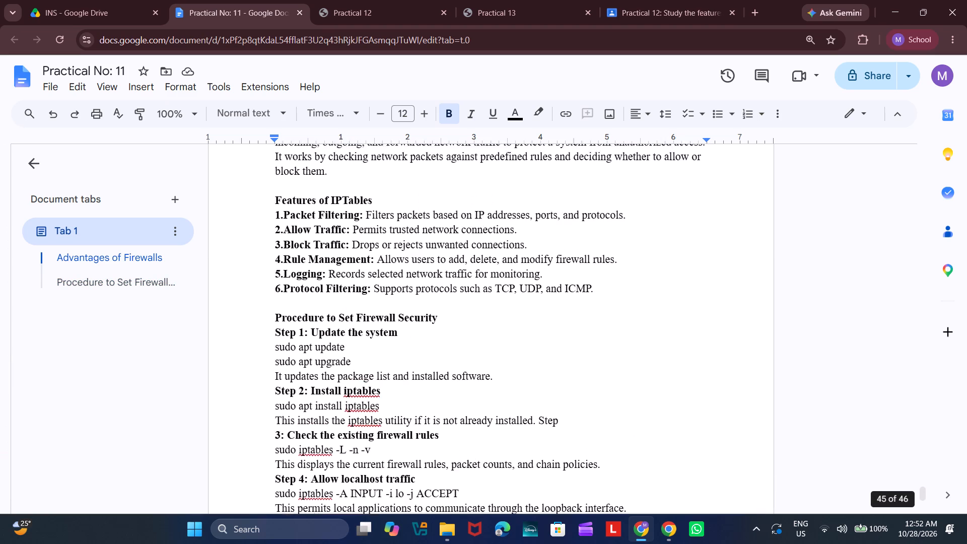
scroll(465, 387, up, 2)
scroll(426, 344, up, 10)
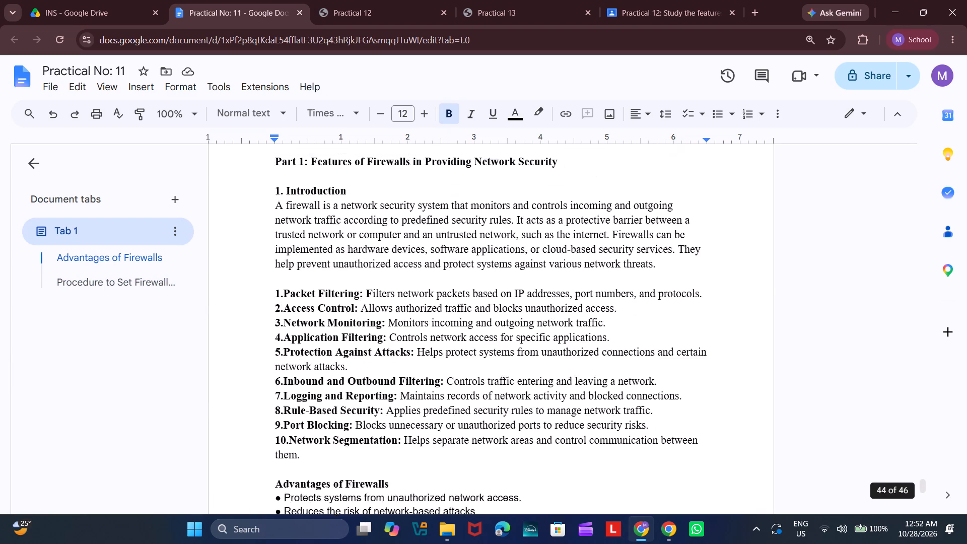
scroll(427, 344, up, 1)
drag(443, 274, 393, 304)
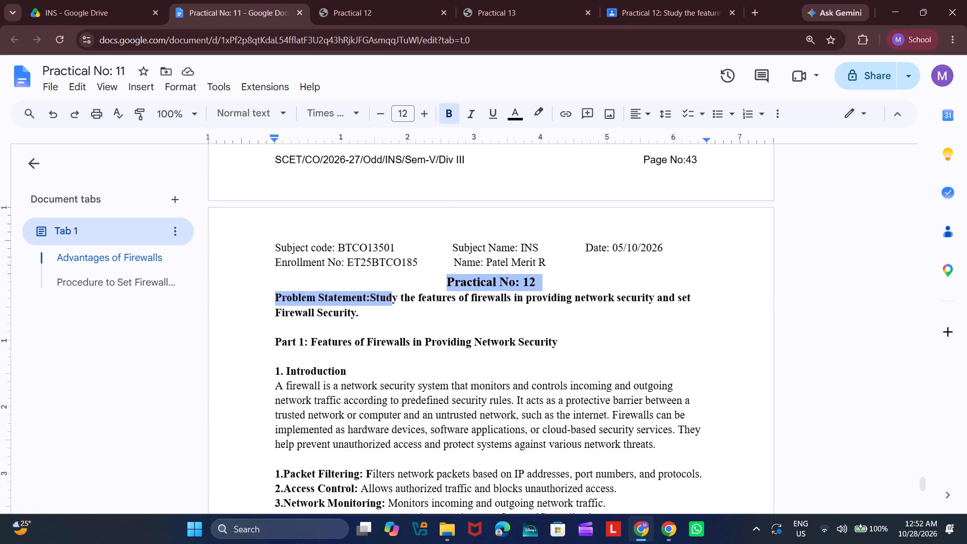
drag(393, 304, 372, 305)
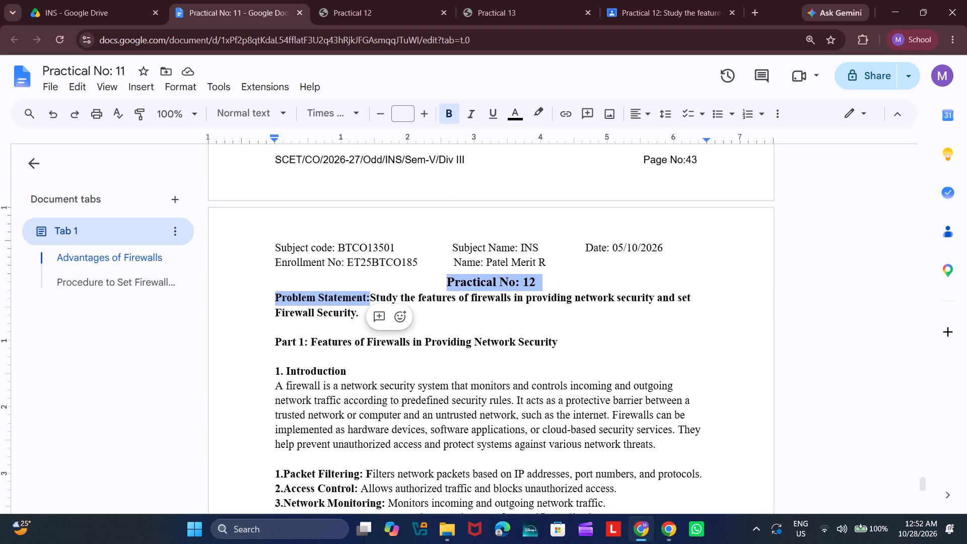
key(ctrl+c)
Add blank lines below the iptables table to start a new page, and paste the copied heading and label there.
ctrl+scroll(468, 397, down, 12)
ctrl+scroll(468, 397, up, 7)
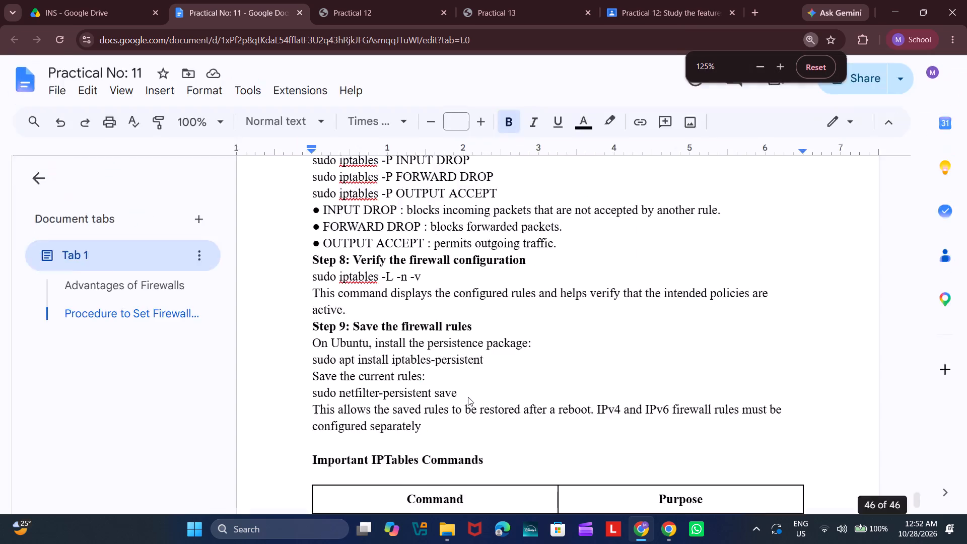
ctrl+scroll(468, 397, up, 3)
ctrl+scroll(468, 397, down, 2)
scroll(468, 397, down, 3)
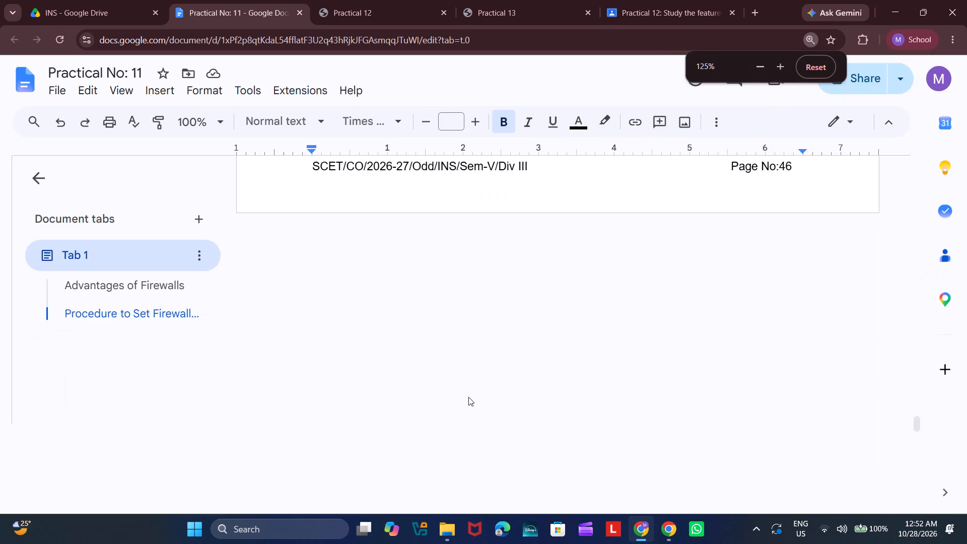
scroll(469, 397, down, 4)
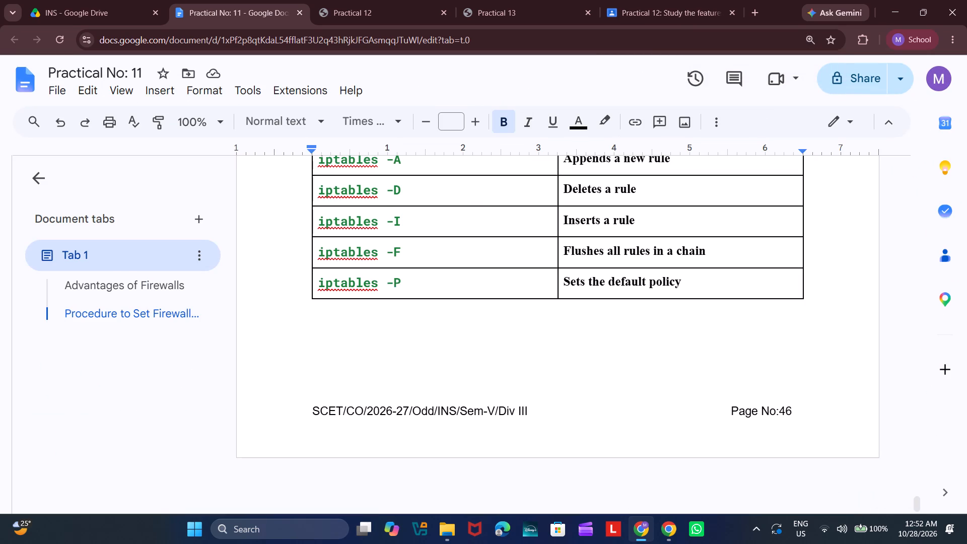
ctrl+scroll(563, 368, down, 4)
click(563, 365)
click(563, 365)
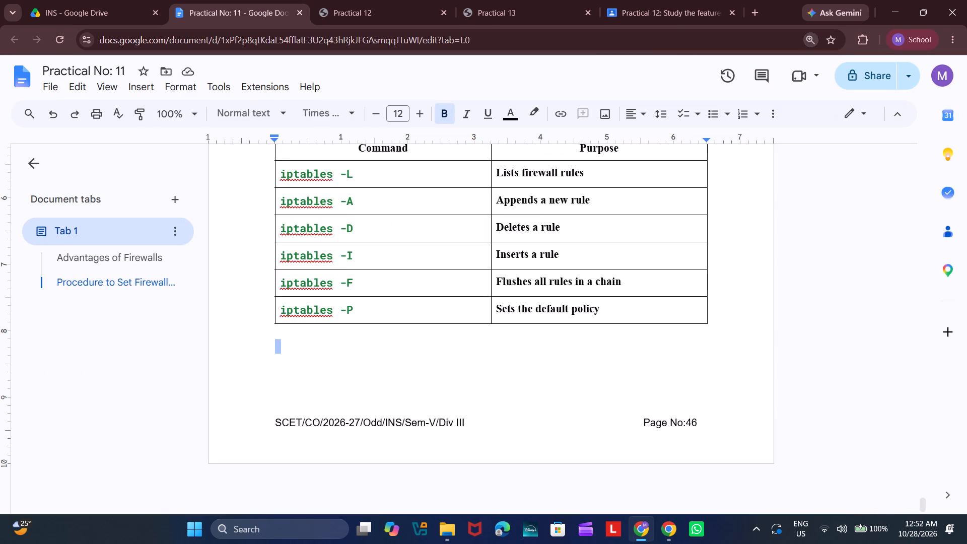
click(563, 371)
key(Return)
key(Return)
key(Return)
key(Return)
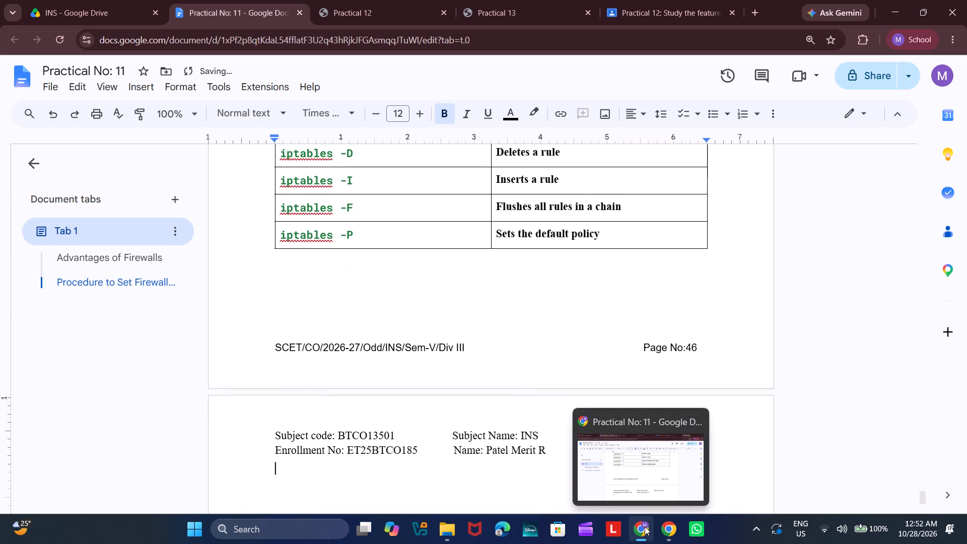
key(Return)
key(BackSpace)
key(backslash)
key(BackSpace)
key(BackSpace)
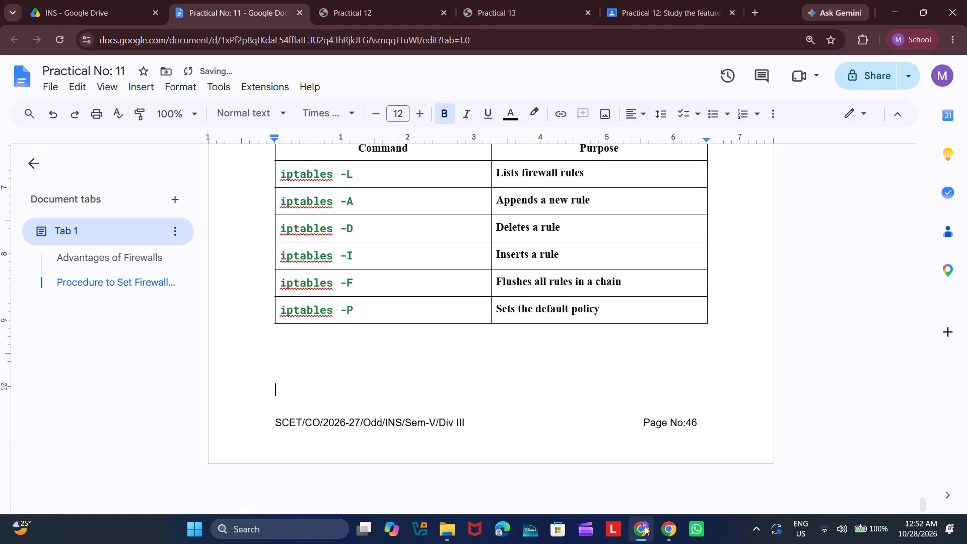
key(Return)
key(ctrl+v)
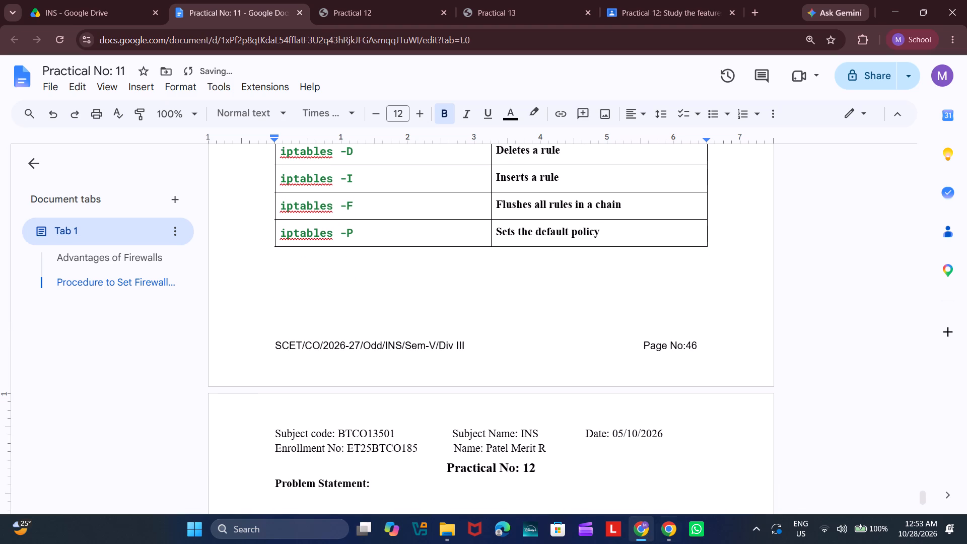
Change the pasted heading on the new page to "Practical No: 13".
click(656, 454)
key(BackSpace)
key(3)
Close the Practical 12 reference PDF.
scroll(664, 531, down, 1)
click(384, 0)
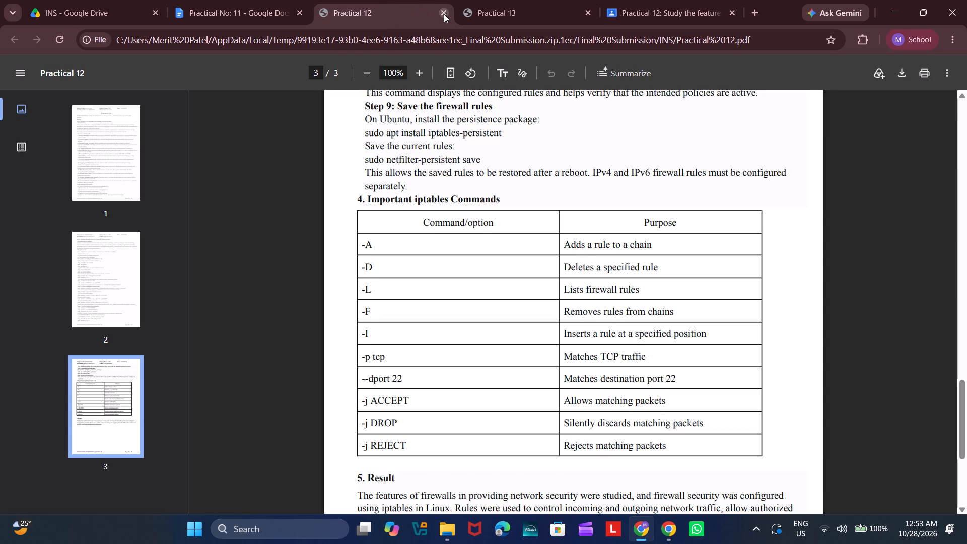
click(444, 14)
Copy the web browser security problem statement from the Practical 13 PDF and paste it after the document's new "Problem Statement:" label.
click(381, 0)
scroll(534, 251, down, 19)
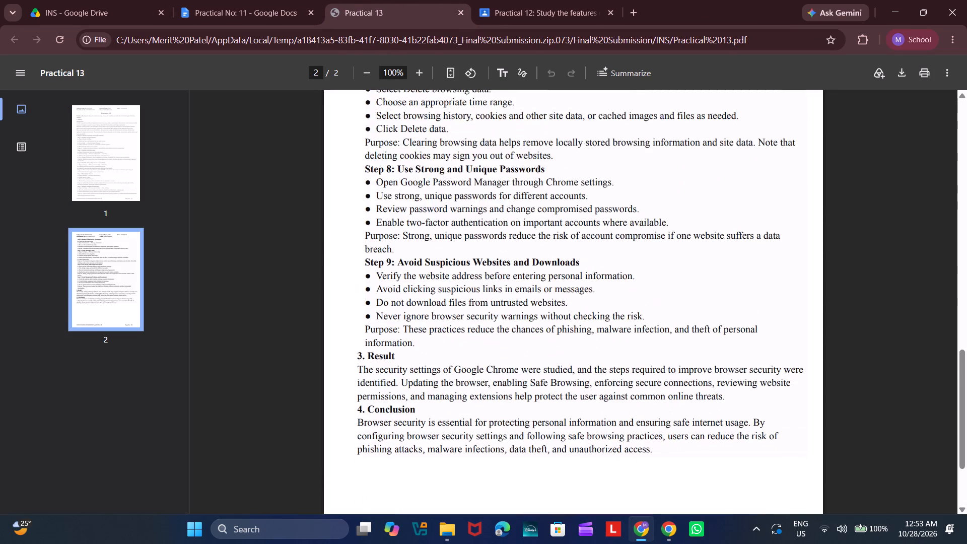
scroll(536, 256, down, 8)
scroll(536, 253, up, 19)
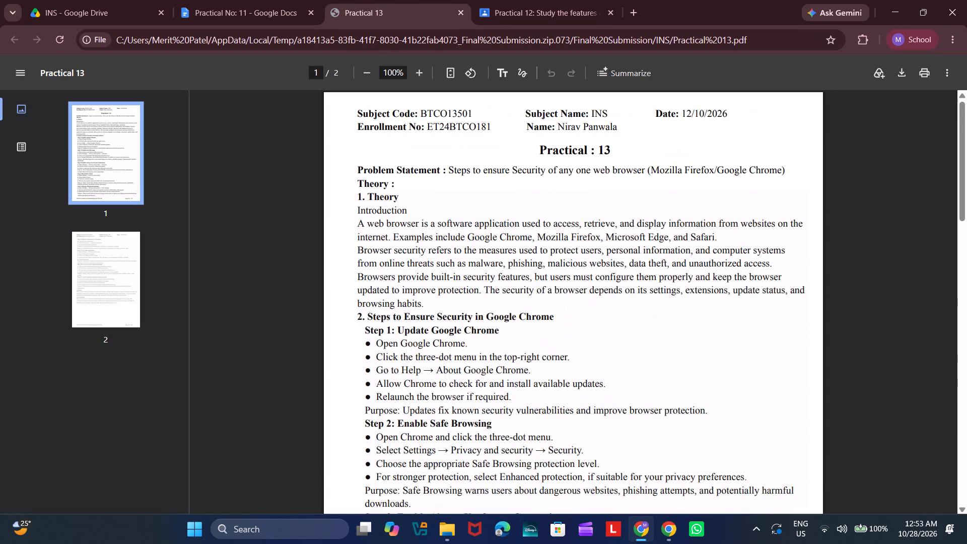
drag(443, 169, 460, 191)
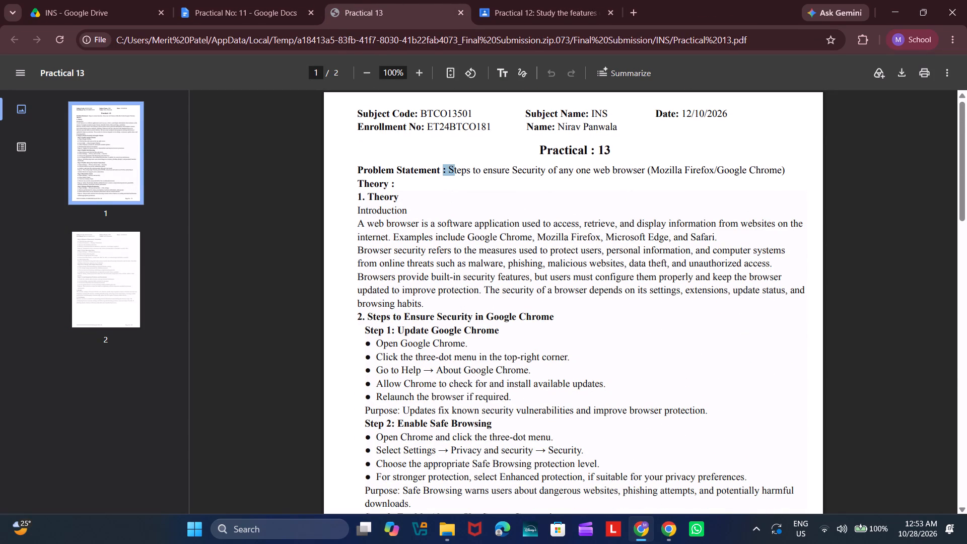
drag(460, 191, 788, 171)
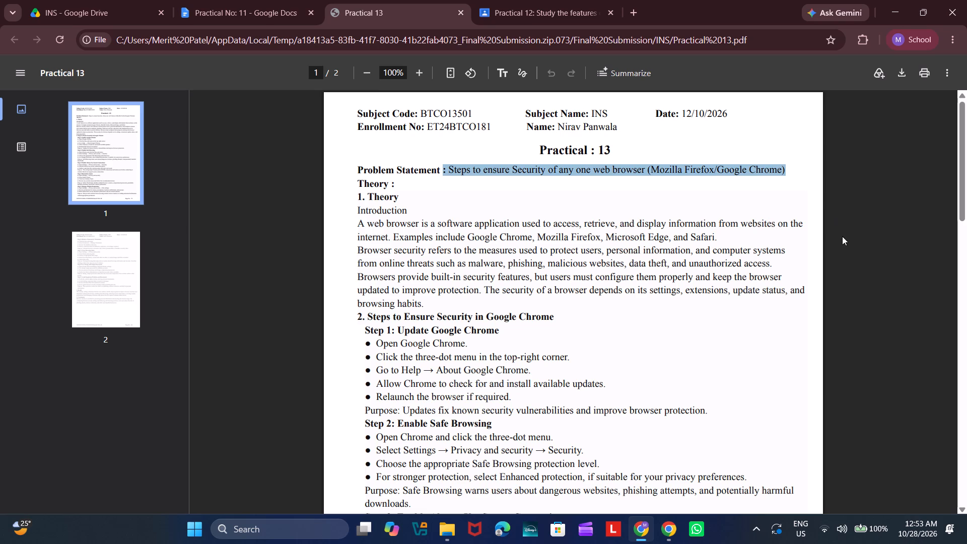
key(ctrl+c)
key(ctrl+c)
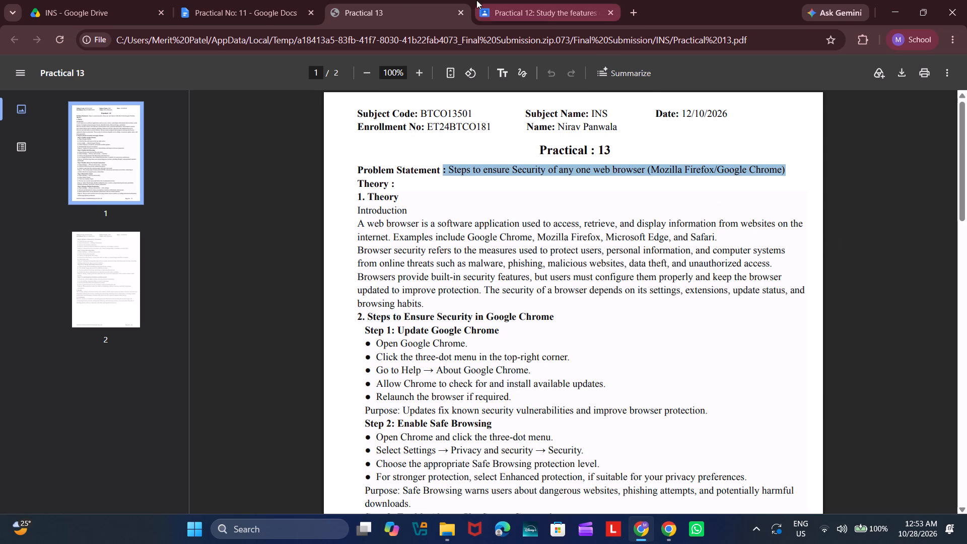
click(268, 0)
click(449, 493)
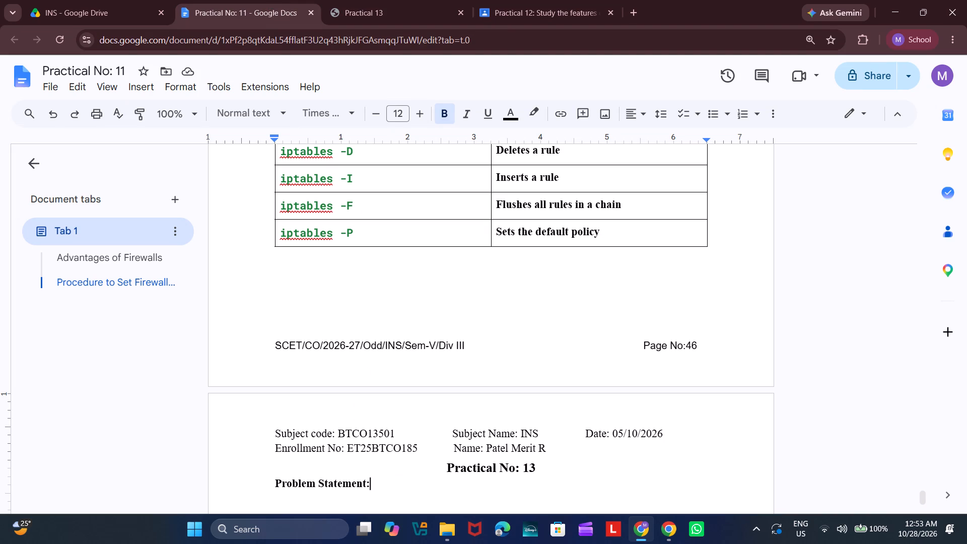
key(ctrl+v)
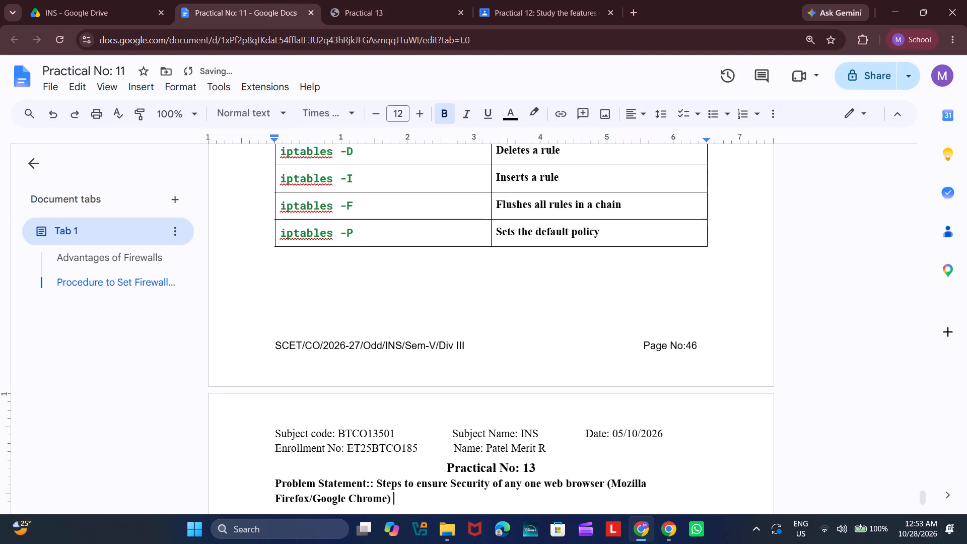
Delete the duplicate colon and space before "Steps to ensure Security" in the Practical 13 problem statement.
drag(377, 482, 379, 487)
key(BackSpace)
key(BackSpace)
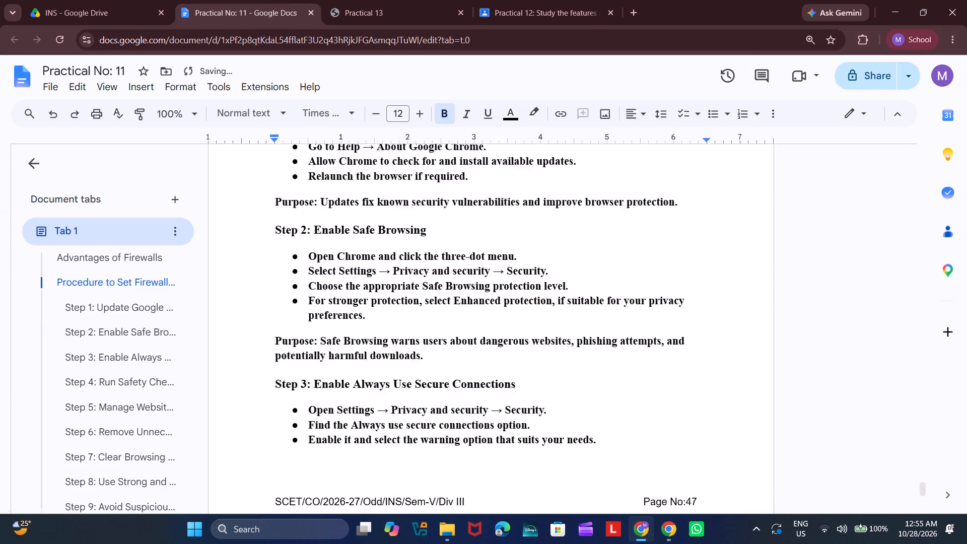
Remove the space before and after paragraphs throughout the pasted Steps 1 to 9.
drag(388, 460, 237, 139)
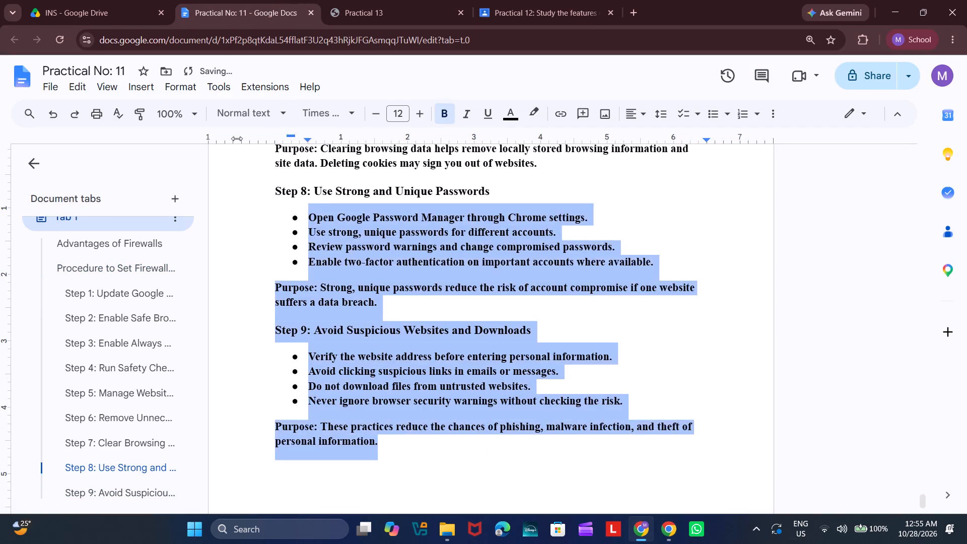
drag(237, 139, 308, 244)
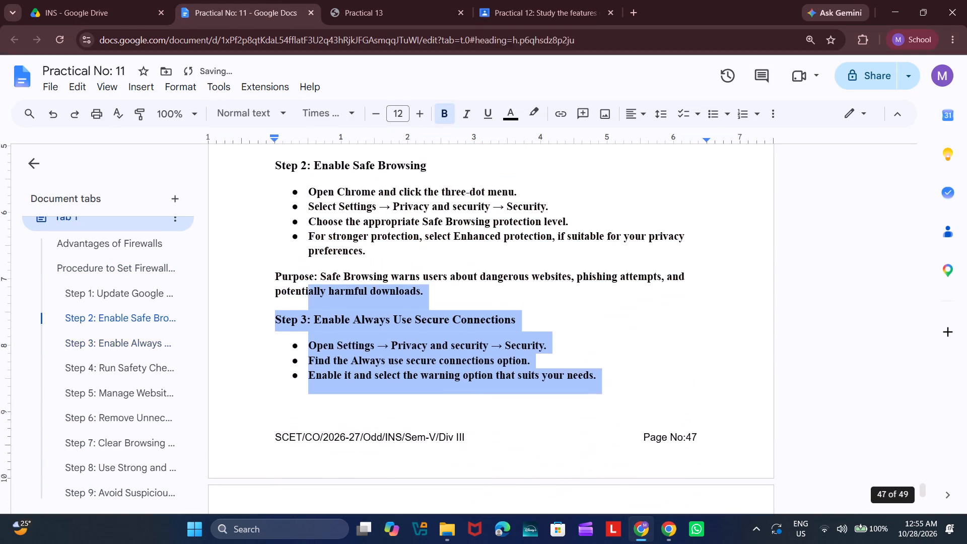
drag(308, 244, 331, 517)
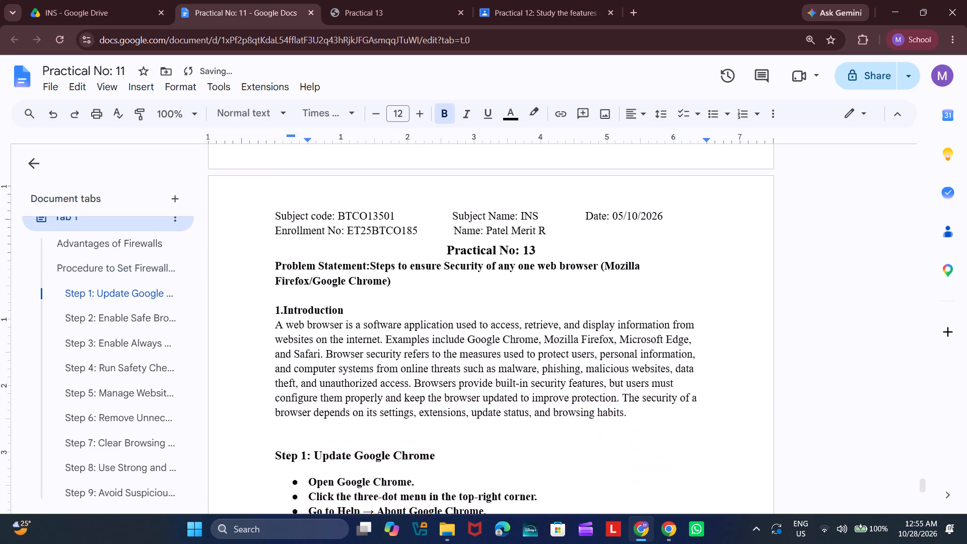
drag(331, 517, 263, 304)
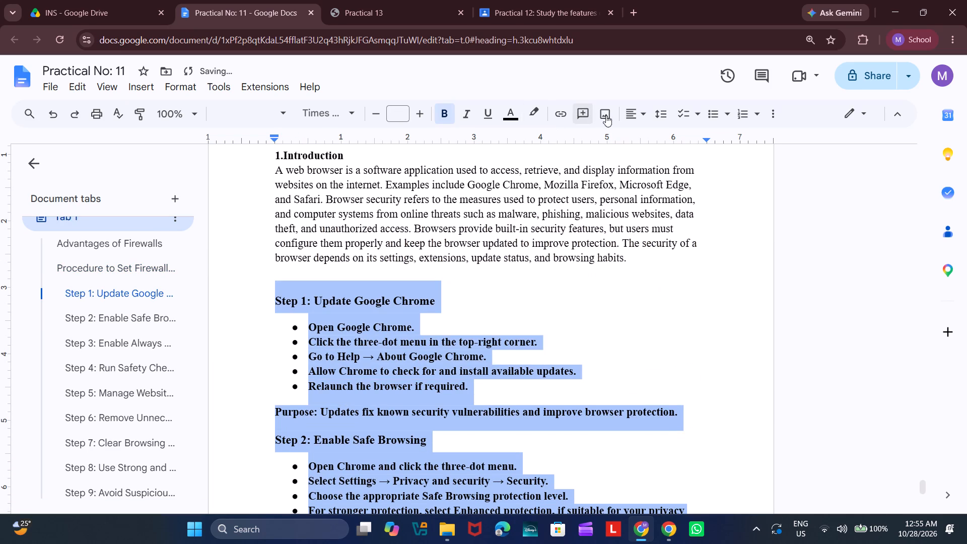
click(661, 111)
click(695, 263)
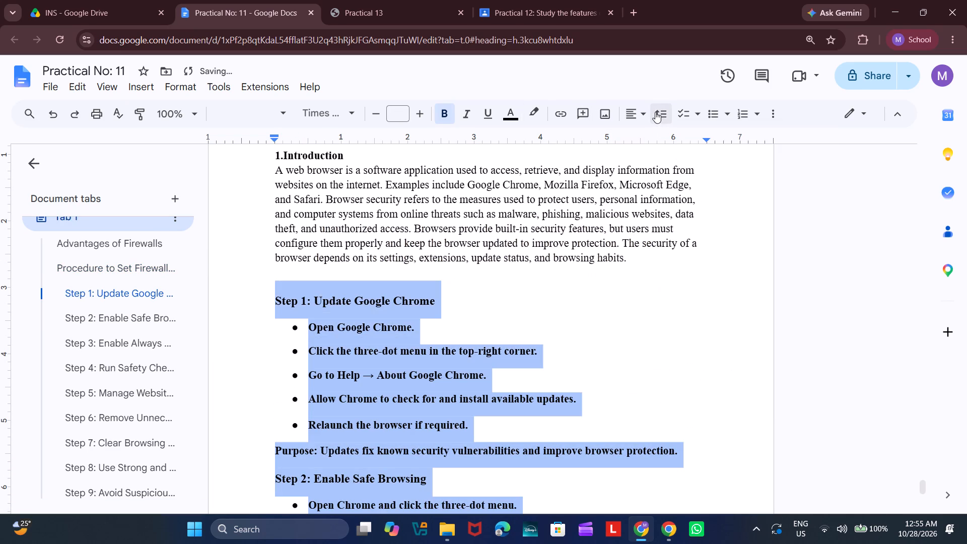
click(657, 112)
click(688, 238)
click(657, 115)
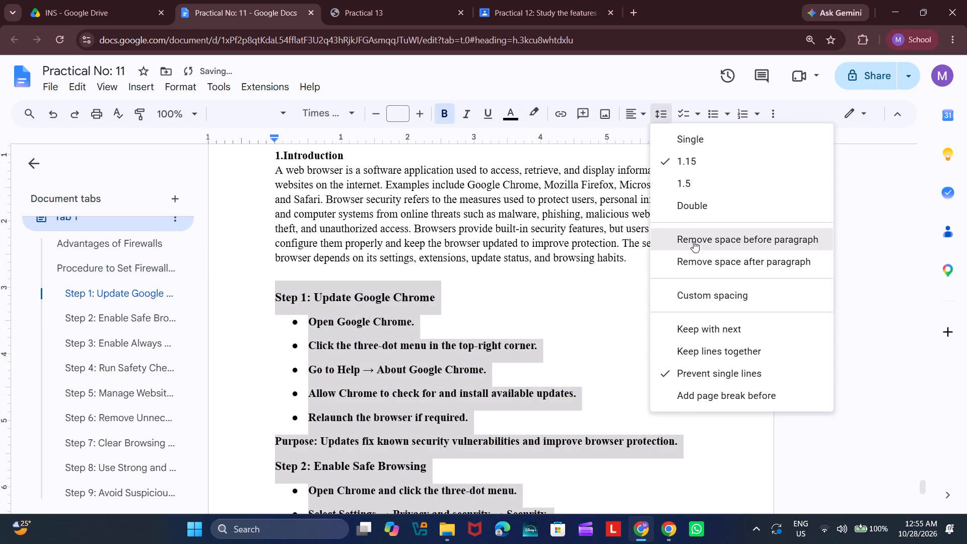
click(694, 241)
click(663, 116)
click(687, 263)
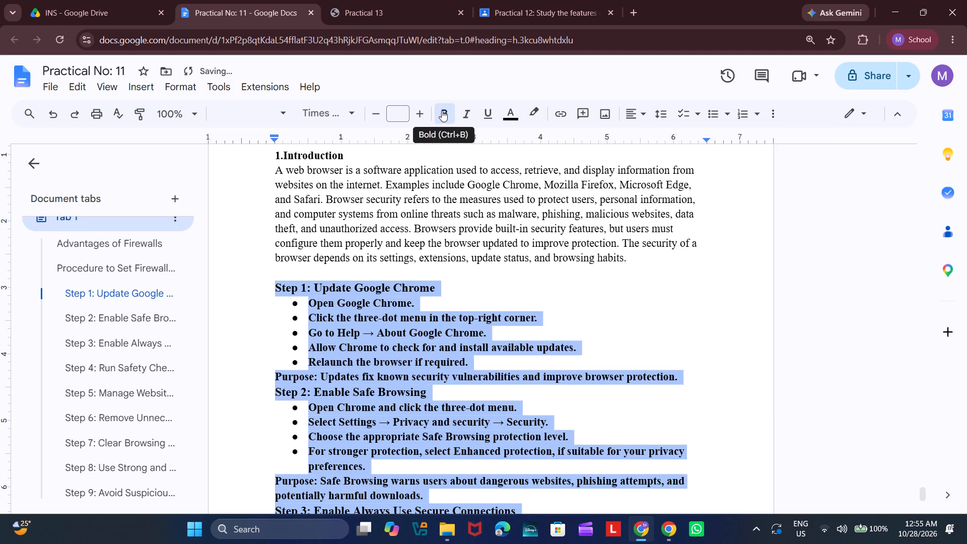
Remove bold from all the pasted steps, leaving only the heading "Step 1: Update Google Chrome" in bold.
click(442, 110)
click(439, 289)
drag(439, 288, 275, 287)
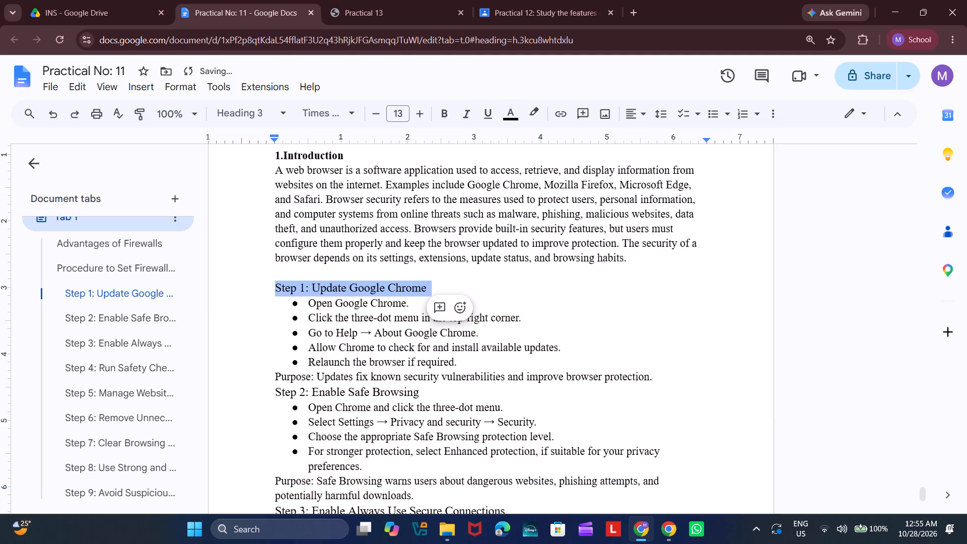
click(447, 108)
click(352, 279)
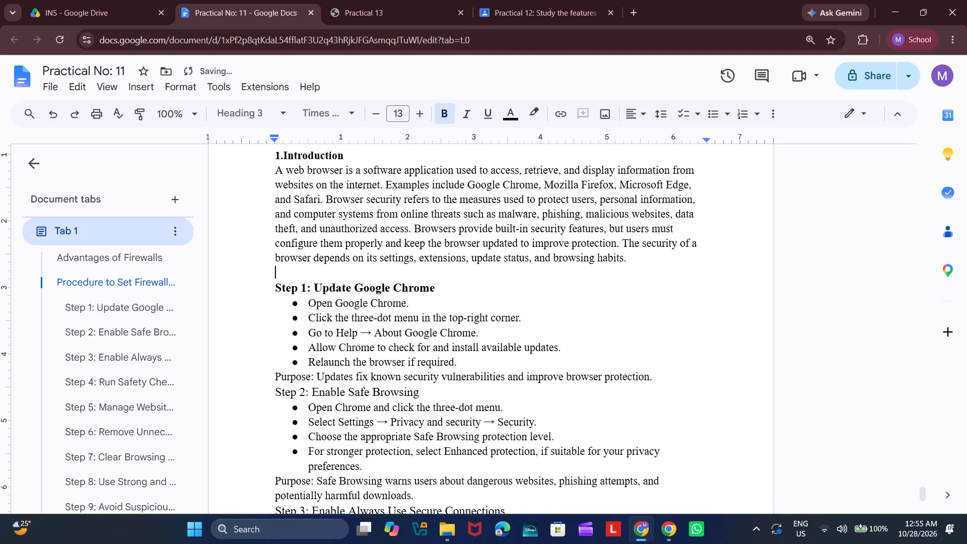
Set the font size of all text from Step 1 through the end of Step 9 to 12.
click(270, 285)
drag(270, 286, 551, 543)
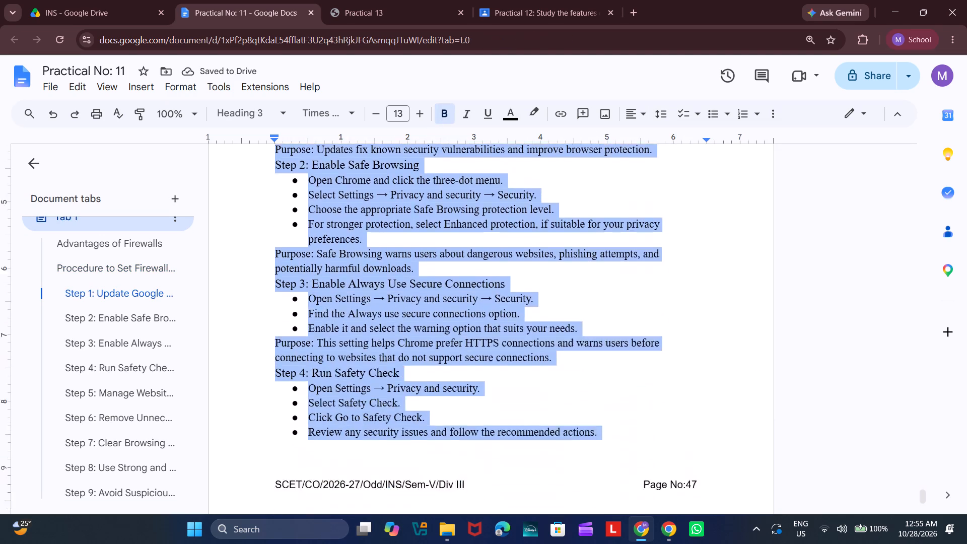
drag(551, 543, 541, 507)
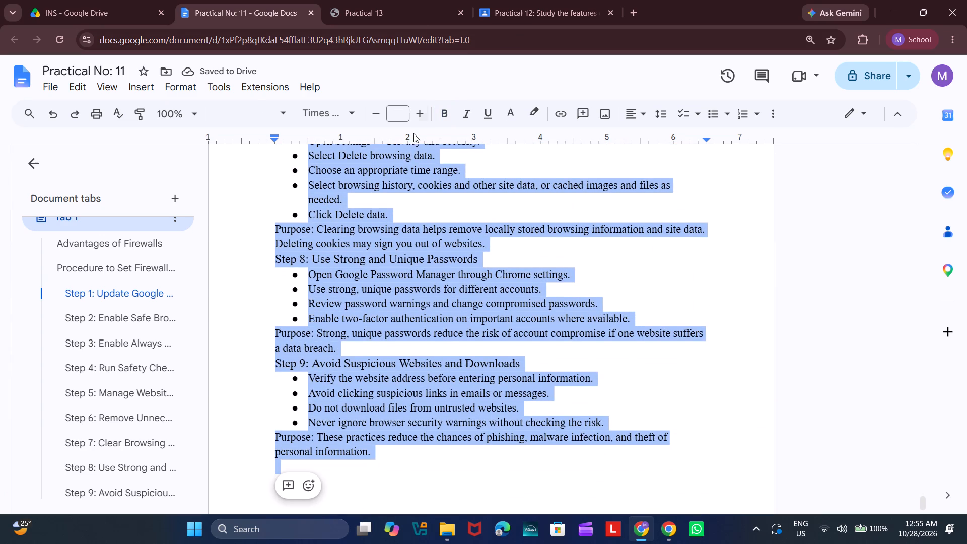
click(401, 112)
text(12)
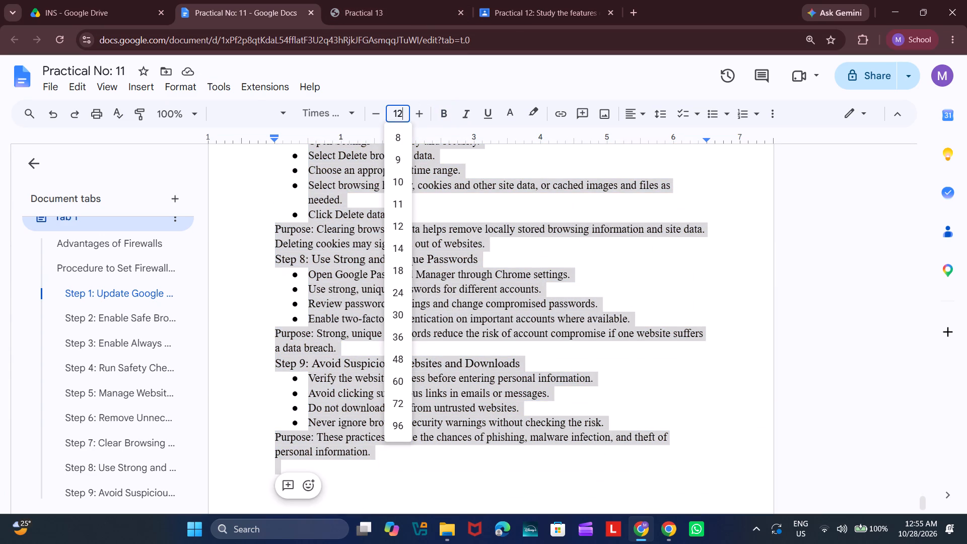
key(Return)
click(474, 281)
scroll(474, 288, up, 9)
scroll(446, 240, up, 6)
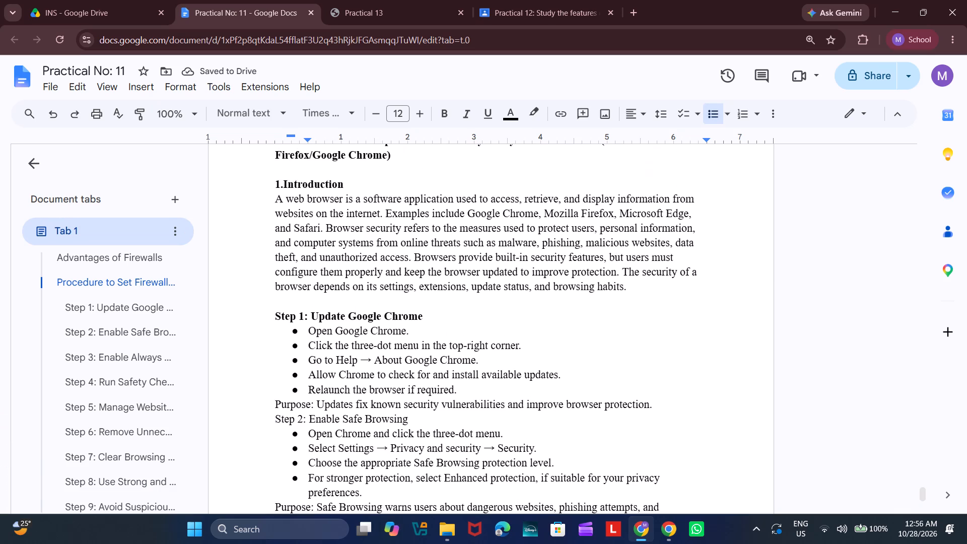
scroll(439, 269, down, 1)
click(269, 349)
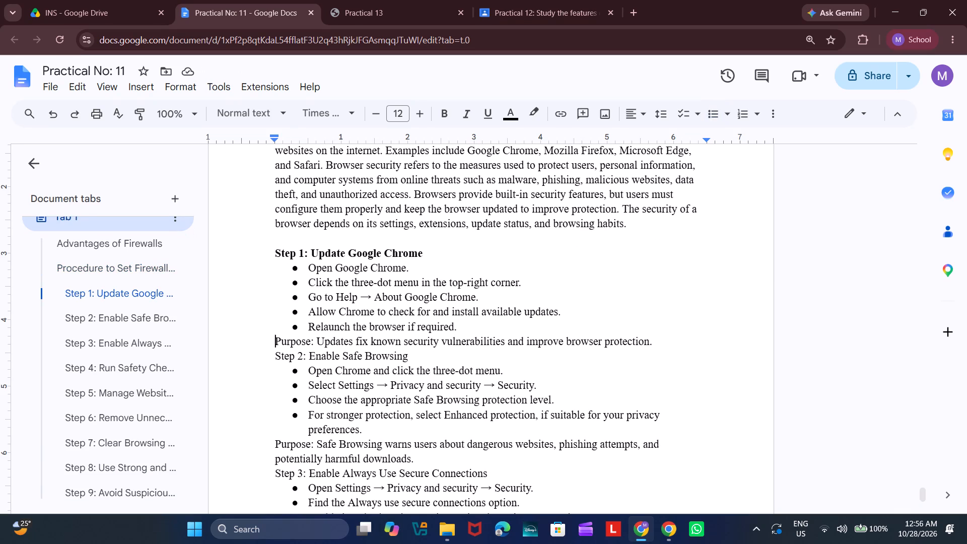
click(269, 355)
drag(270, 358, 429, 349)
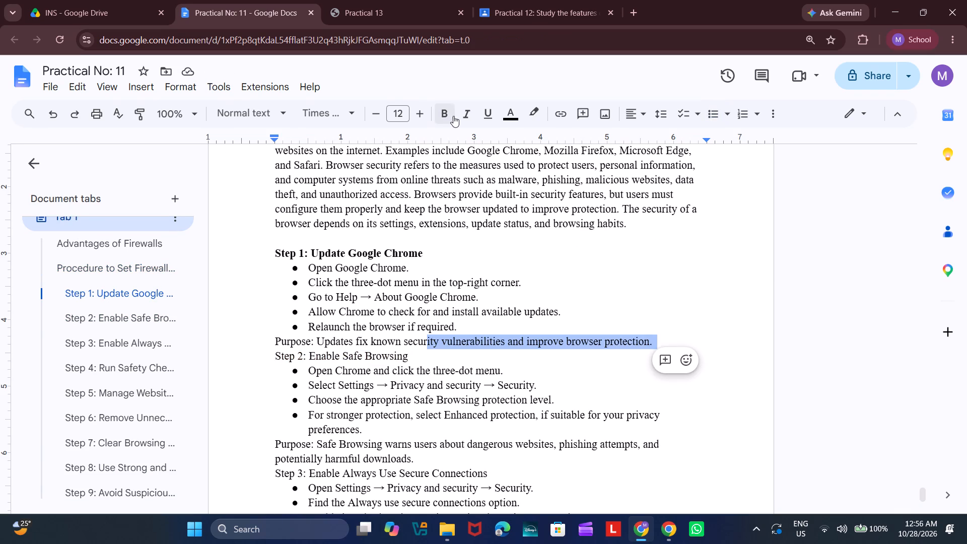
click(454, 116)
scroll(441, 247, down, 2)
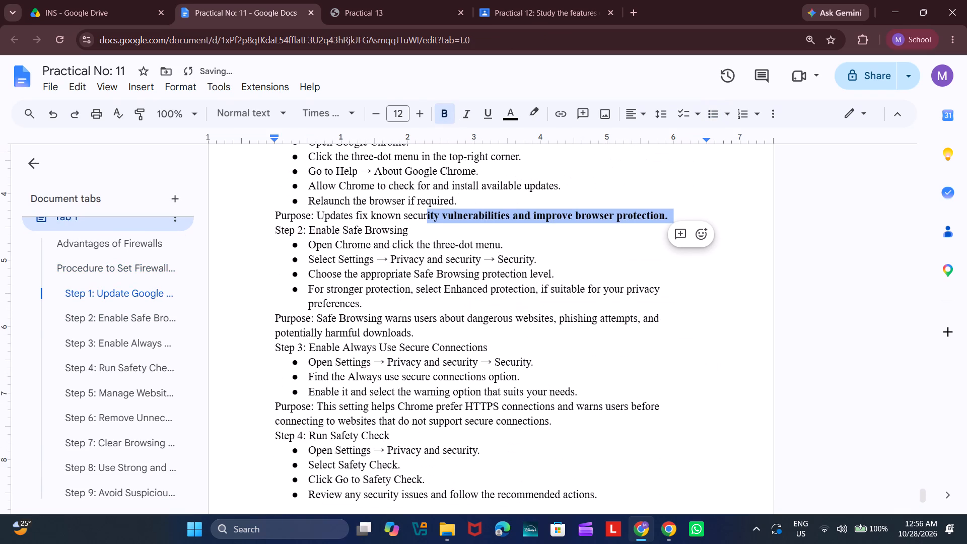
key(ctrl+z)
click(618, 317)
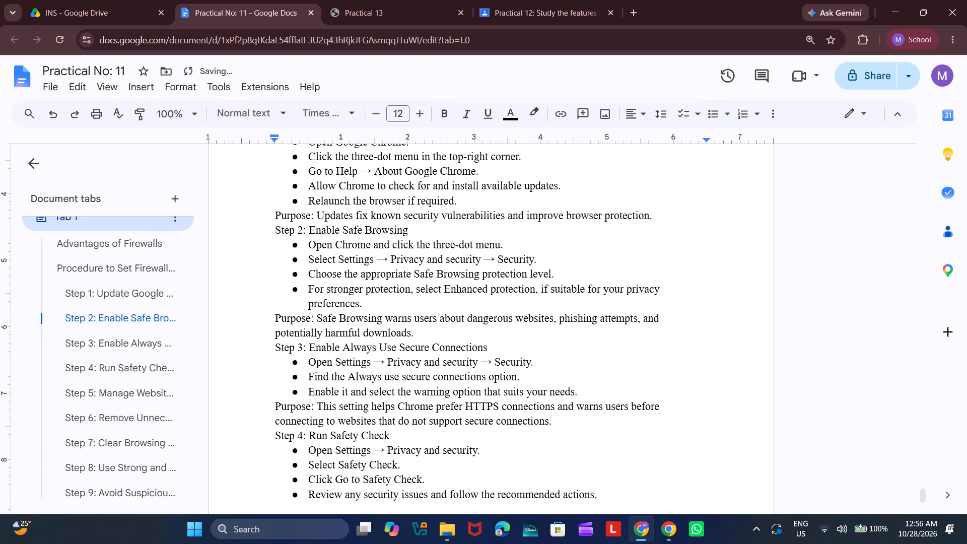
Make the Step 2, Step 3 and Step 4 headings of Practical No: 13 bold.
drag(265, 232, 468, 230)
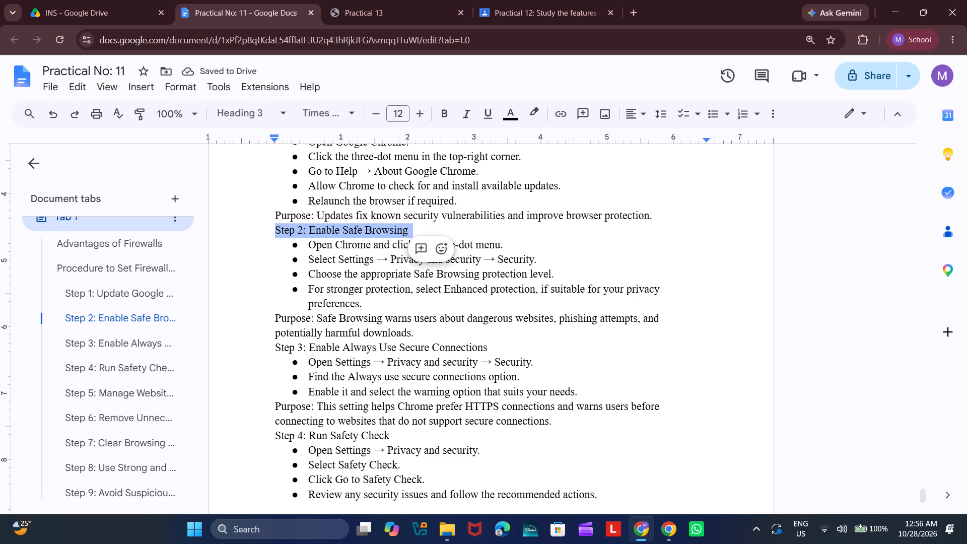
click(447, 111)
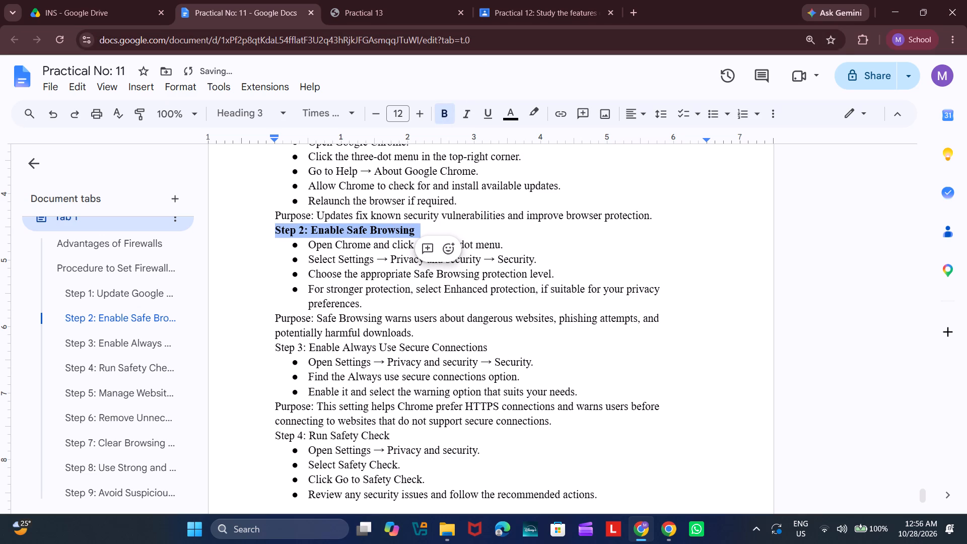
drag(270, 352, 538, 350)
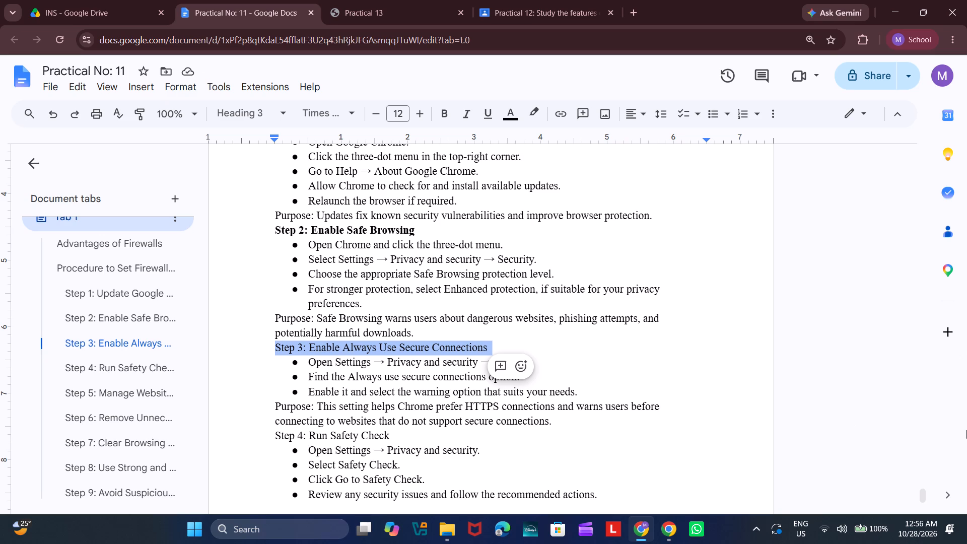
click(440, 113)
scroll(366, 244, down, 3)
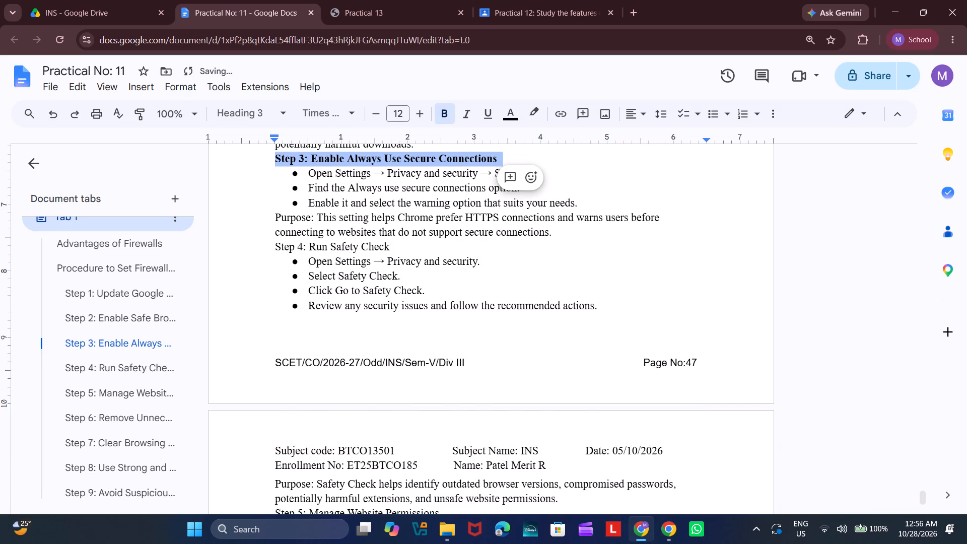
drag(275, 248, 404, 244)
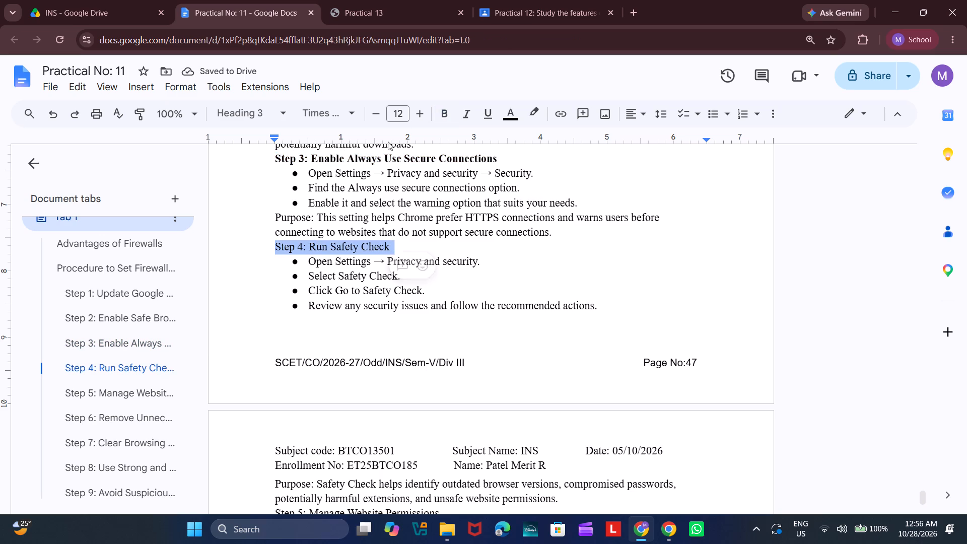
click(444, 113)
scroll(255, 323, down, 3)
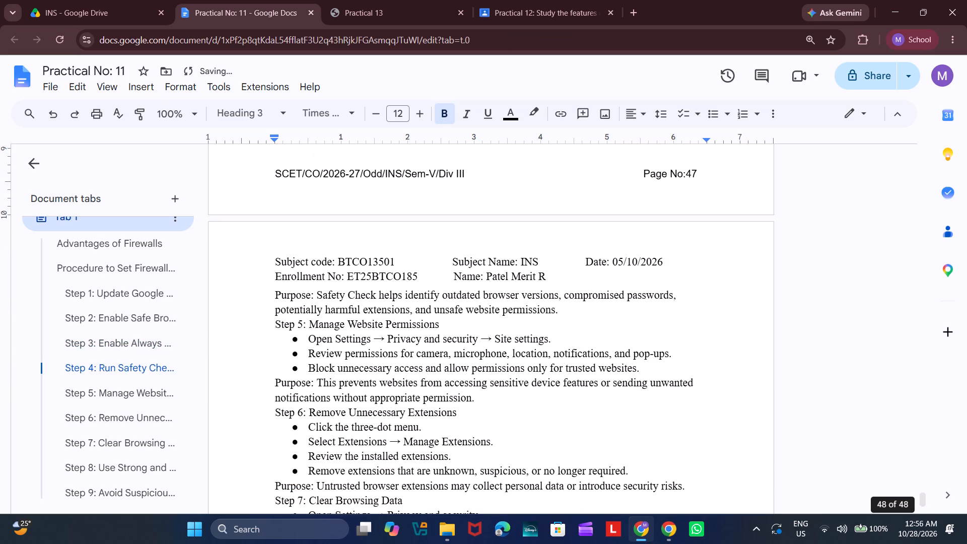
Make the Step 5, Step 6 and Step 7 headings of Practical No: 13 bold.
drag(274, 321, 447, 320)
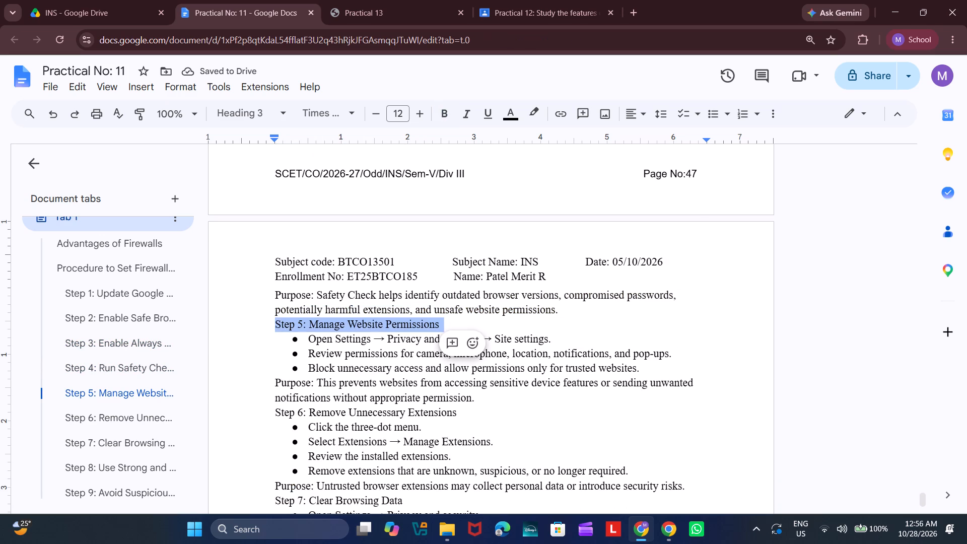
click(441, 117)
scroll(360, 262, down, 2)
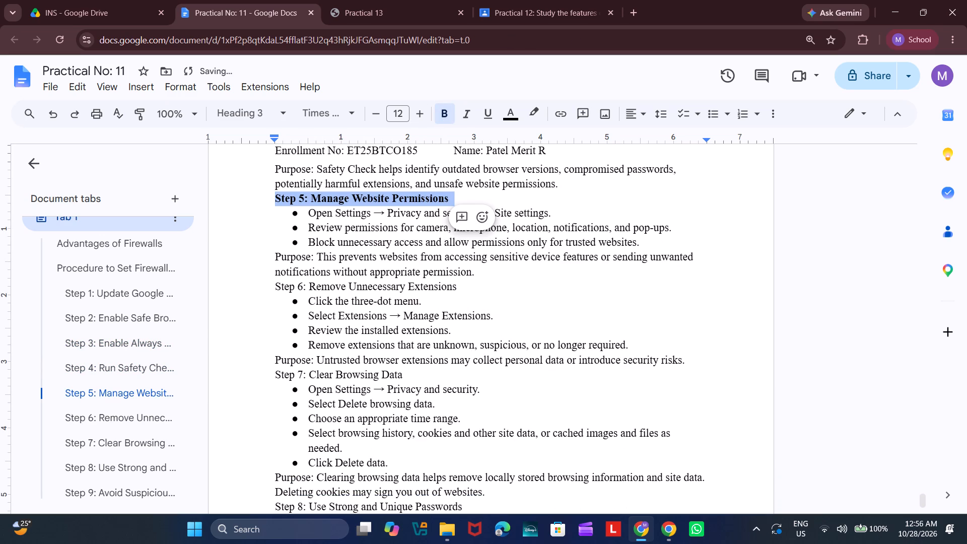
drag(269, 290, 469, 286)
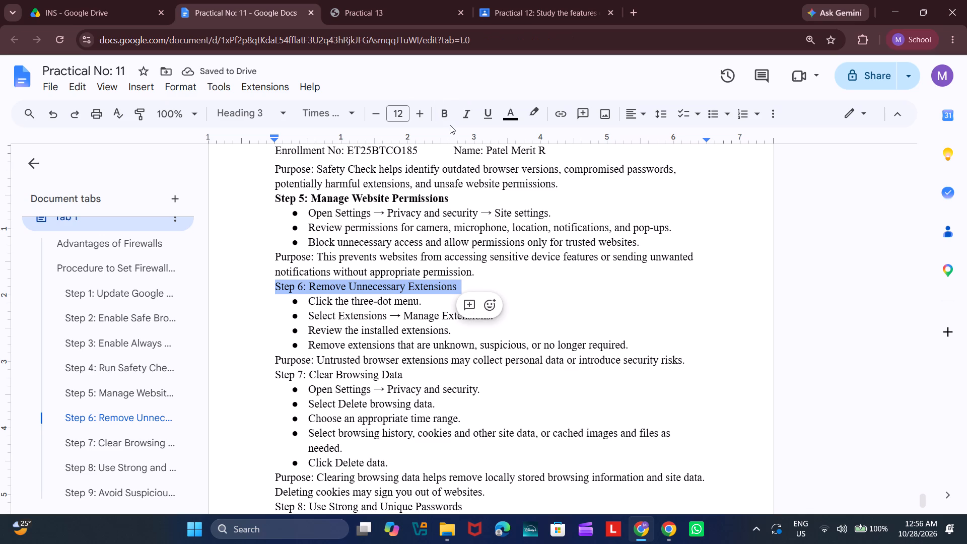
click(446, 116)
drag(273, 377, 414, 376)
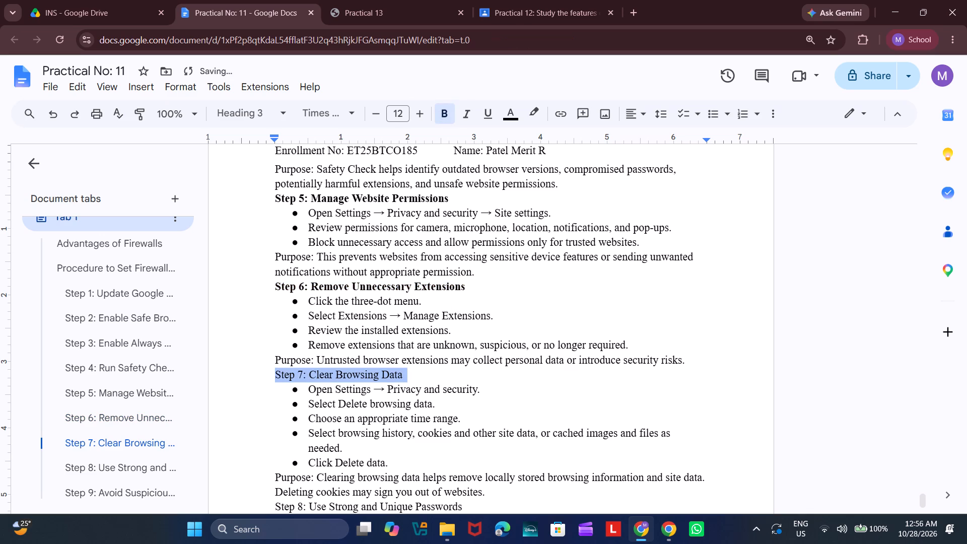
drag(414, 376, 435, 376)
click(435, 122)
Make the headings "Step 8: Use Strong and Unique Passwords" and "Step 9: Avoid Suspicious Websites and Downloads" bold.
scroll(385, 327, down, 2)
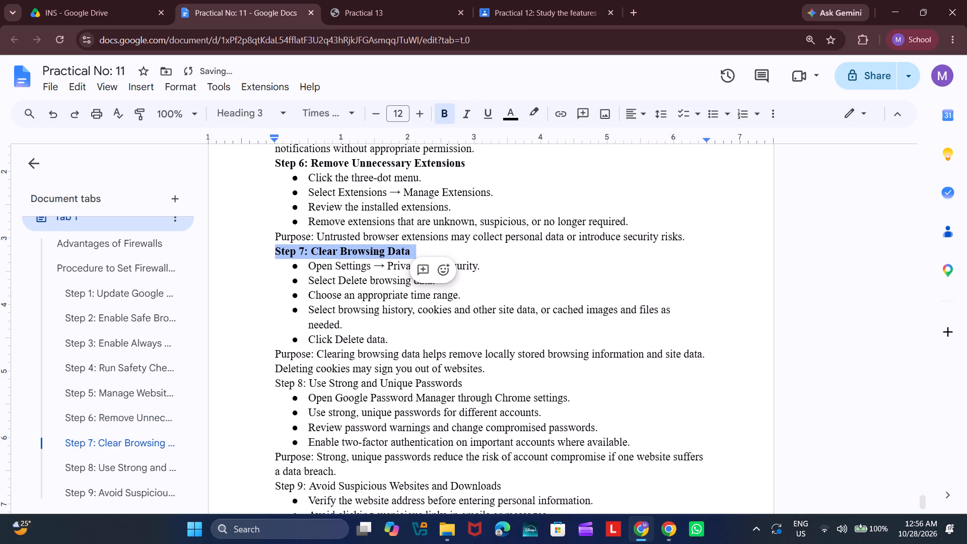
scroll(290, 397, down, 2)
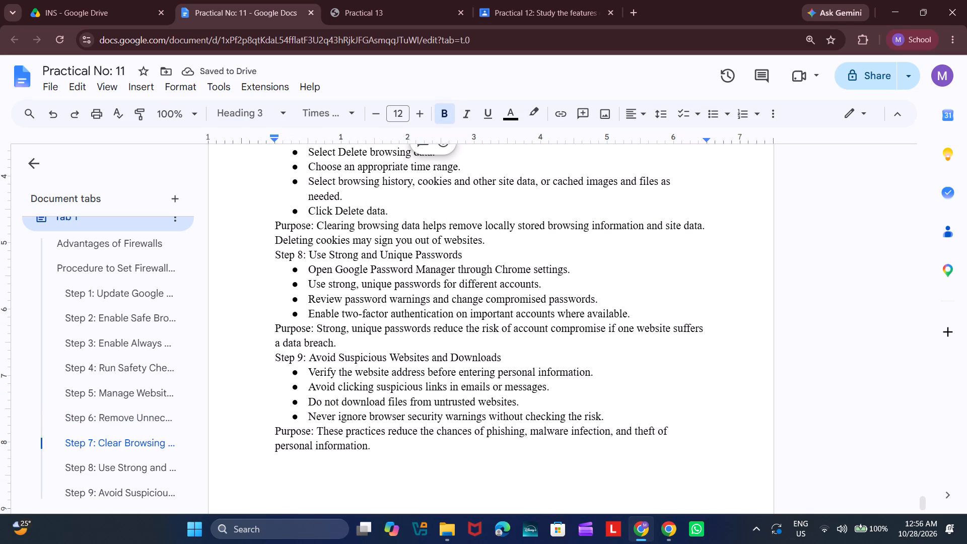
drag(272, 253, 557, 253)
click(449, 127)
click(447, 120)
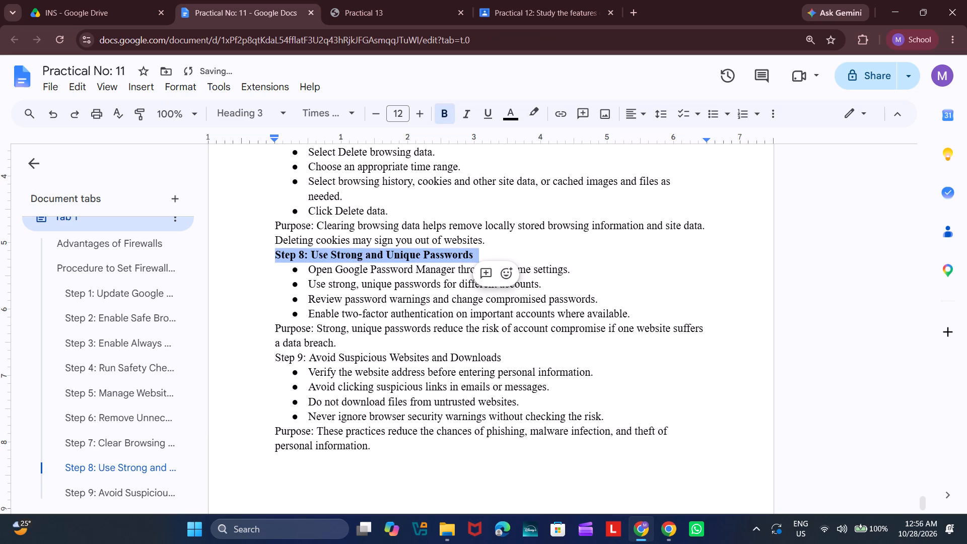
drag(274, 364, 527, 362)
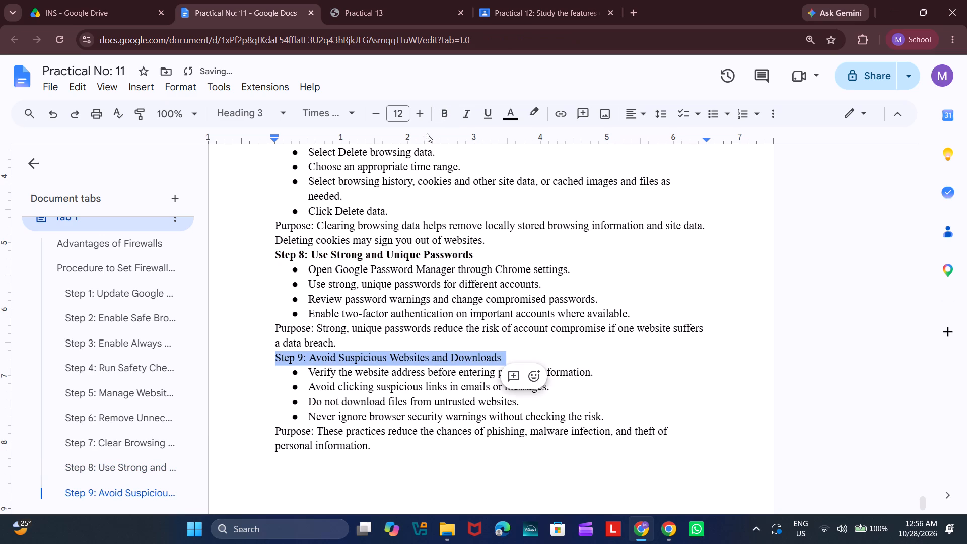
click(437, 122)
Review the formatting of the pasted steps and their headings across the last two pages of the document.
scroll(395, 254, down, 4)
click(393, 314)
scroll(358, 386, up, 5)
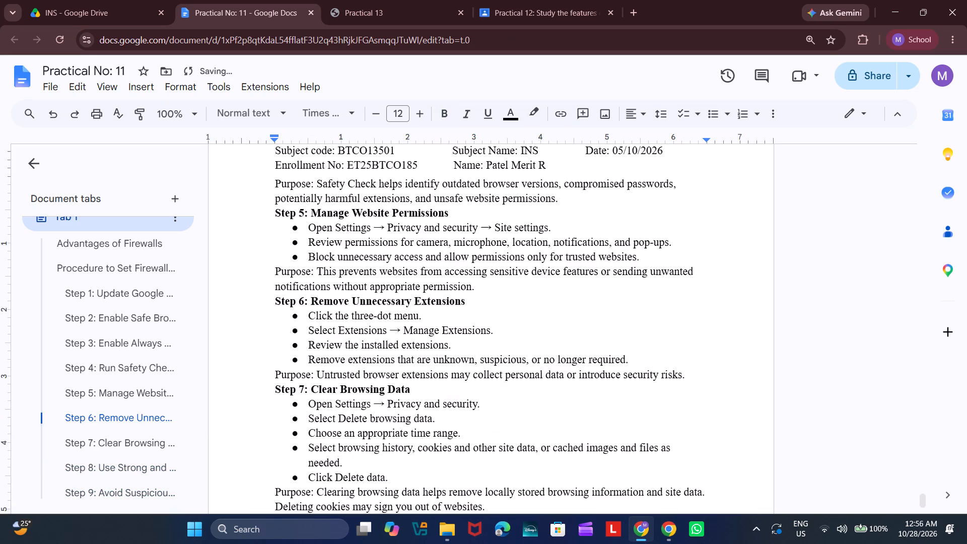
scroll(358, 374, up, 12)
scroll(476, 356, up, 2)
scroll(425, 347, down, 6)
scroll(411, 336, up, 1)
scroll(407, 332, down, 7)
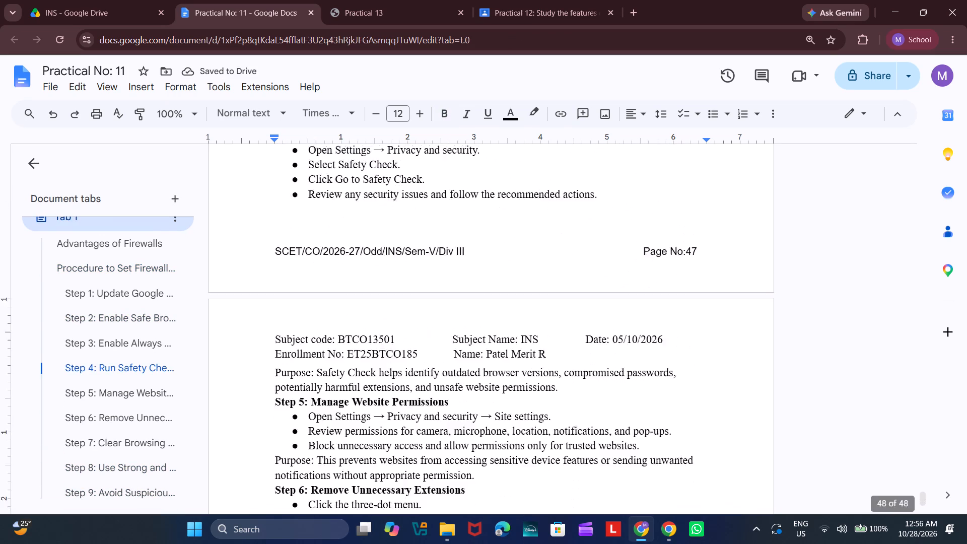
scroll(405, 337, down, 13)
Switch to the Practical 13 PDF and examine its Result and Conclusion sections and the steps before them.
click(361, 0)
scroll(392, 473, down, 1)
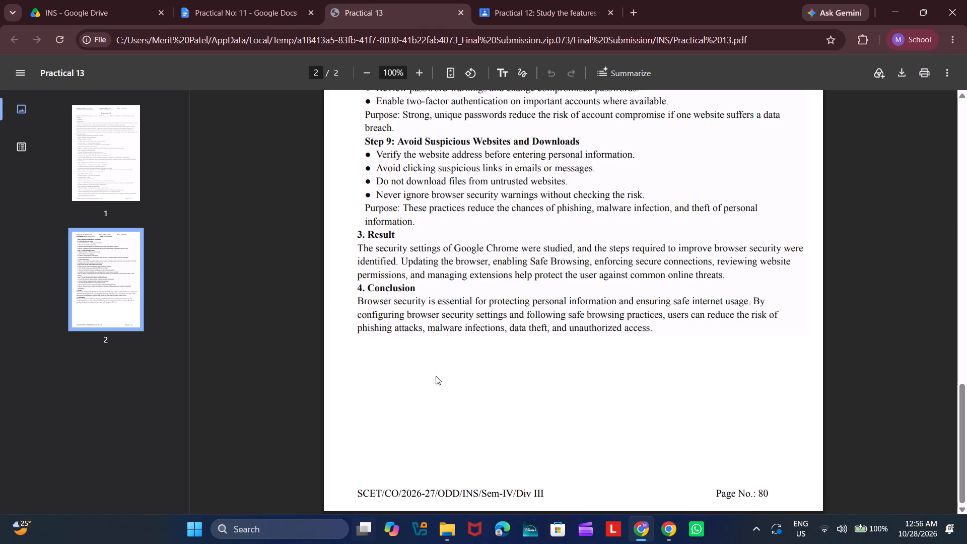
drag(365, 289, 373, 288)
click(374, 287)
click(368, 288)
scroll(367, 342, up, 3)
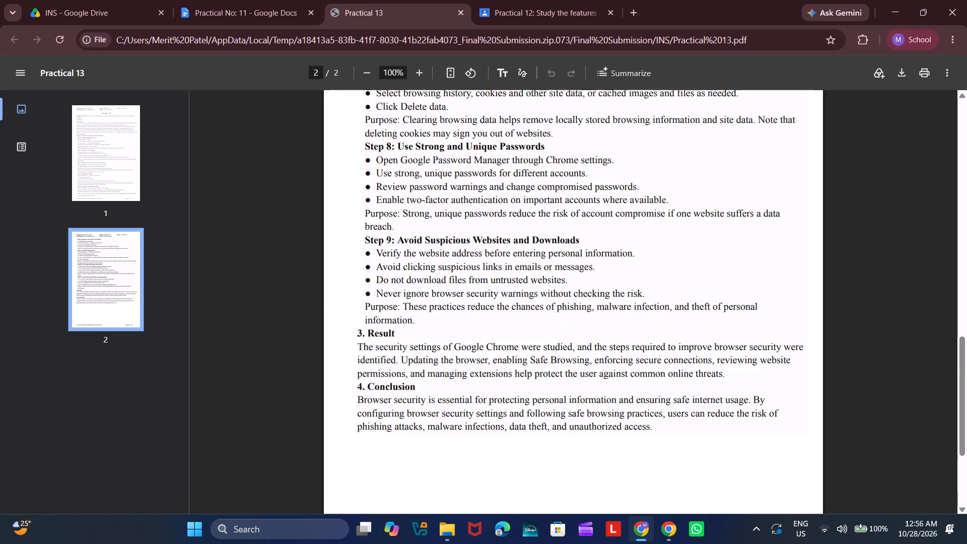
scroll(363, 367, up, 8)
scroll(368, 322, up, 3)
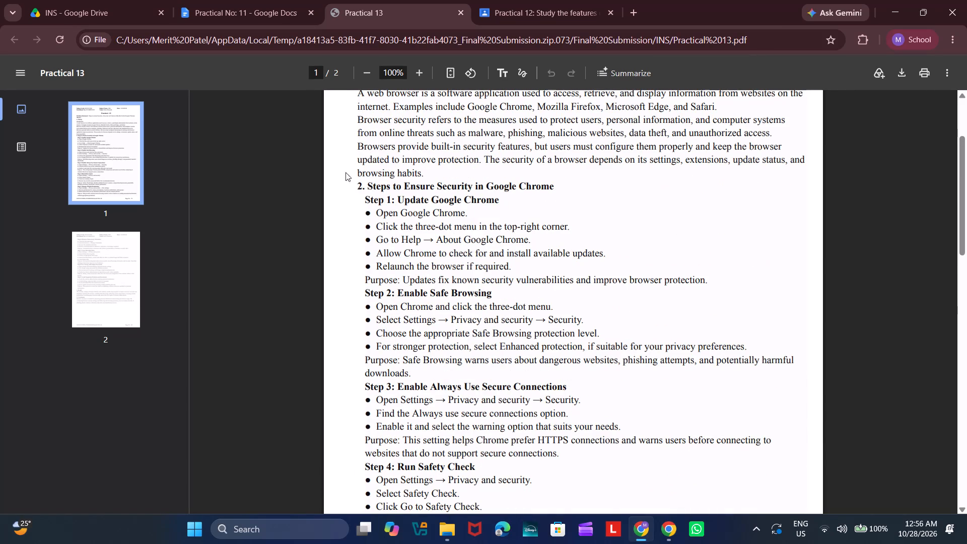
Copy the heading "2. Steps to Ensure Security in Google Chrome" from the Practical 13 PDF onto a new line above Step 1 in the INS document.
drag(363, 195, 645, 199)
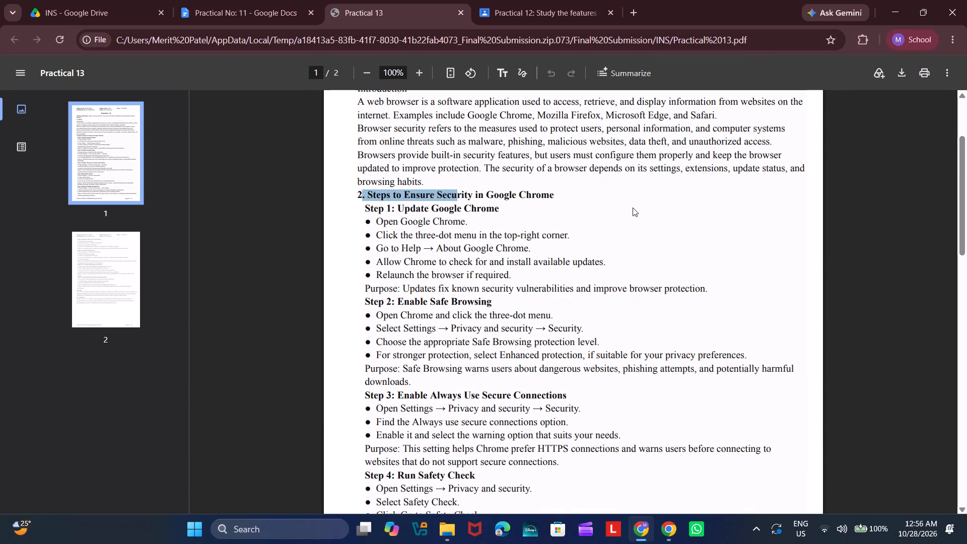
click(588, 218)
drag(563, 193, 339, 202)
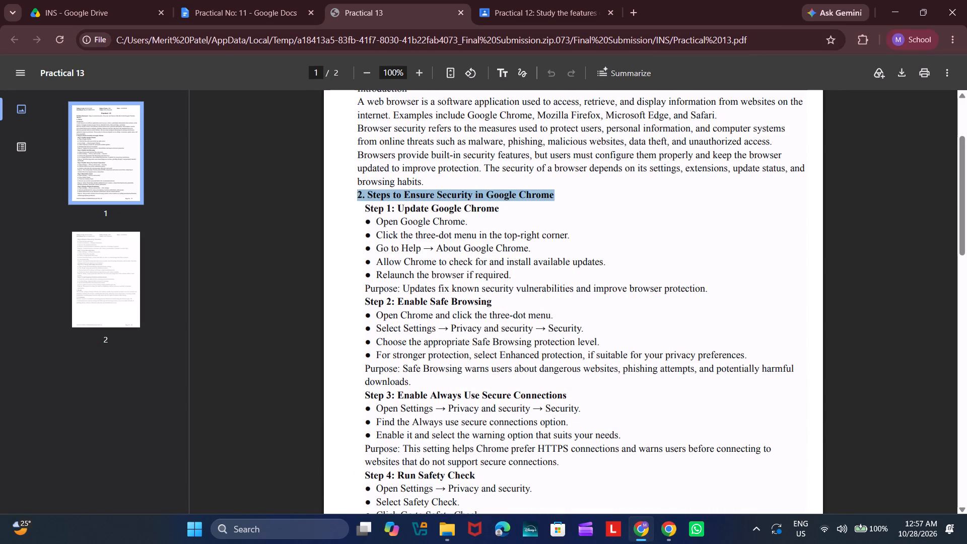
key(ctrl+c)
key(ctrl+c)
click(255, 0)
scroll(268, 293, up, 10)
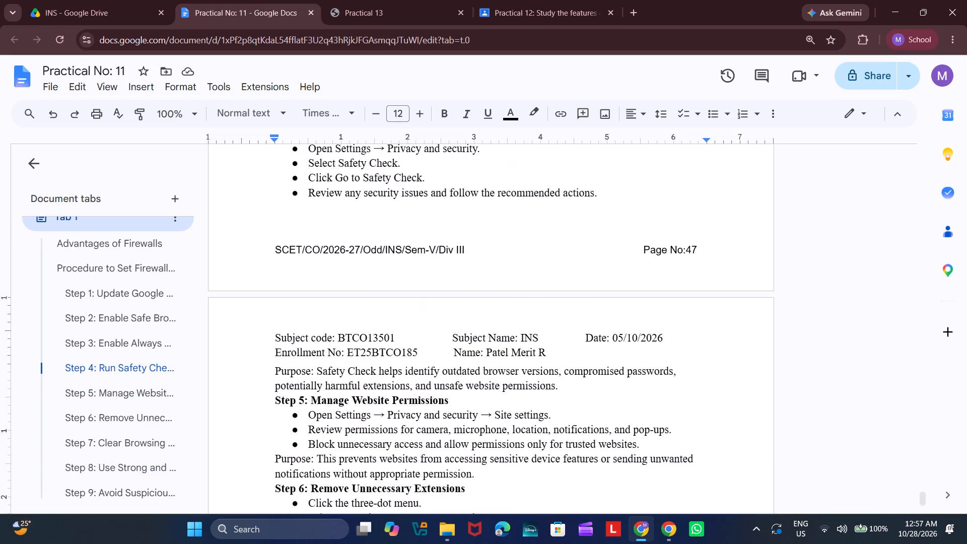
scroll(271, 300, up, 9)
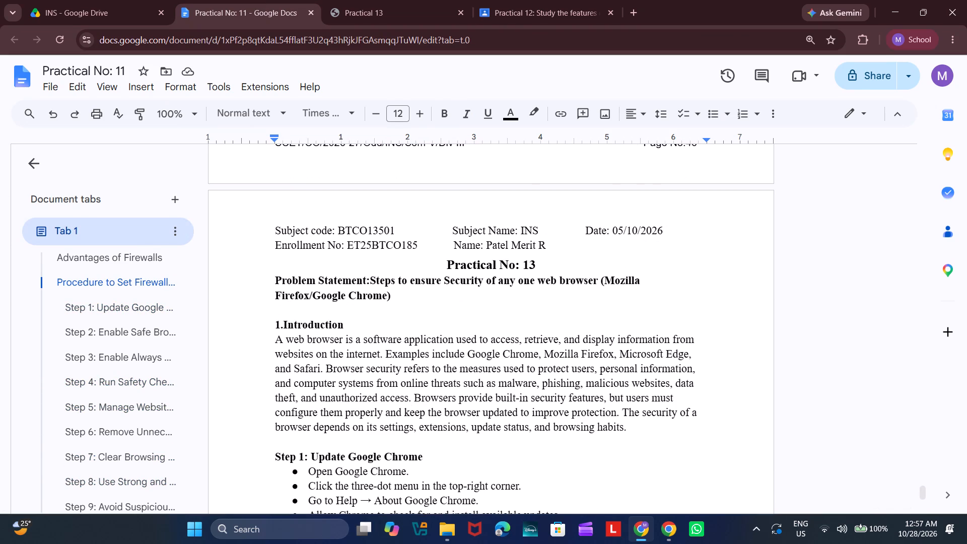
click(275, 454)
click(297, 453)
click(279, 447)
key(Return)
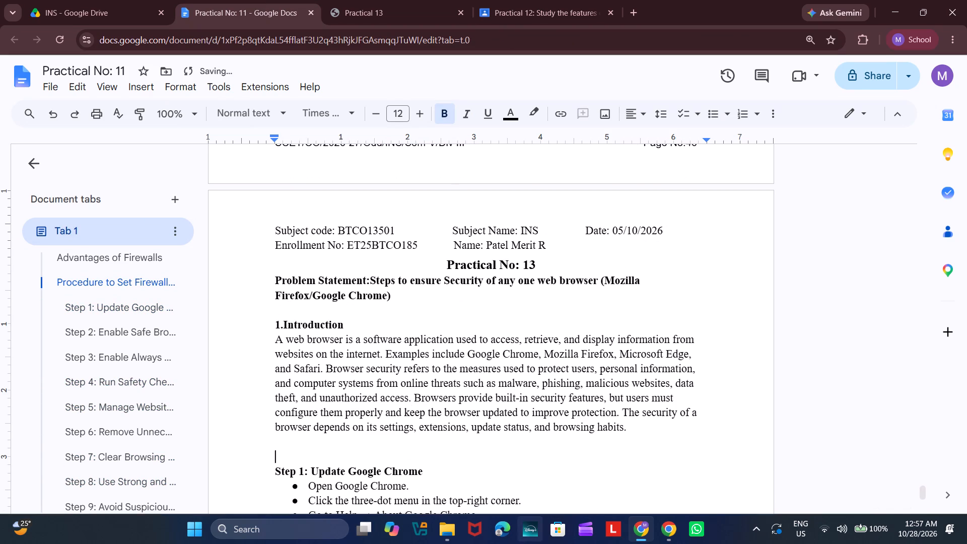
key(ctrl+v)
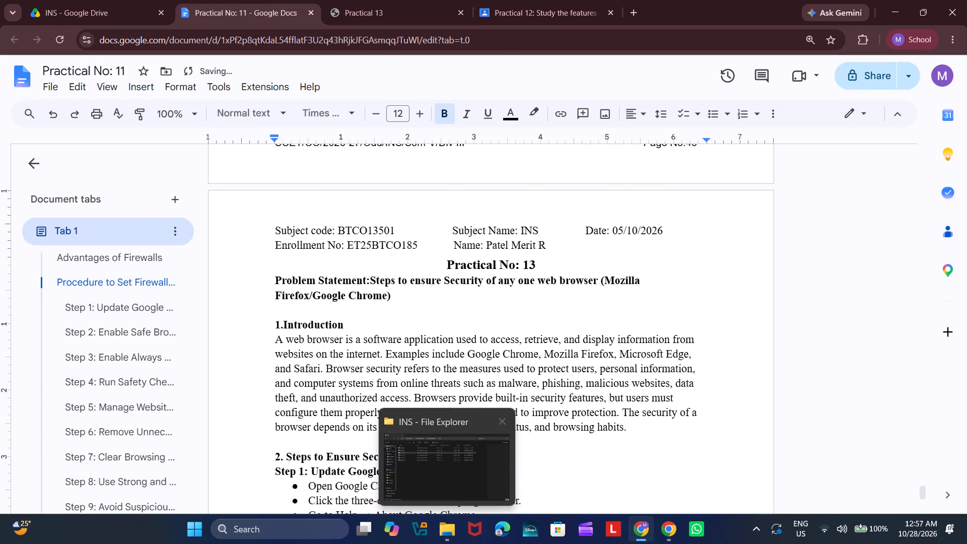
Copy the Conclusion section from the Practical 13 PDF and paste it below Step 9 at the end of the INS document.
scroll(300, 311, down, 2)
scroll(304, 320, down, 20)
scroll(304, 320, down, 2)
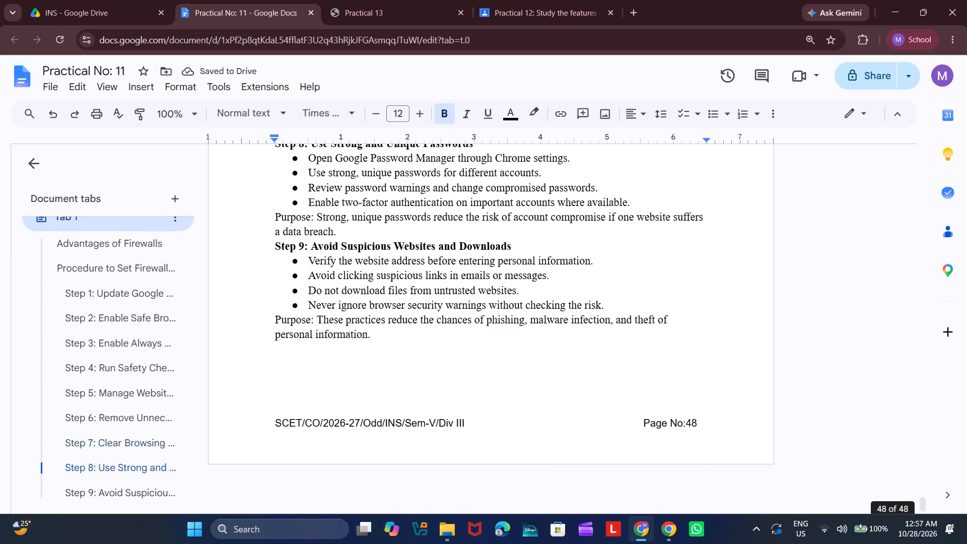
scroll(305, 296, down, 8)
click(338, 0)
scroll(365, 360, down, 12)
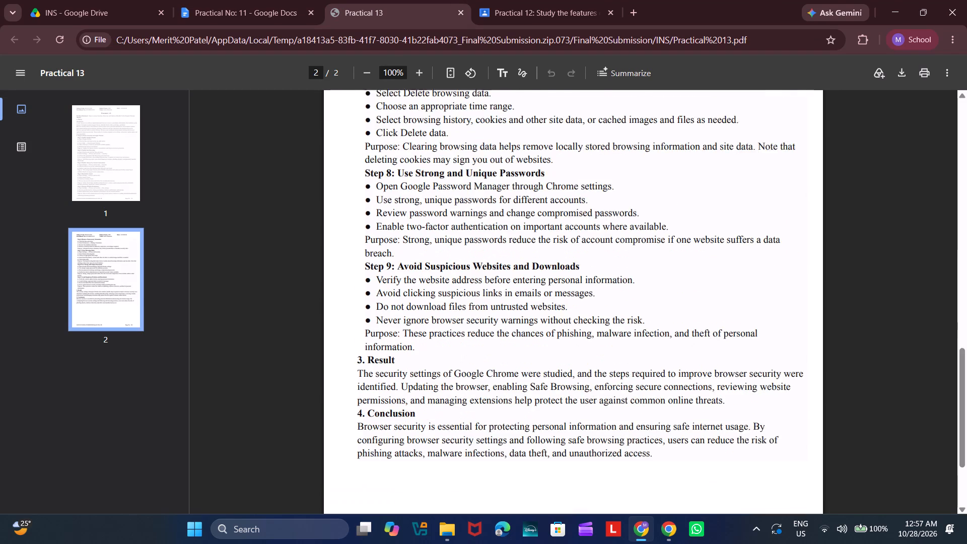
scroll(363, 345, down, 3)
drag(364, 287, 596, 330)
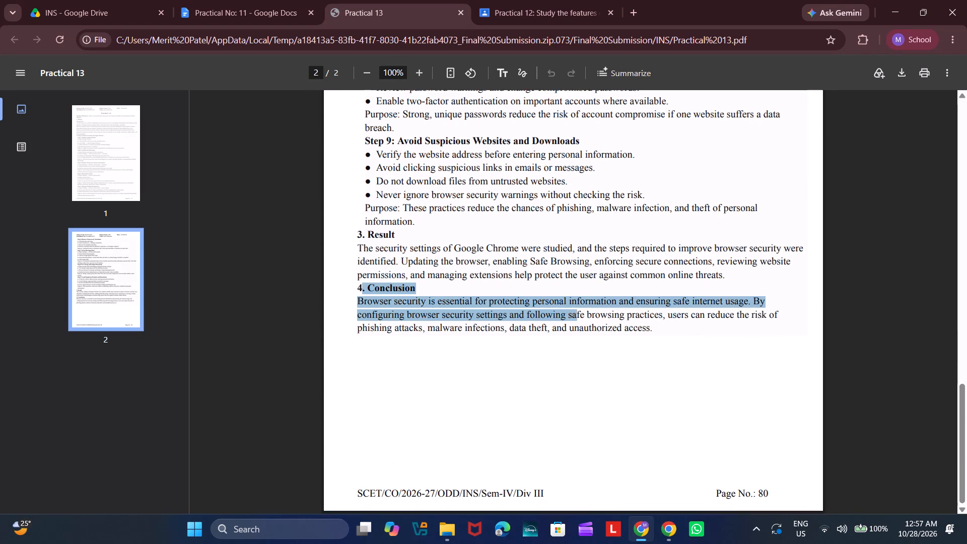
drag(596, 330, 657, 331)
key(ctrl+c)
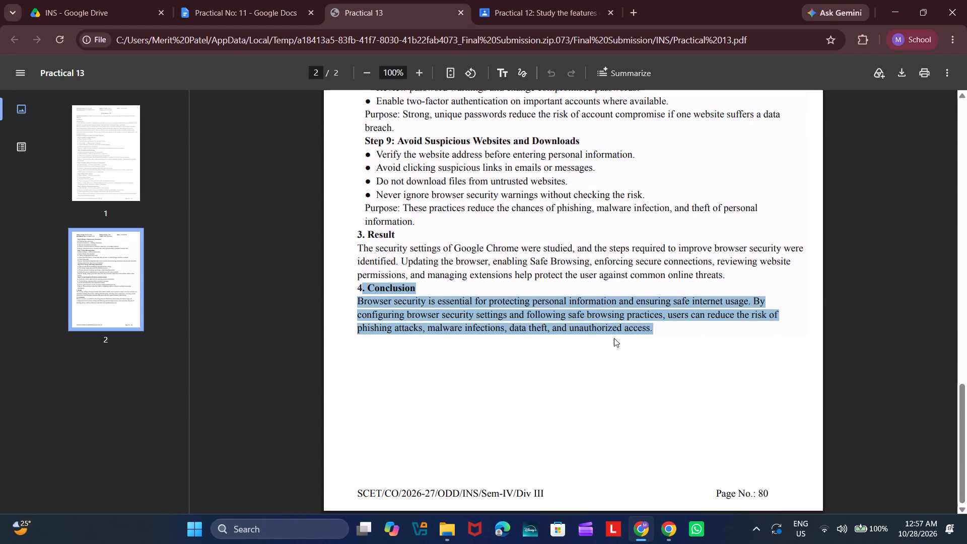
click(261, 0)
click(323, 357)
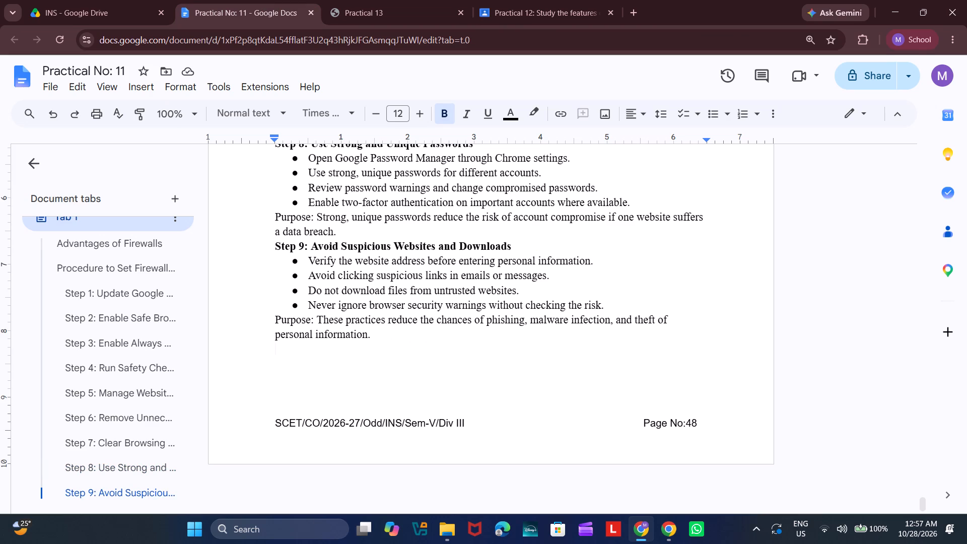
key(Return)
key(ctrl+v)
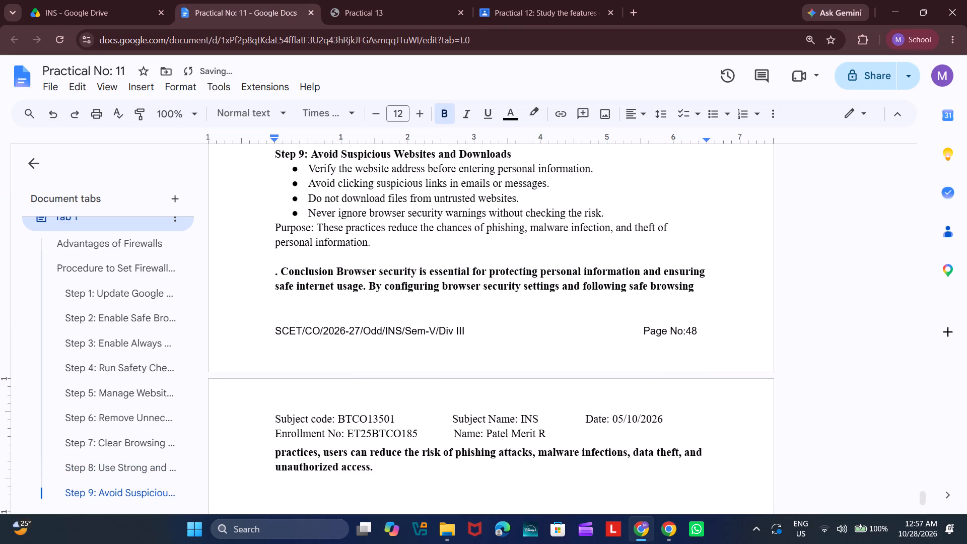
Separate the Conclusion heading from its paragraph, move it onto the next page, and delete the stray period before it.
click(335, 268)
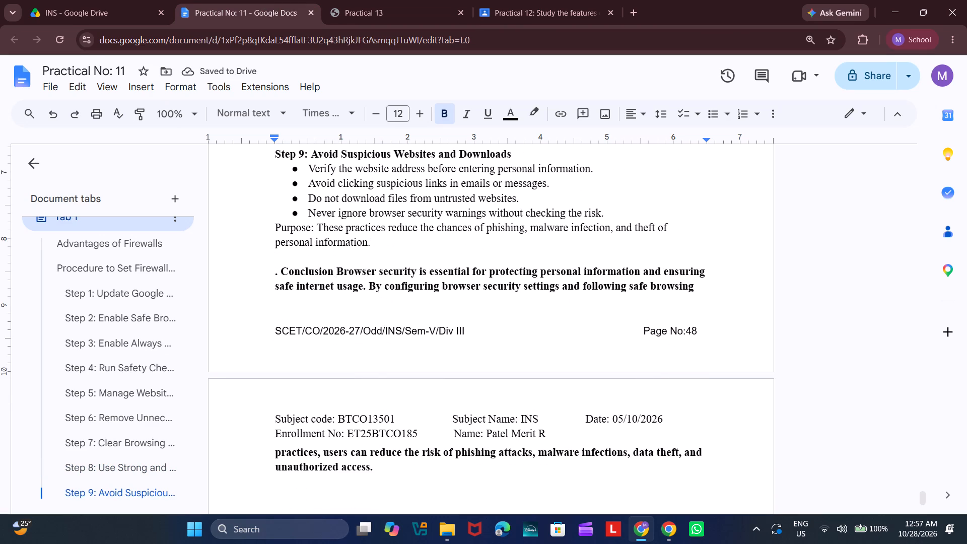
key(Return)
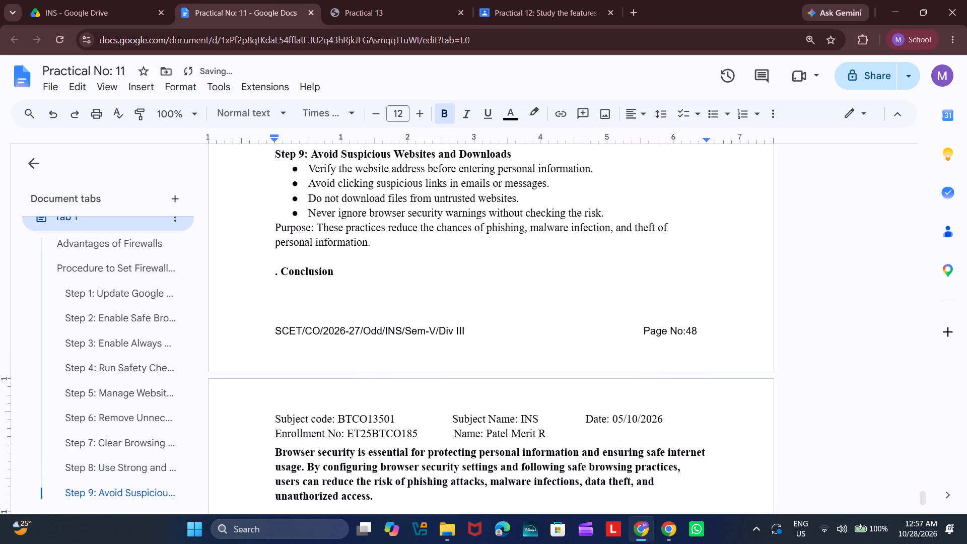
click(276, 274)
click(283, 274)
key(BackSpace)
key(Return)
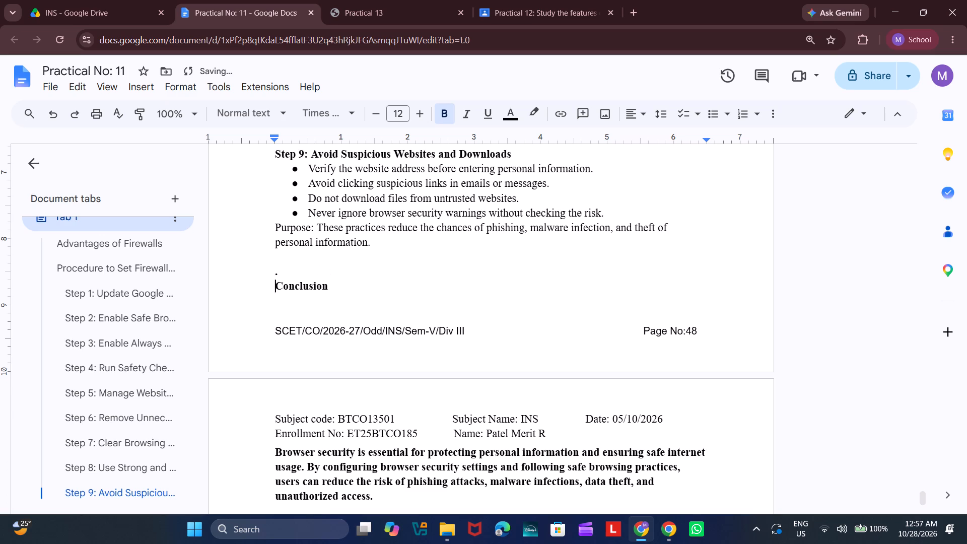
key(Return)
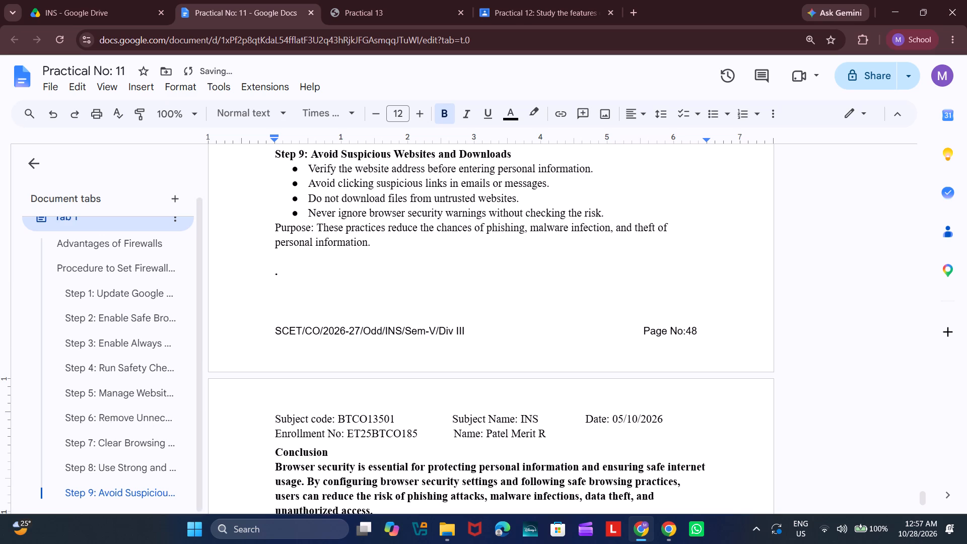
click(303, 277)
key(BackSpace)
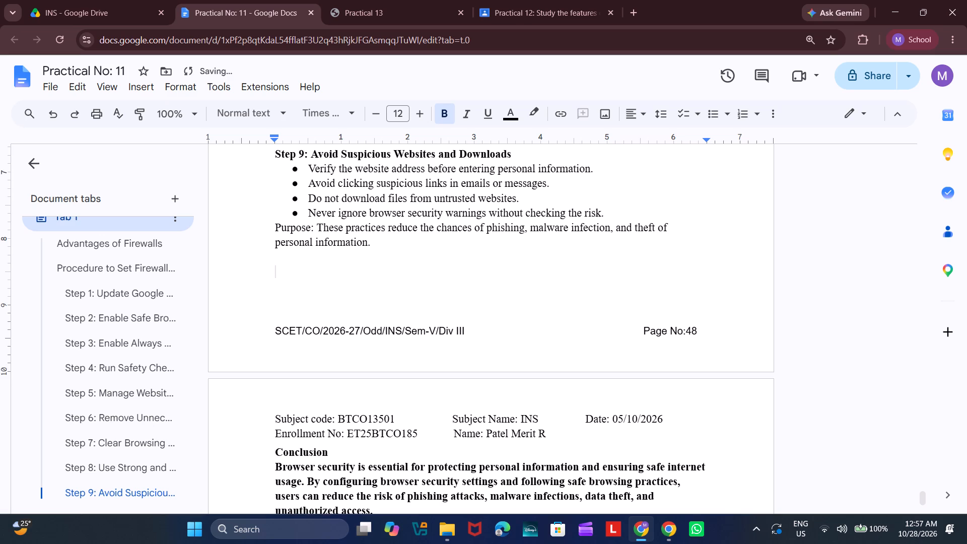
Remove bold from the conclusion paragraph, keeping only its heading bold.
drag(272, 464, 352, 506)
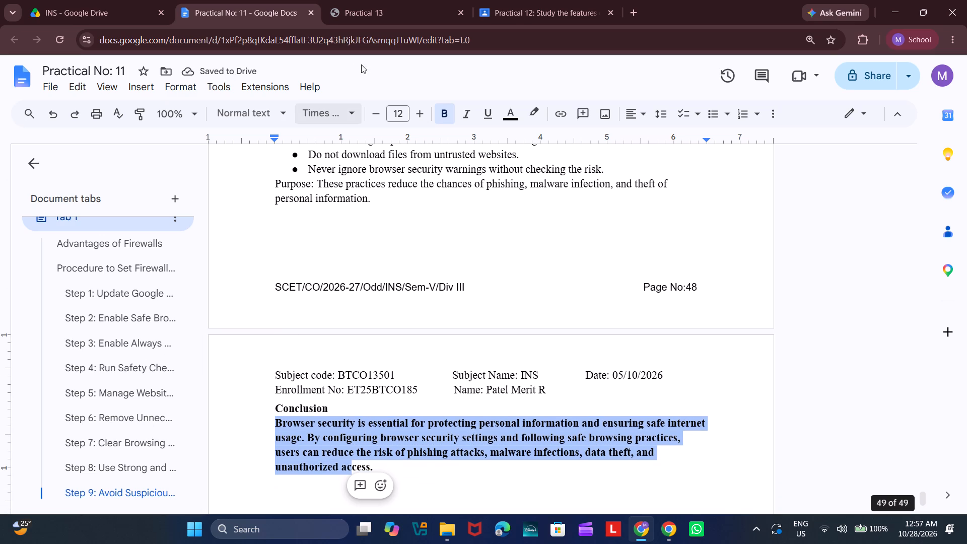
click(421, 454)
drag(379, 471, 252, 447)
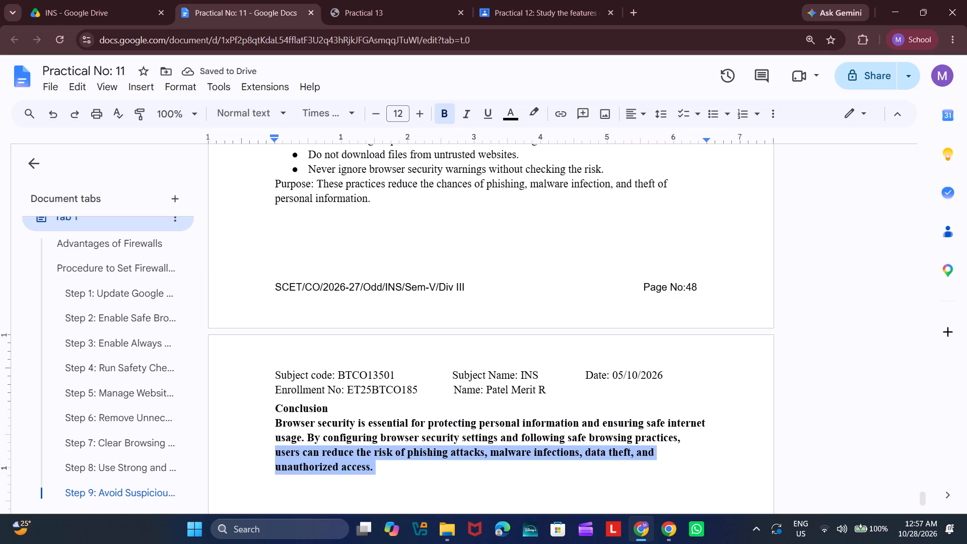
drag(252, 447, 248, 429)
click(447, 118)
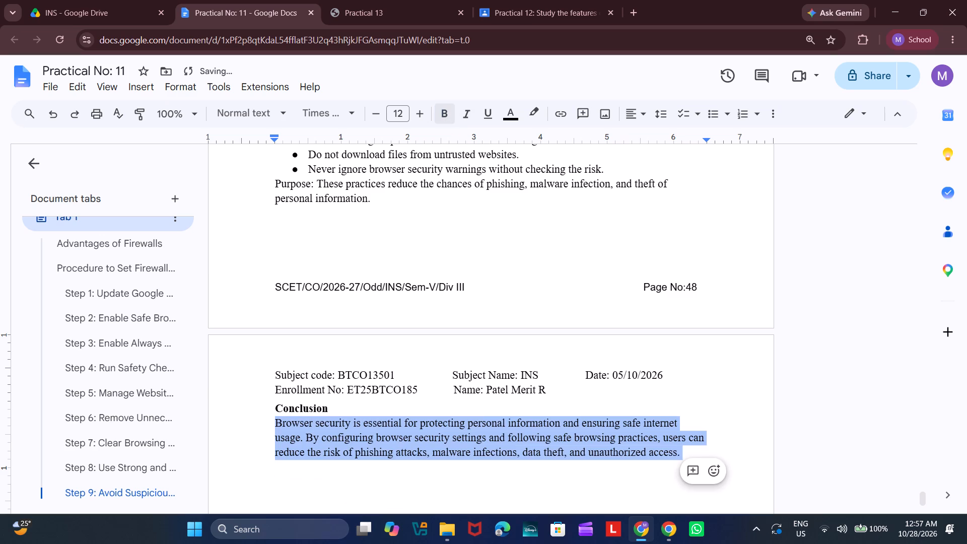
click(293, 442)
Add the number "3." in front of the Conclusion heading.
click(273, 410)
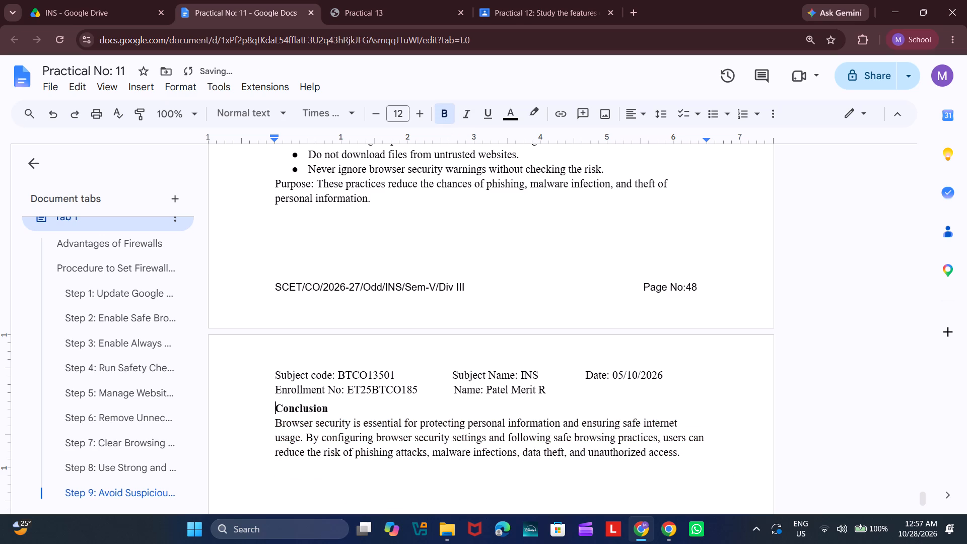
key(3)
key(period)
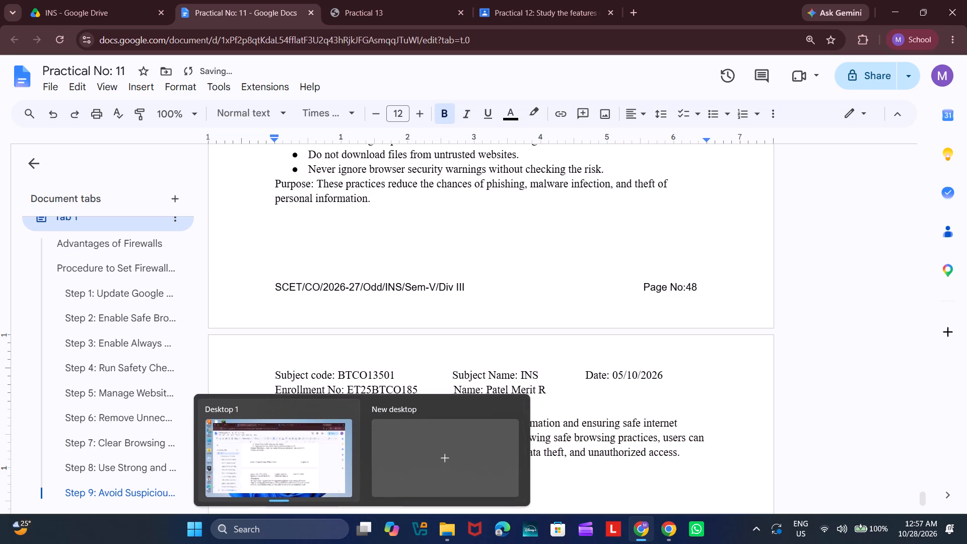
Close the Practical 13 reference PDF.
scroll(407, 310, up, 6)
scroll(407, 281, down, 20)
click(465, 11)
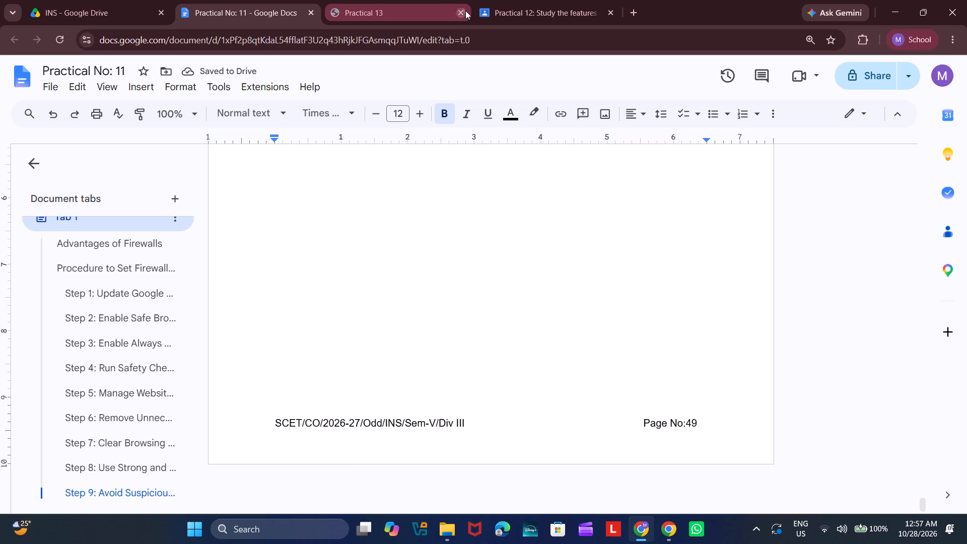
Review the formatting of the finished Practical No: 13 pages and the preceding firewall practical's steps and commands table.
scroll(386, 113, up, 4)
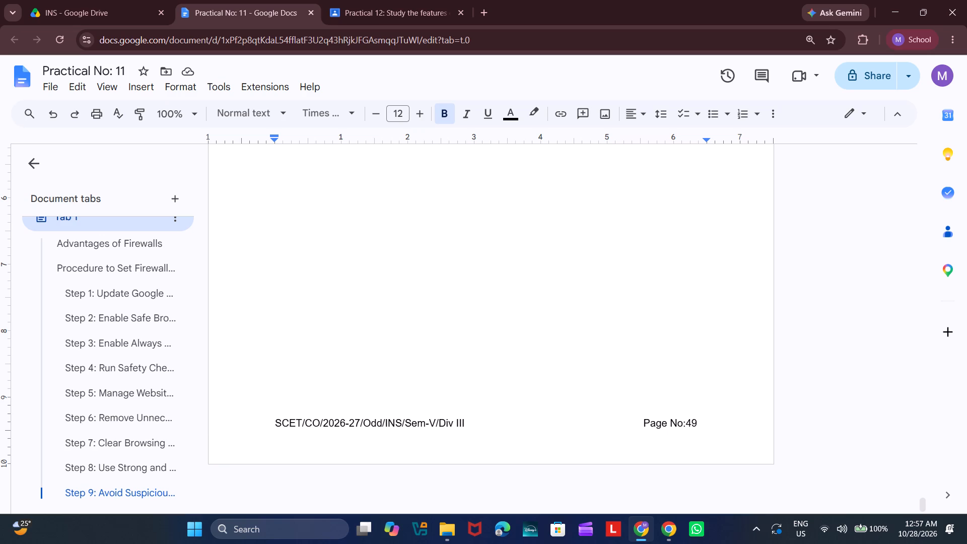
scroll(763, 188, up, 5)
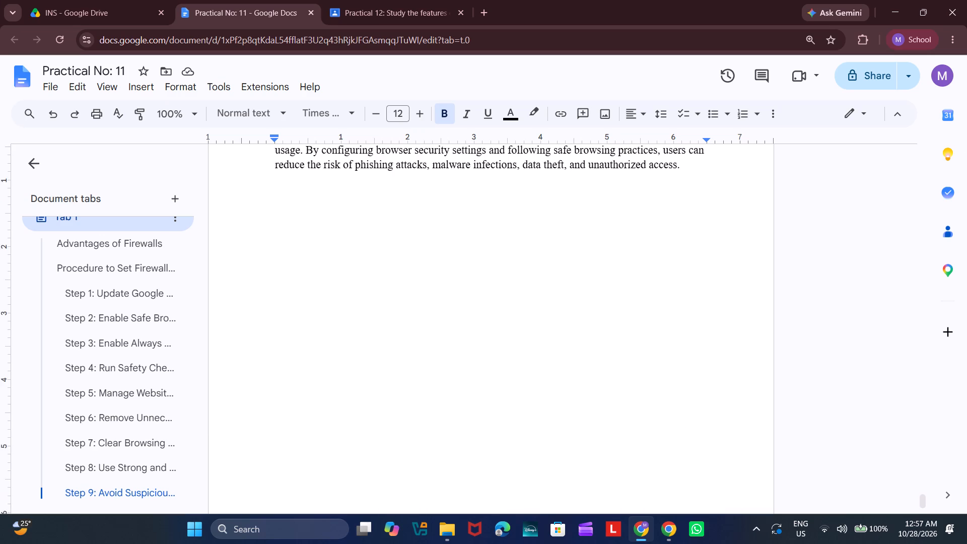
scroll(530, 220, up, 6)
scroll(529, 220, down, 7)
scroll(528, 220, up, 19)
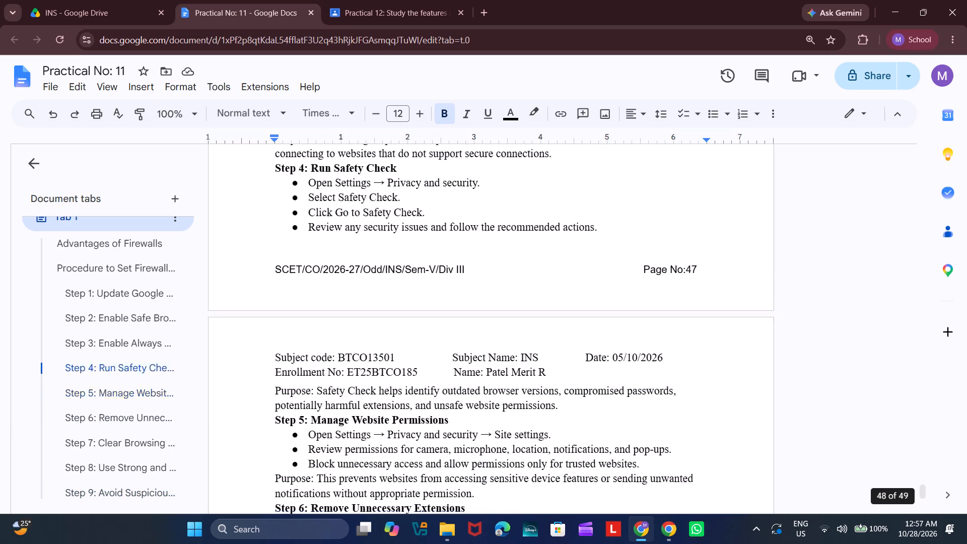
scroll(530, 216, up, 11)
scroll(535, 214, down, 3)
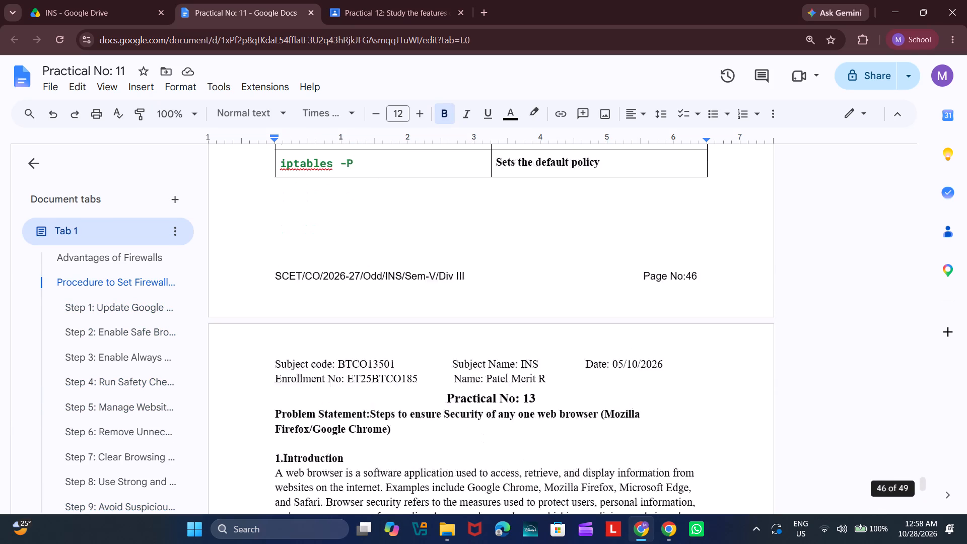
scroll(408, 169, down, 2)
scroll(399, 198, up, 16)
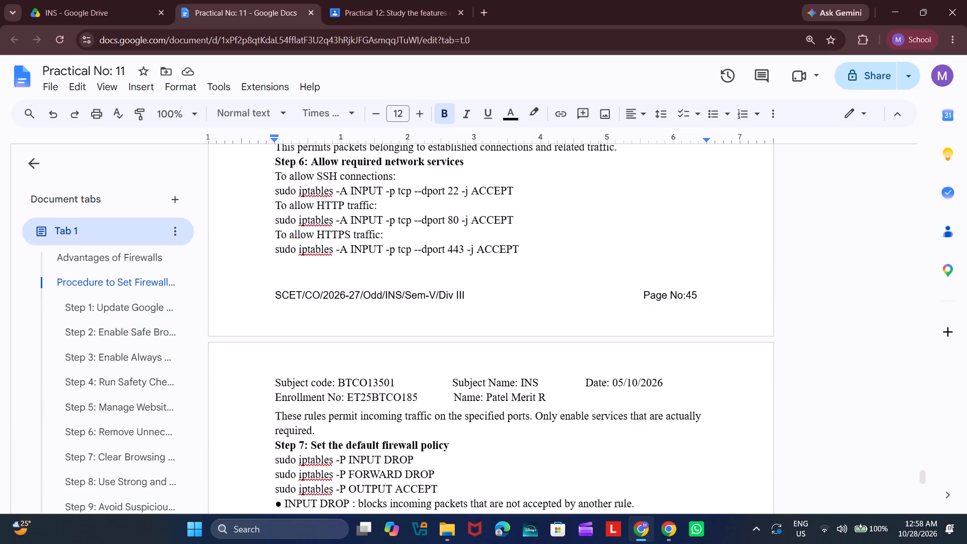
scroll(408, 198, up, 6)
scroll(412, 197, down, 15)
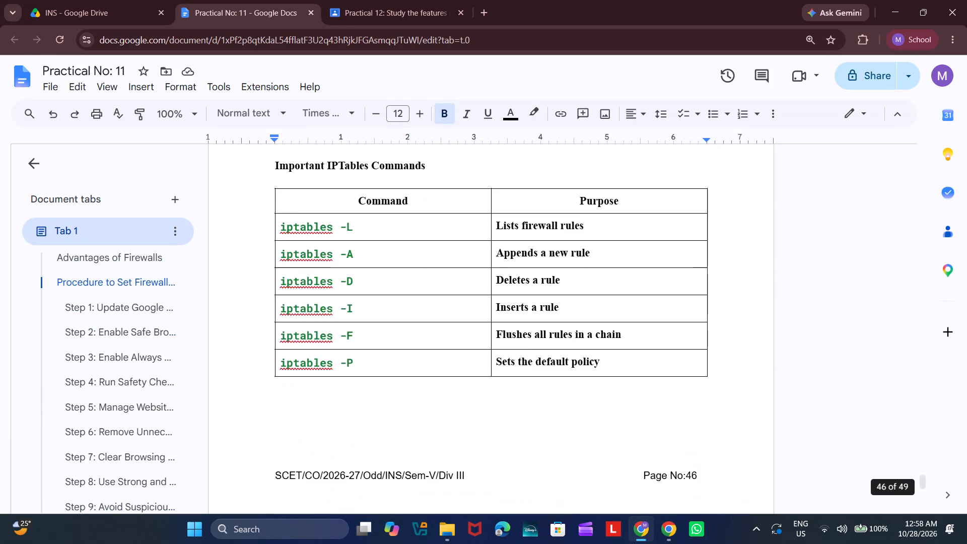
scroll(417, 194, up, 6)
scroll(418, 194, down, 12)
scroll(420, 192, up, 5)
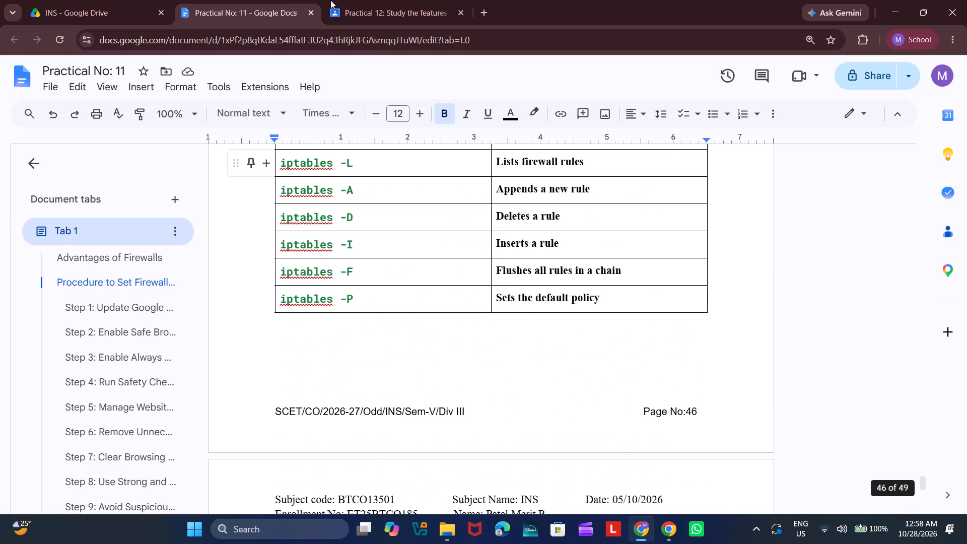
Check the INS class stream in Google Classroom for posted practicals, including the details of the Practical 13 web browser security assignment.
click(368, 0)
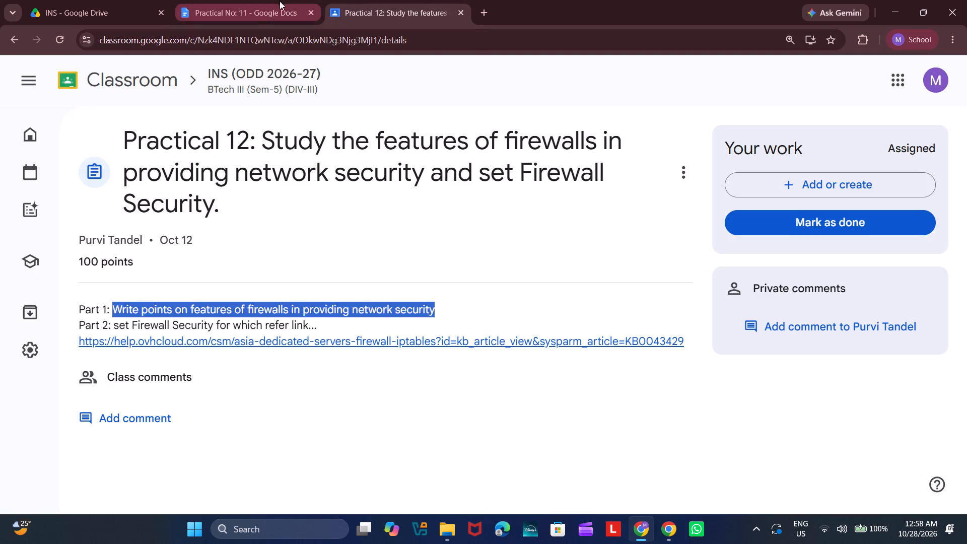
click(9, 42)
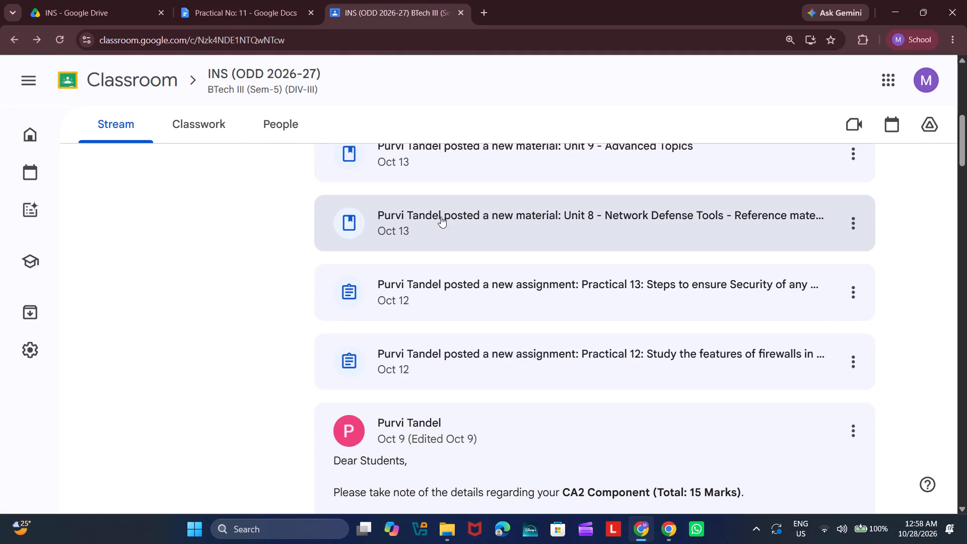
scroll(618, 229, up, 5)
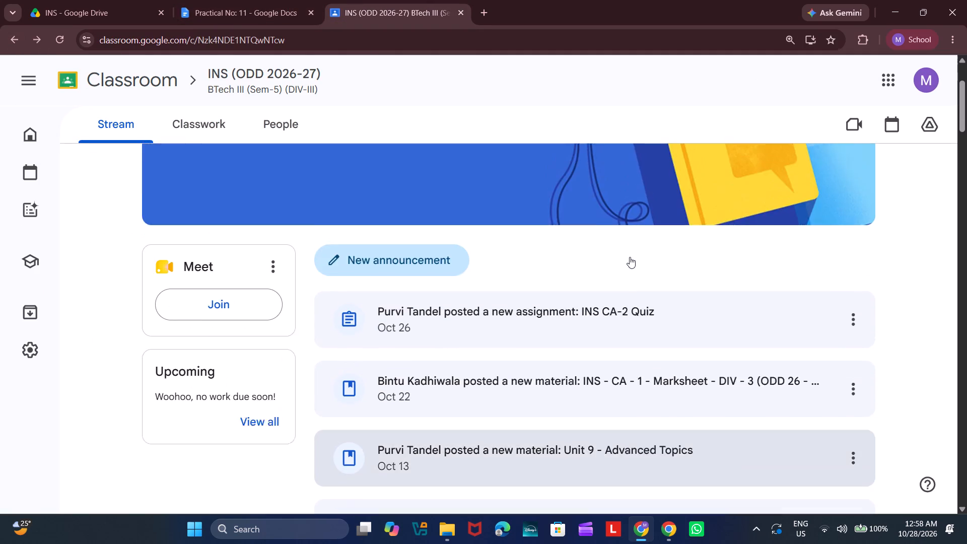
scroll(630, 257, down, 6)
double_click(673, 247)
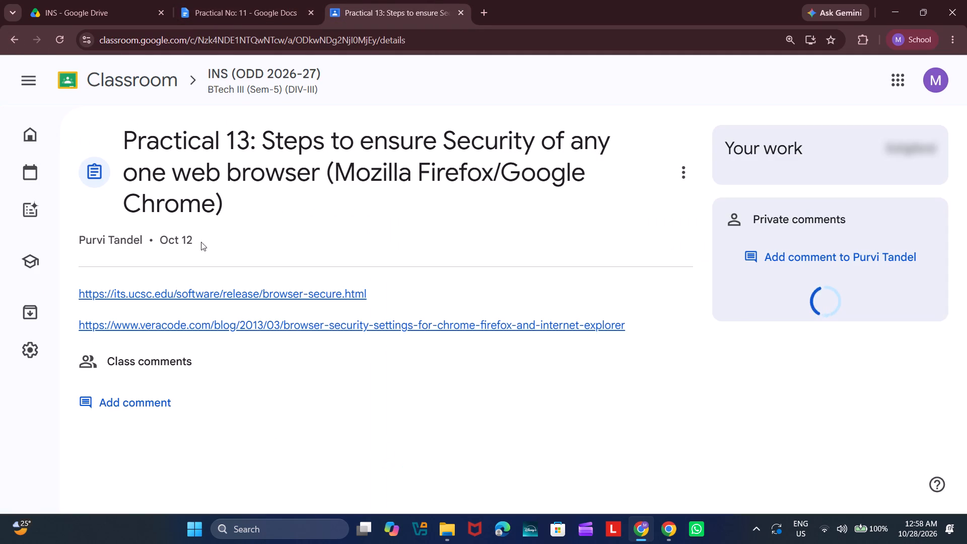
click(16, 41)
scroll(449, 329, down, 2)
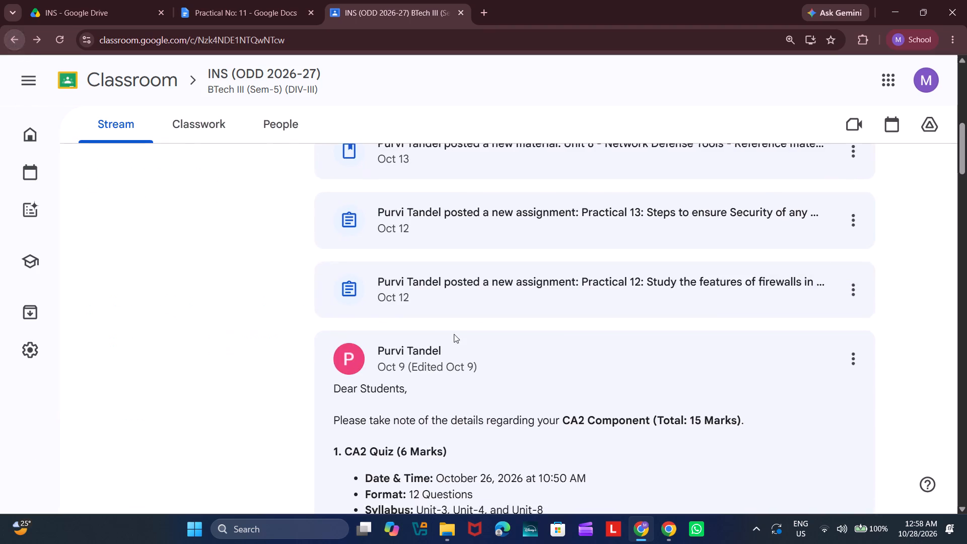
scroll(454, 334, down, 8)
scroll(527, 311, down, 6)
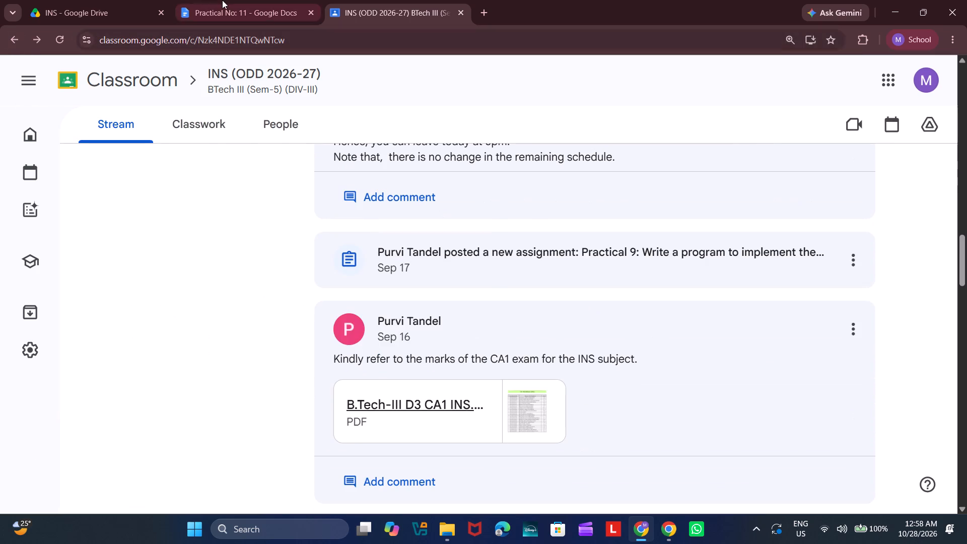
Clear the desktop by minimising the school browser window and closing the ChatGPT and INS folder windows.
click(220, 0)
click(75, 0)
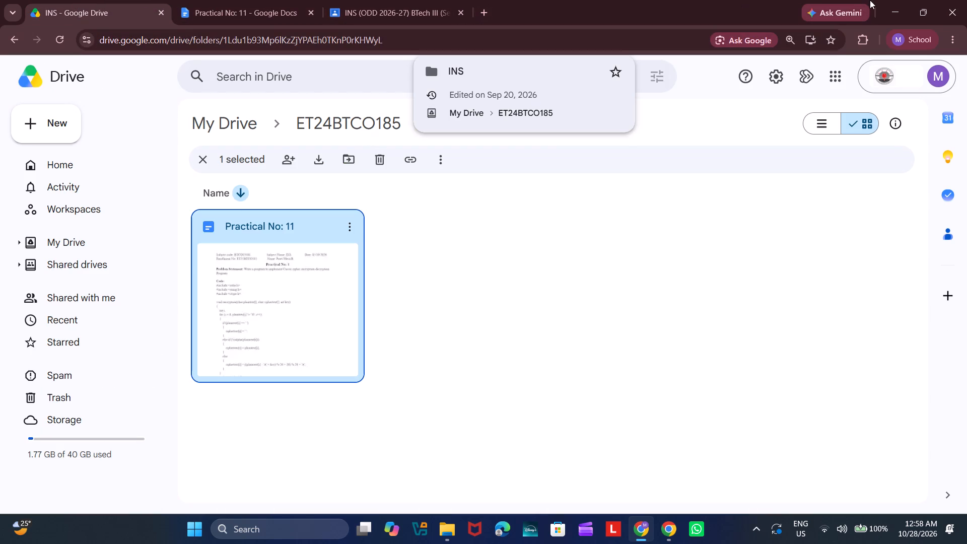
click(888, 0)
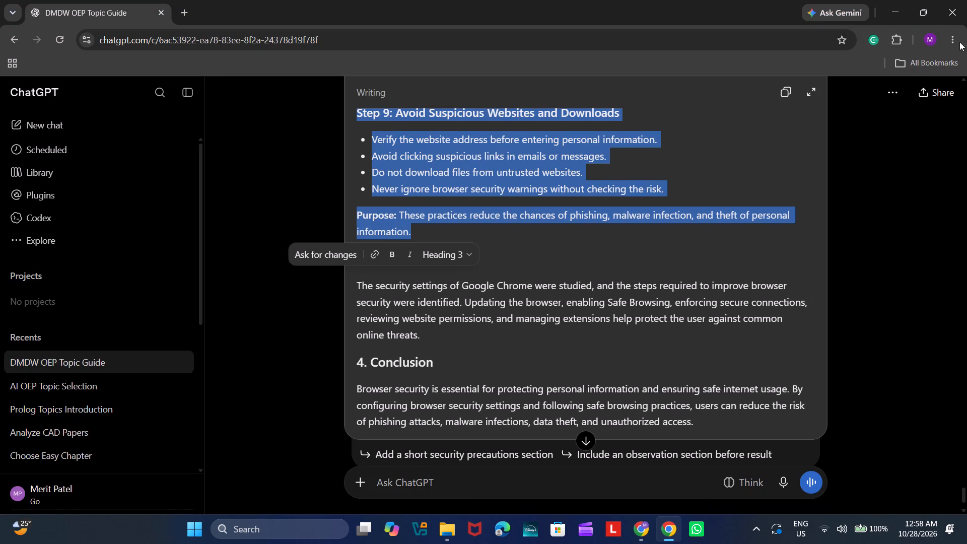
click(966, 23)
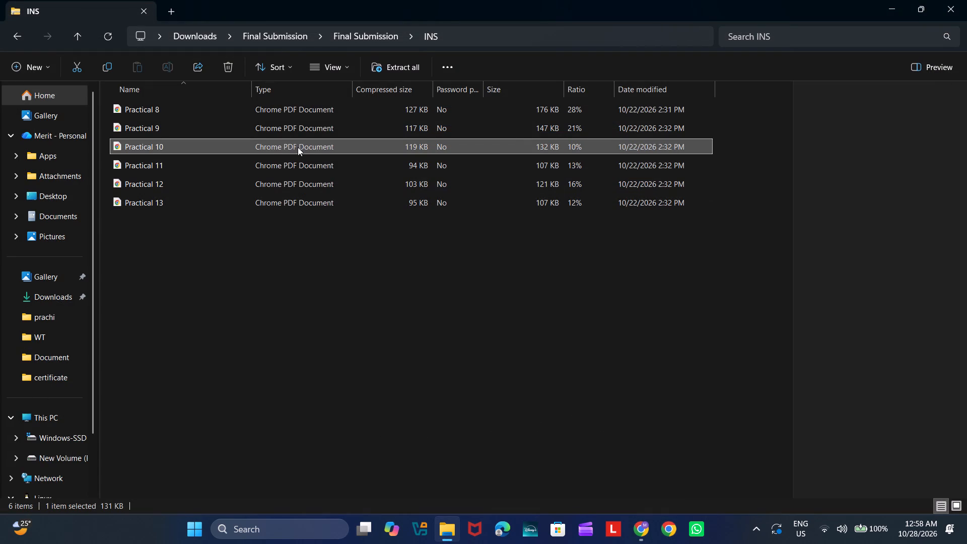
click(966, 0)
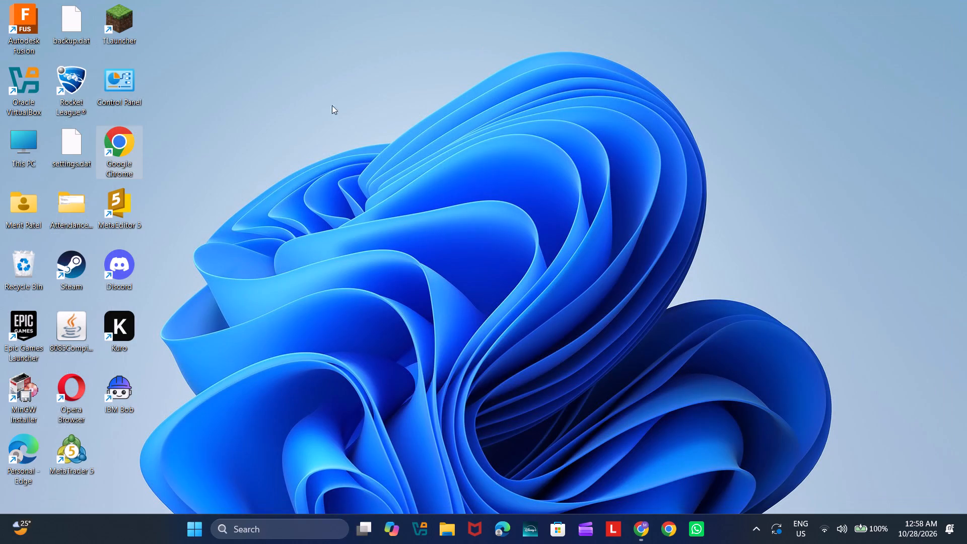
Launch Kuro from the desktop.
double_click(115, 325)
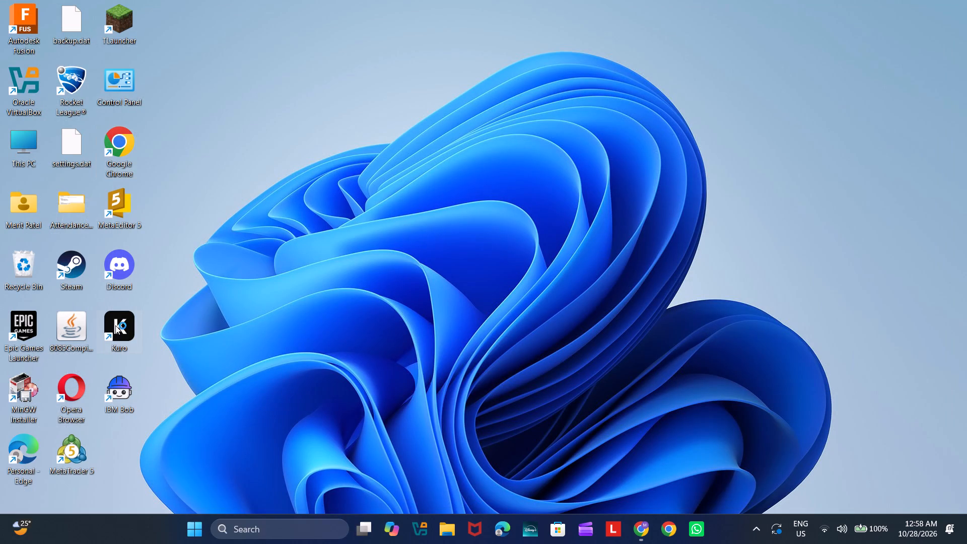